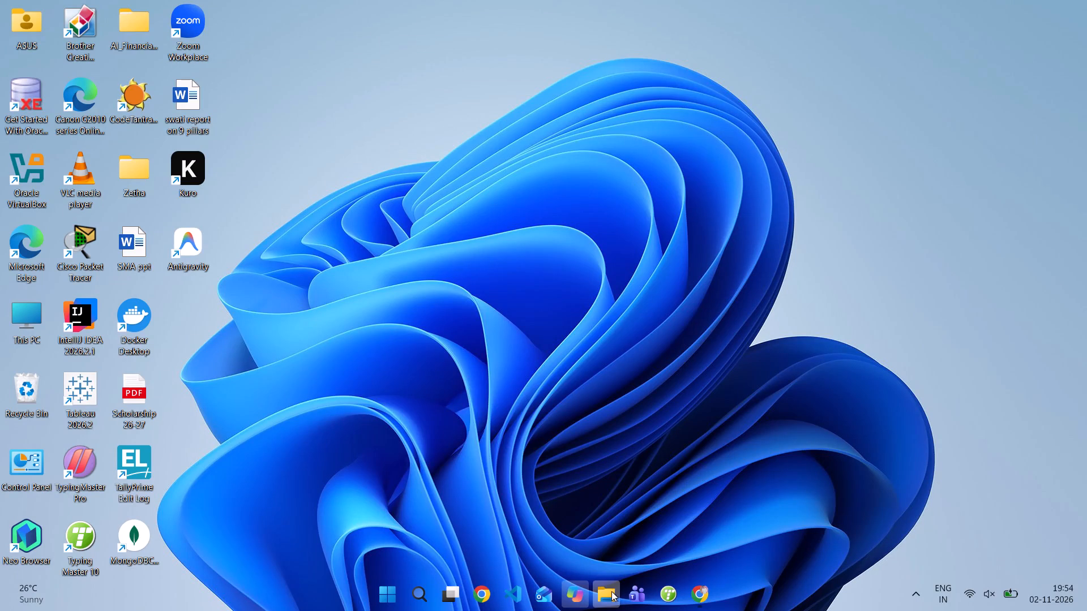
Open File Explorer and view the OneDrive Documents folder and the Downloads folder.
{"action": "left_click", "coordinate": [601, 590]}
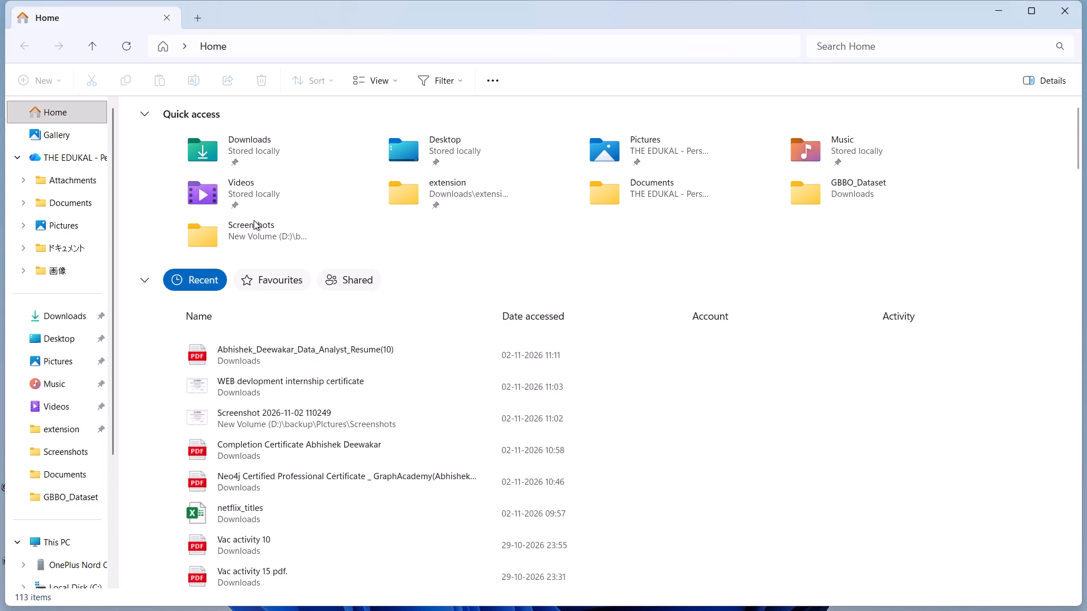
{"action": "left_click", "coordinate": [251, 137]}
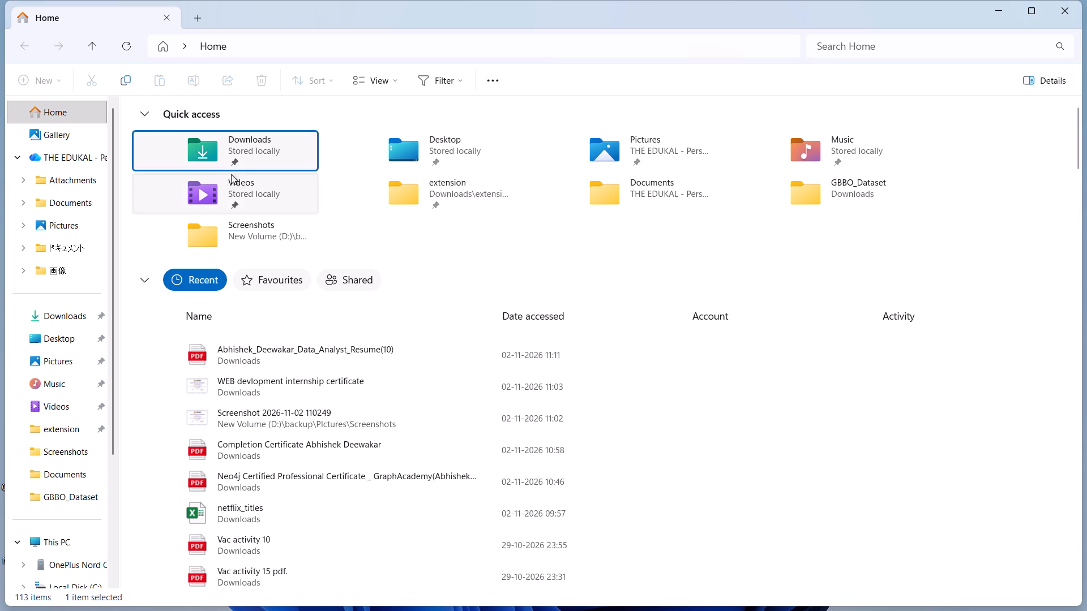
{"action": "left_click", "coordinate": [249, 166]}
{"action": "left_click", "coordinate": [74, 197]}
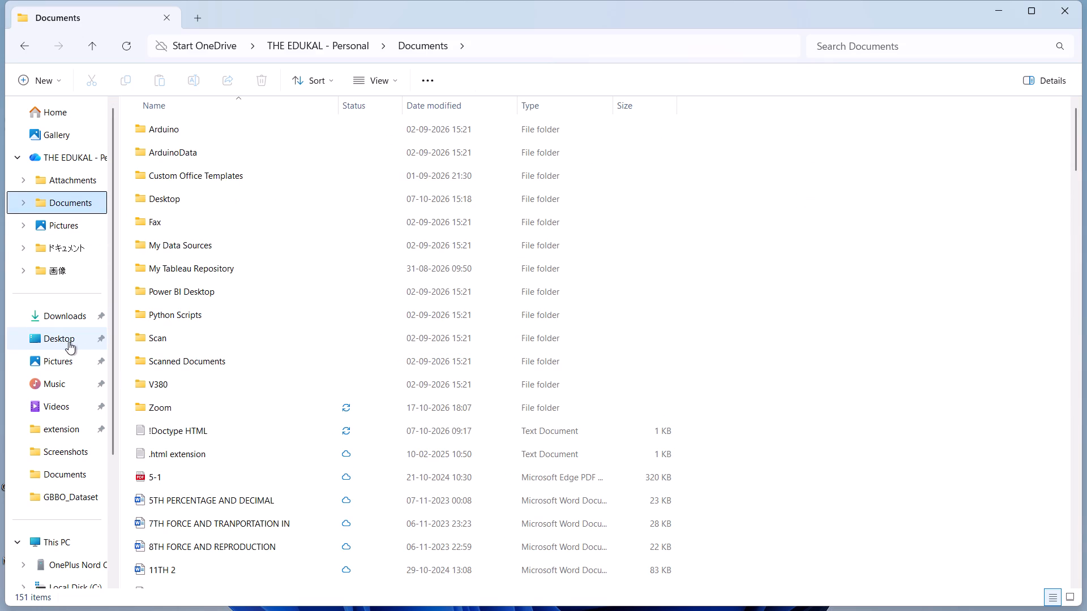
{"action": "left_click", "coordinate": [87, 318]}
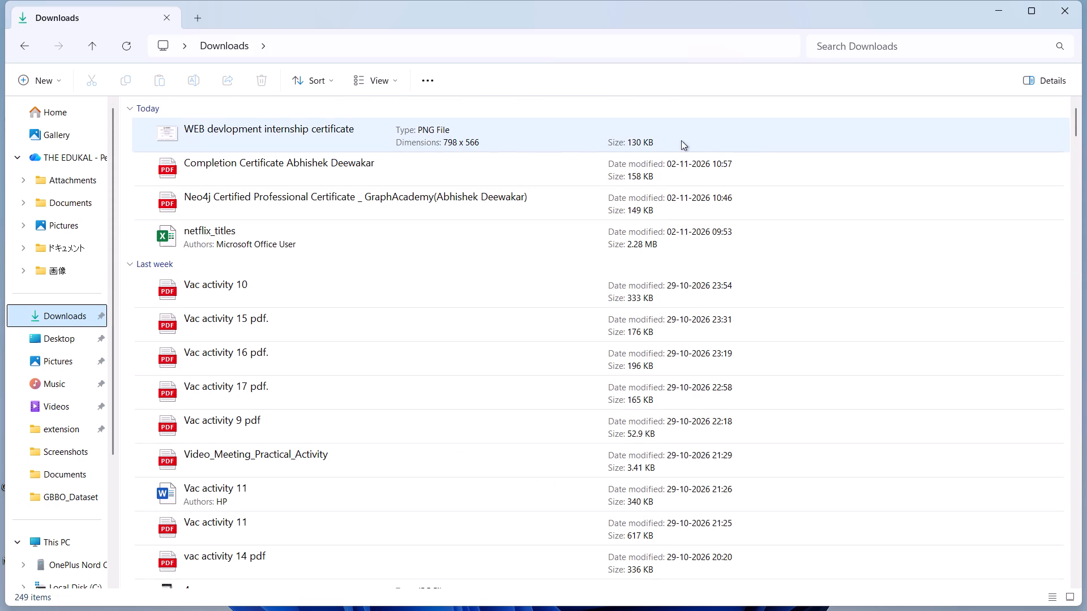
{"action": "left_click_drag", "start_coordinate": [1077, 117], "coordinate": [1077, 94]}
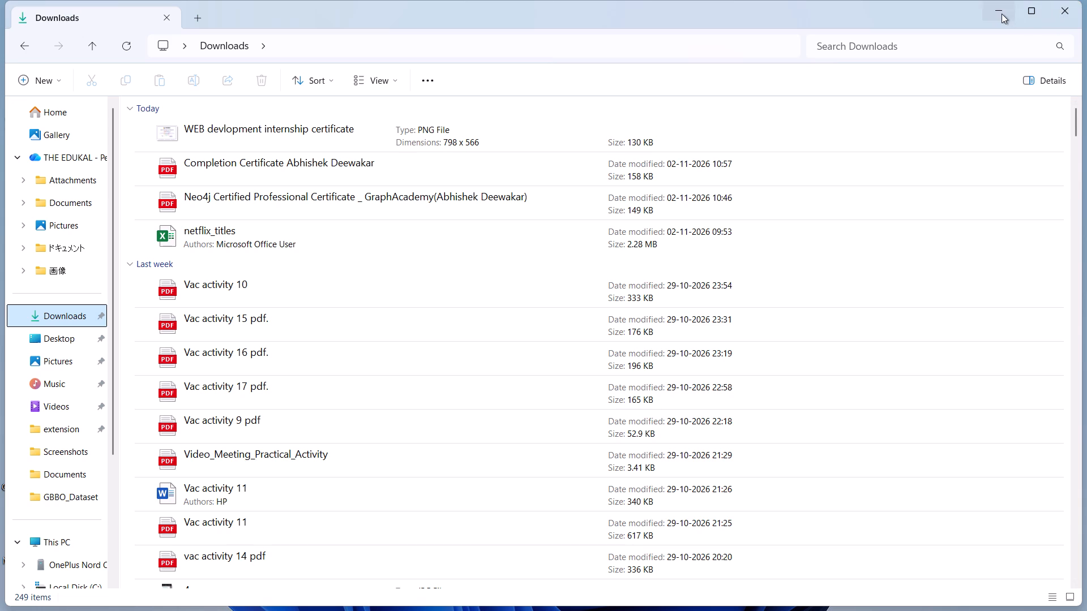
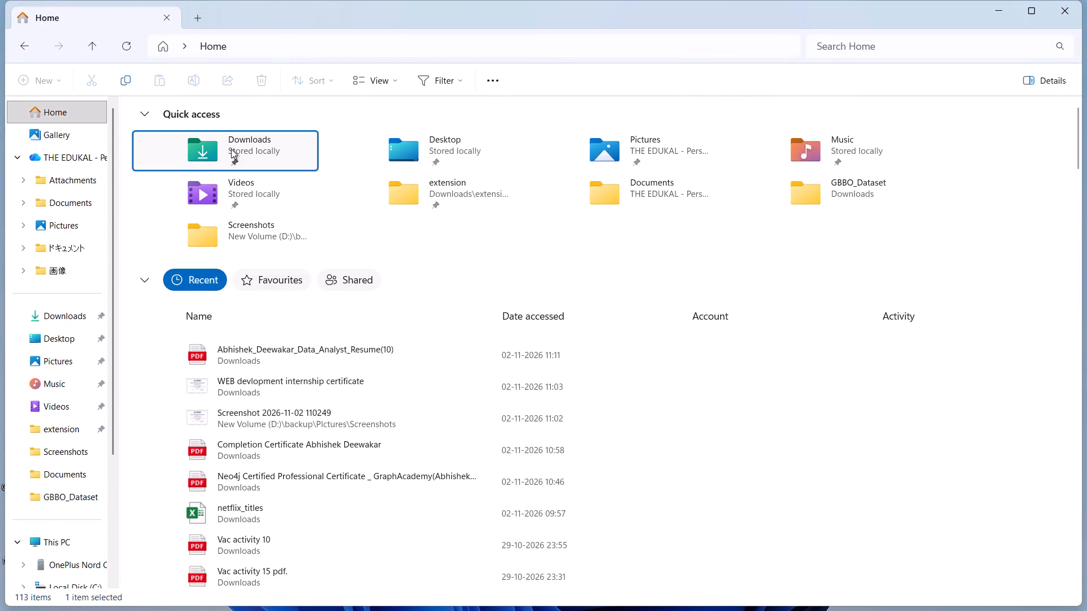
Open the Downloads folder and select the BUSINESS LAW CA PDF in the Today group.
{"action": "left_click", "coordinate": [231, 149]}
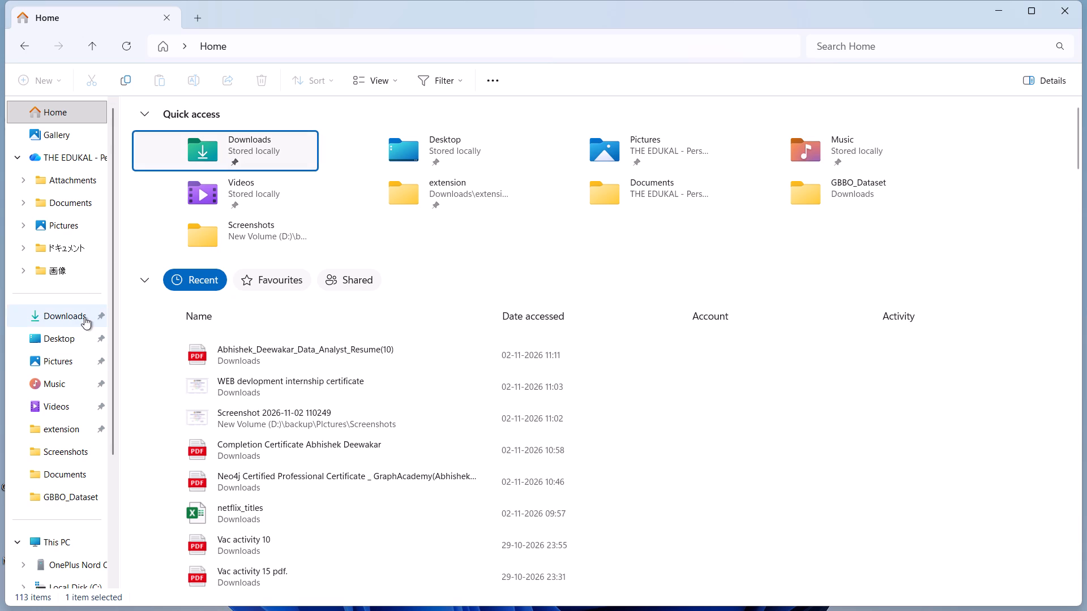
{"action": "left_click", "coordinate": [84, 317]}
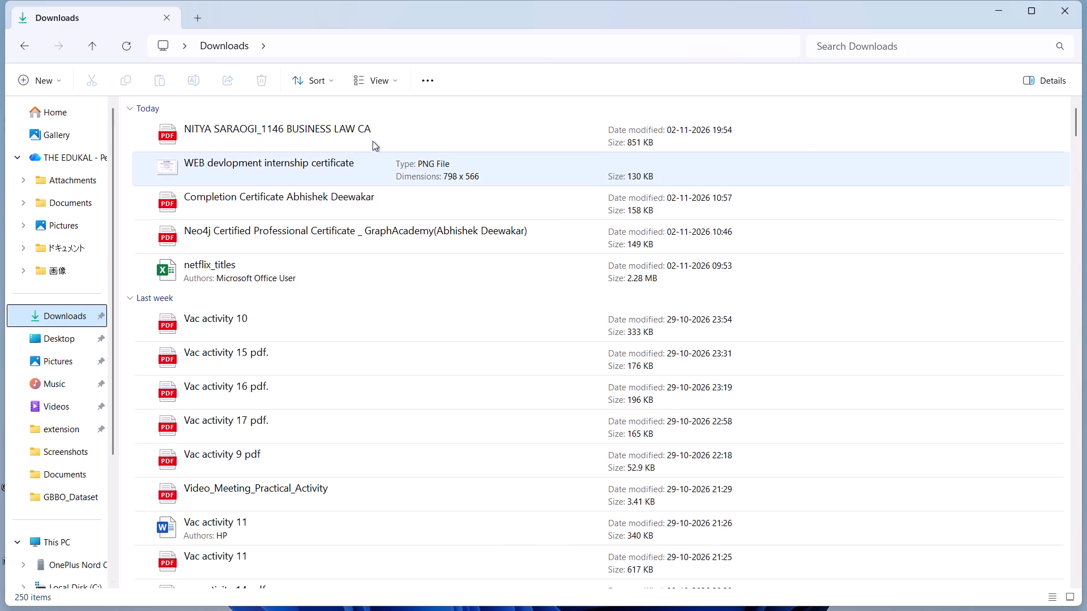
{"action": "left_click", "coordinate": [407, 137]}
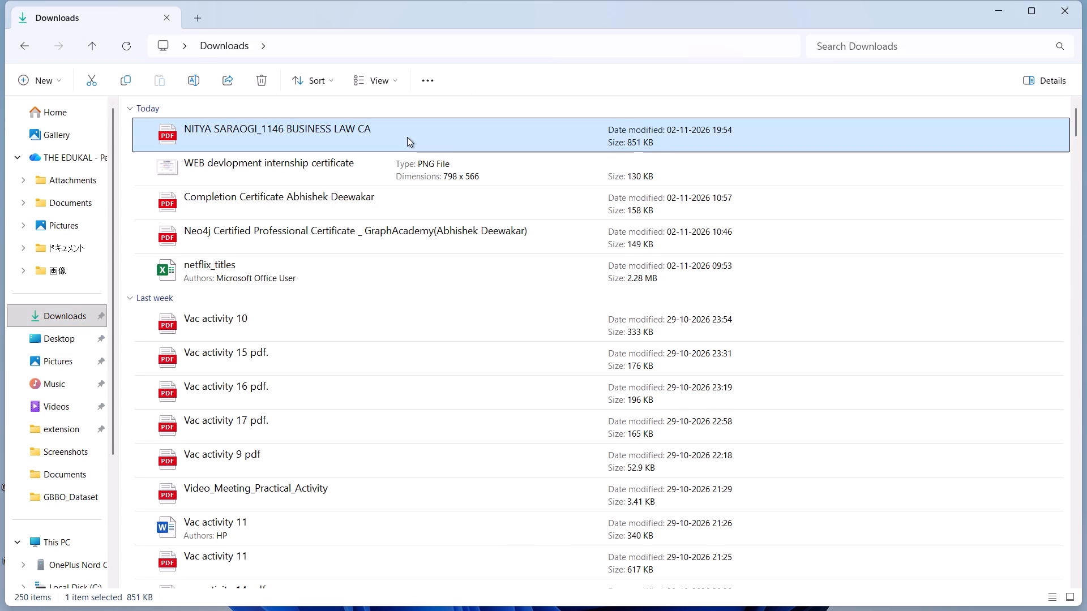
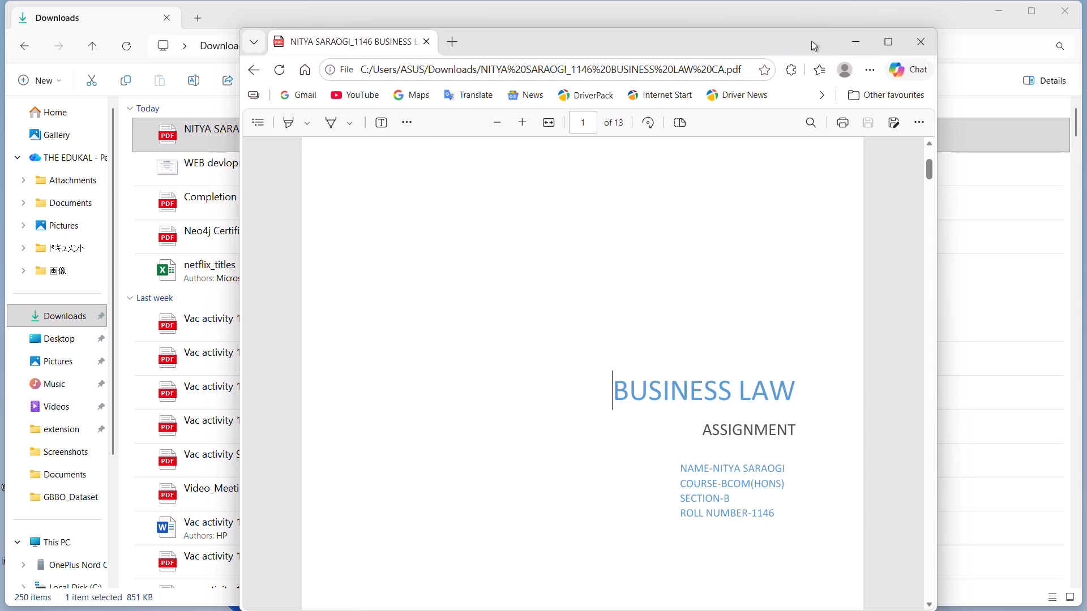
Open the Business Law CA PDF from Downloads in a maximized window and examine its cover page.
{"action": "left_click", "coordinate": [848, 38]}
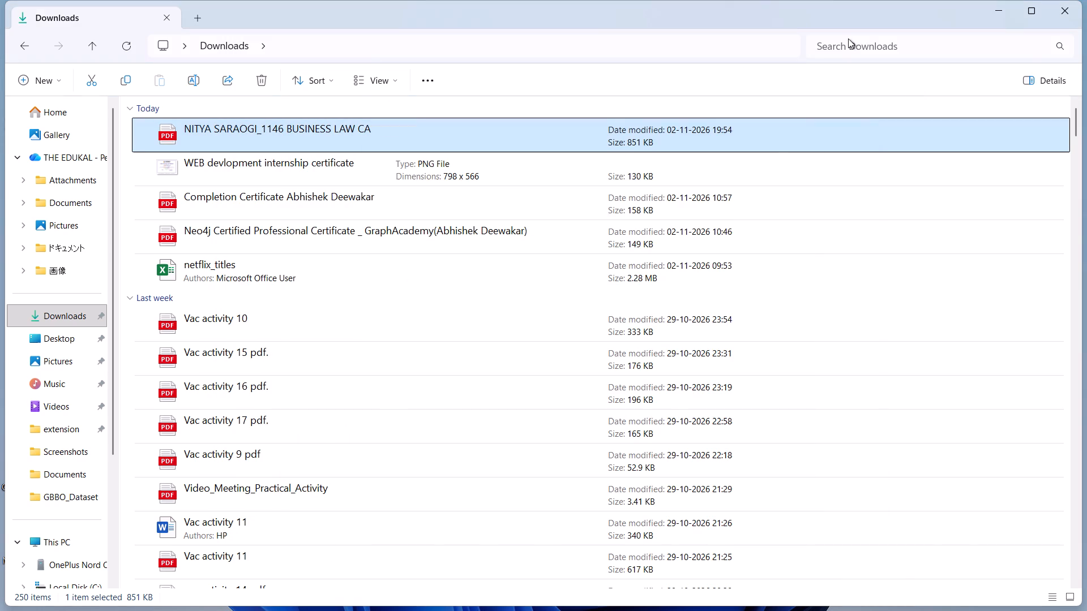
{"action": "double_click", "coordinate": [567, 132]}
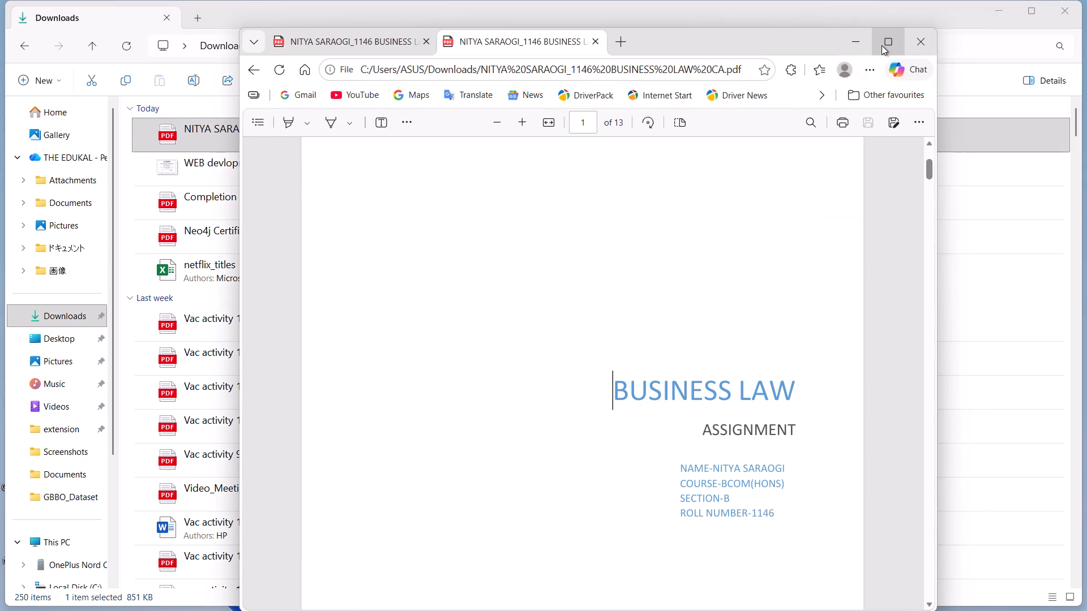
{"action": "left_click", "coordinate": [886, 45]}
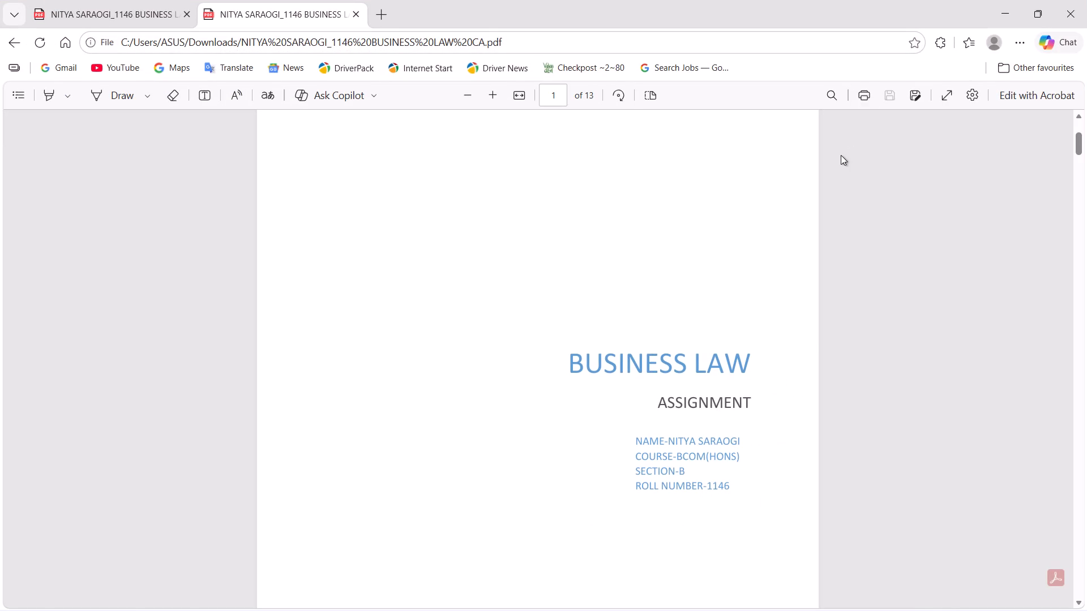
{"action": "key", "text": "Down"}
{"action": "key", "text": "Down"}
{"action": "key", "text": "Down"}
{"action": "key", "text": "Down"}
{"action": "key", "text": "Up"}
{"action": "key", "text": "Up"}
{"action": "key", "text": "Up"}
{"action": "key", "text": "Up"}
Close the duplicate tab of the Business Law PDF and minimize the browser window.
{"action": "left_click", "coordinate": [189, 12]}
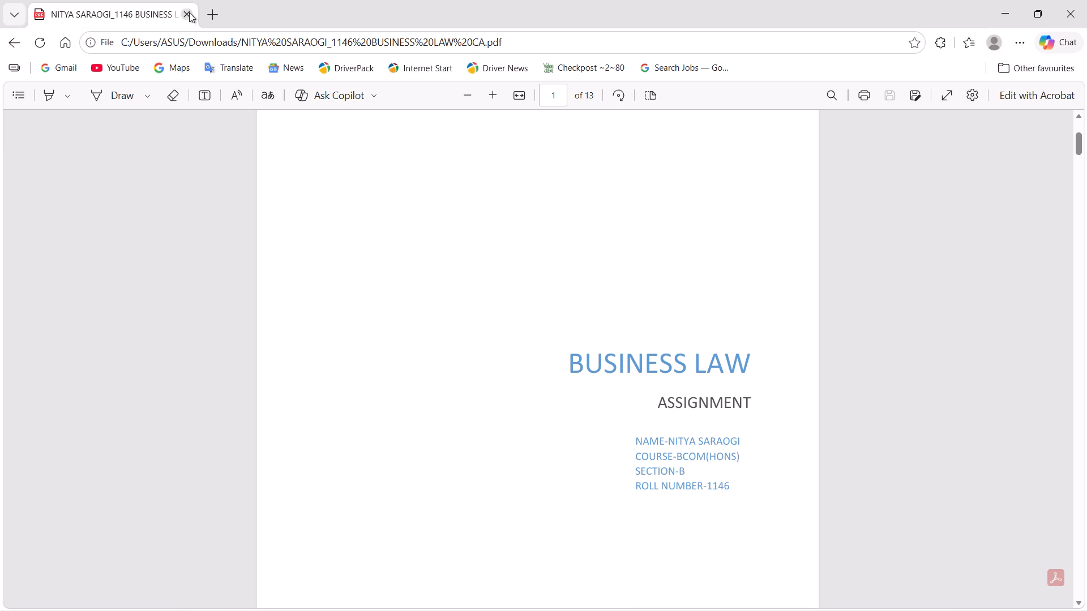
{"action": "left_click", "coordinate": [1008, 14]}
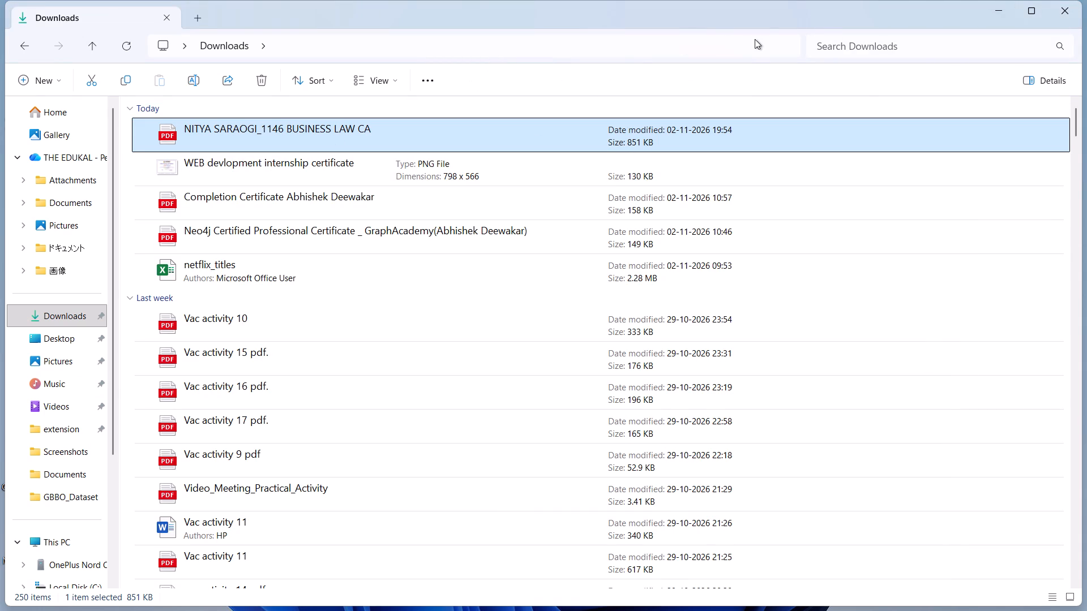
Search the Downloads folder for "swati busi".
{"action": "left_click", "coordinate": [834, 45]}
{"action": "type", "text": "swat"}
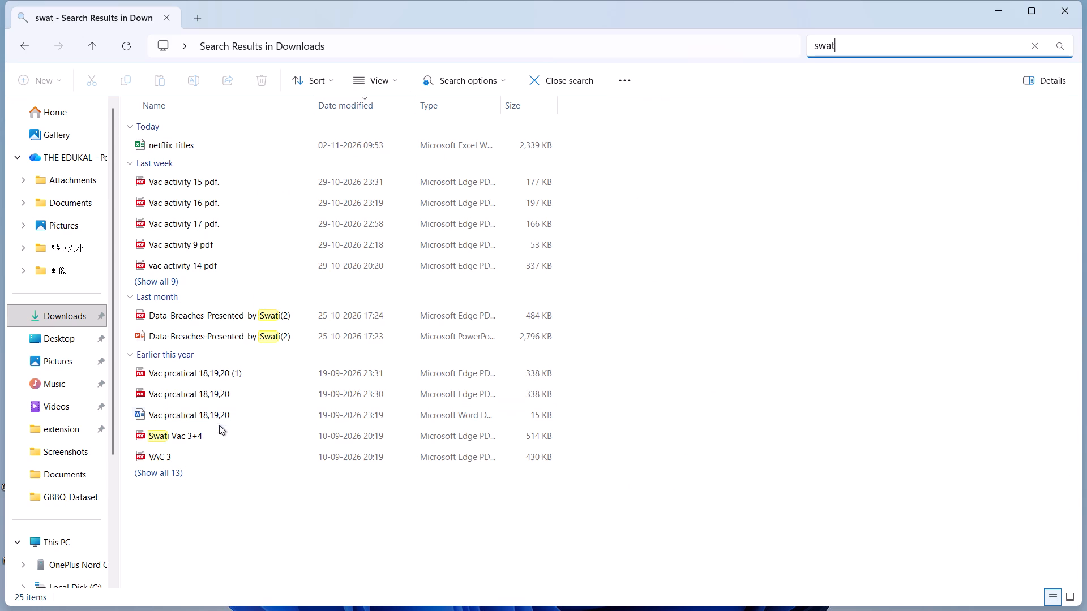
{"action": "left_click", "coordinate": [187, 474]}
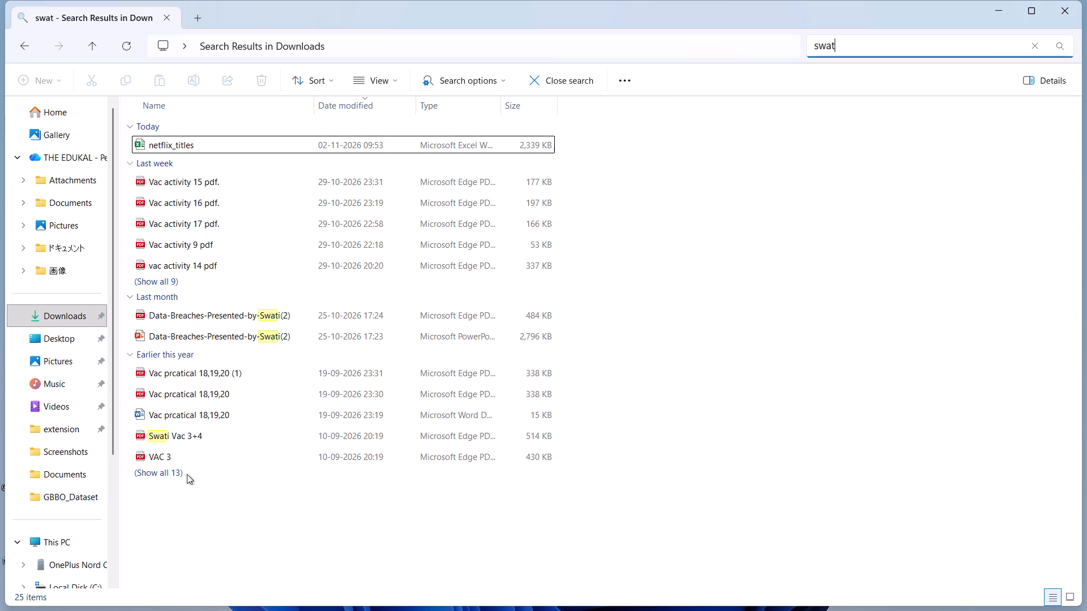
{"action": "left_click", "coordinate": [186, 473]}
{"action": "key", "text": "i"}
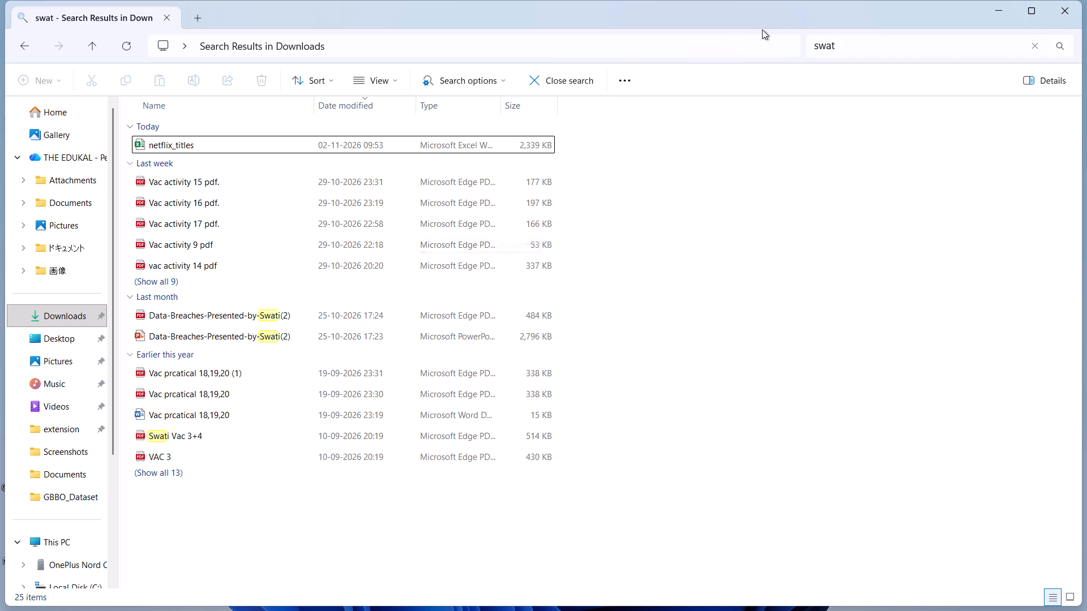
{"action": "left_click", "coordinate": [849, 44]}
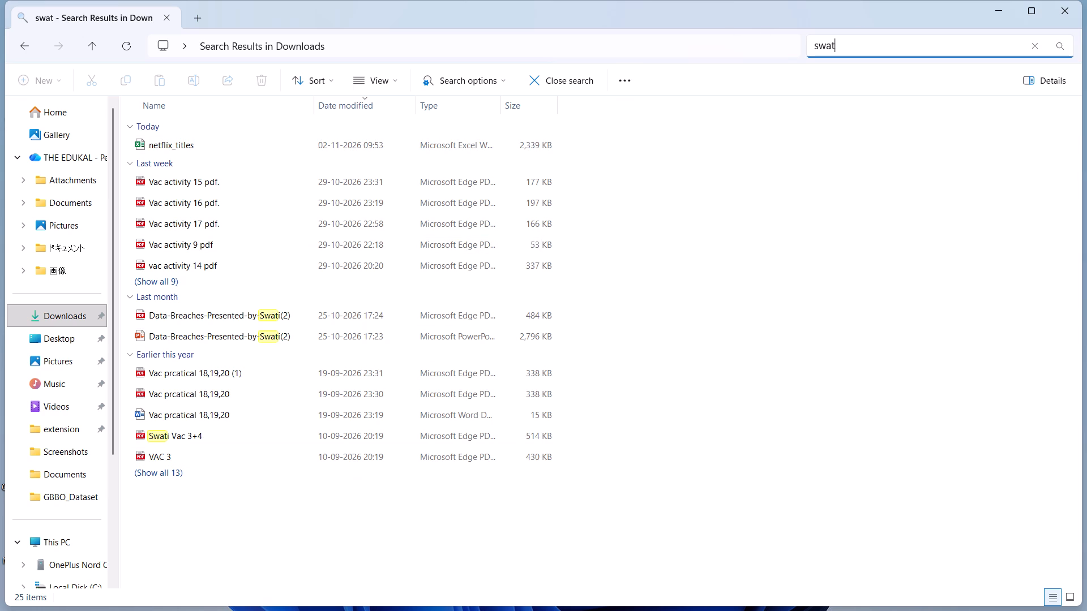
{"action": "type", "text": "i"}
{"action": "key", "text": "space"}
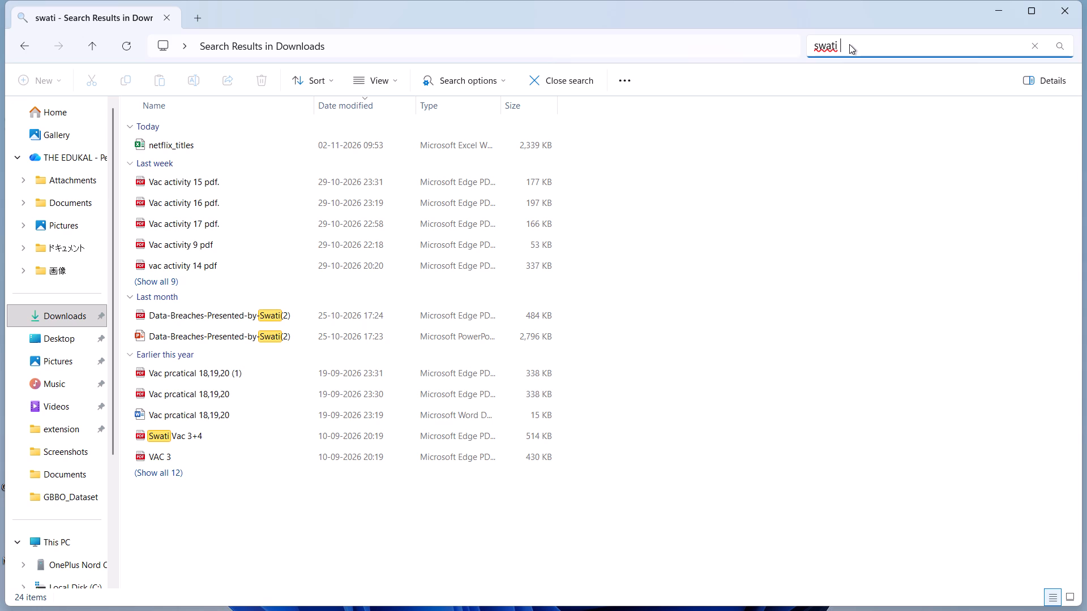
{"action": "type", "text": "busi"}
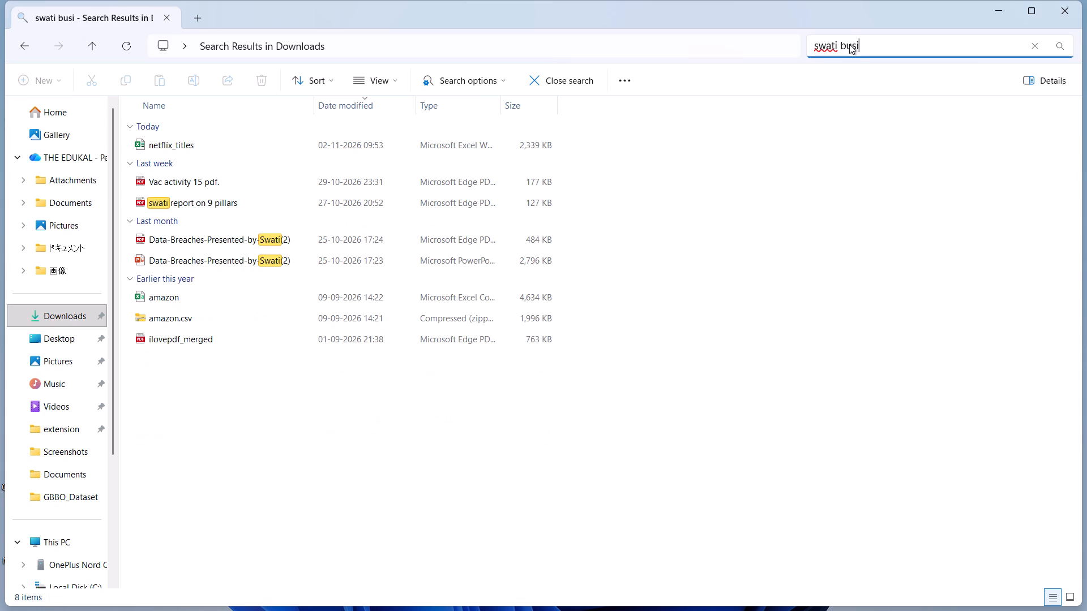
Replace the Downloads search term with "Business law file".
{"action": "key", "text": "BackSpace"}
{"action": "key", "text": "BackSpace"}
{"action": "key", "text": "BackSpace"}
{"action": "key", "text": "BackSpace"}
{"action": "key", "text": "BackSpace"}
{"action": "key", "text": "BackSpace"}
{"action": "key", "text": "BackSpace"}
{"action": "key", "text": "BackSpace"}
{"action": "key", "text": "BackSpace"}
{"action": "key", "text": "BackSpace"}
{"action": "key", "text": "BackSpace"}
{"action": "key", "text": "BackSpace"}
{"action": "key", "text": "BackSpace"}
{"action": "key", "text": "BackSpace"}
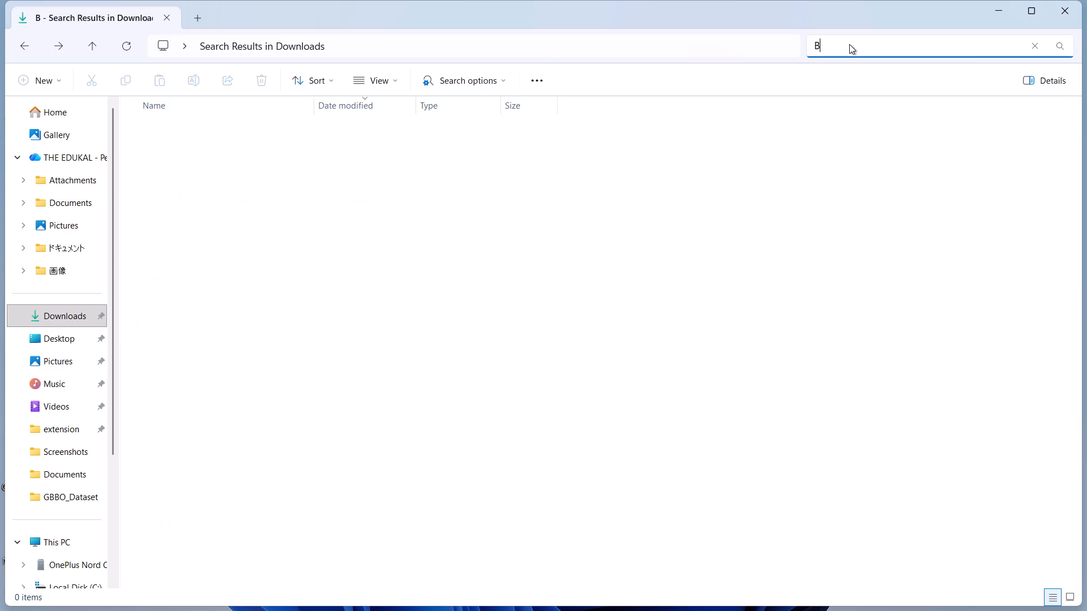
{"action": "type", "text": "usin"}
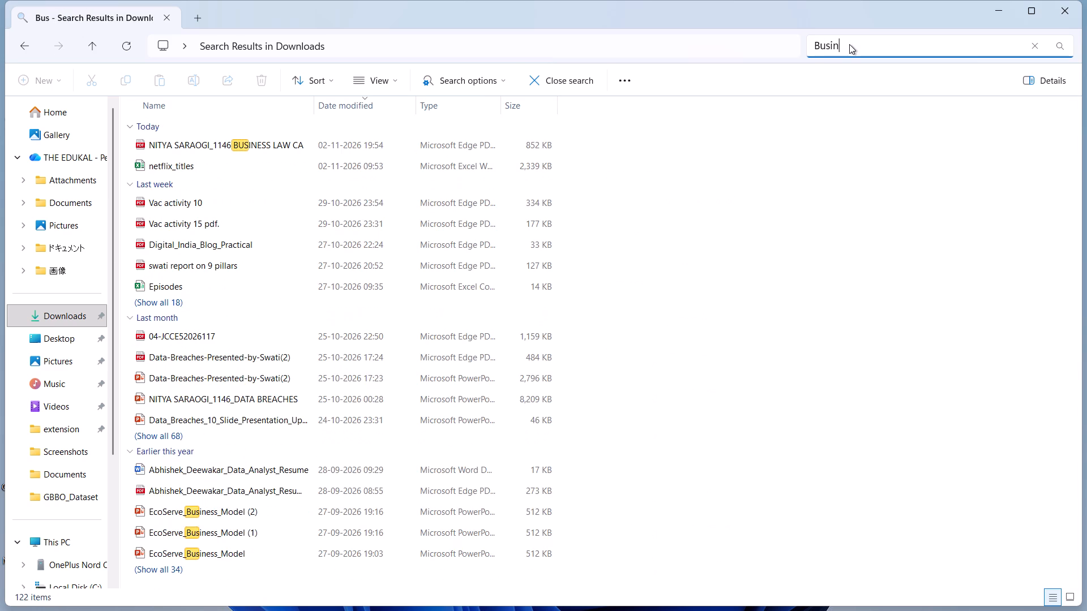
{"action": "key", "text": "e"}
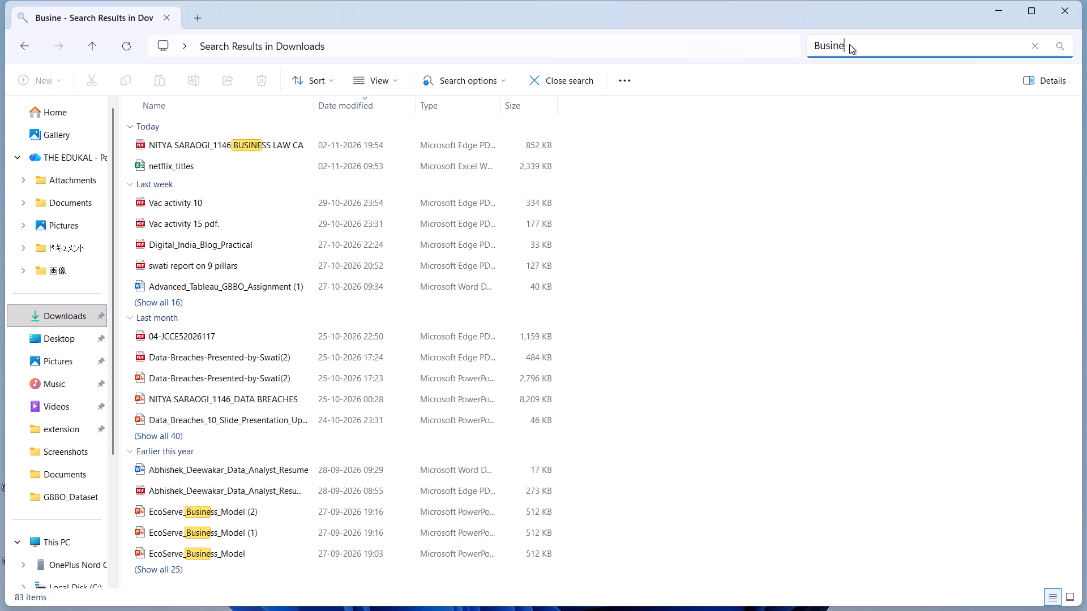
{"action": "key", "text": "s"}
{"action": "key", "text": "s"}
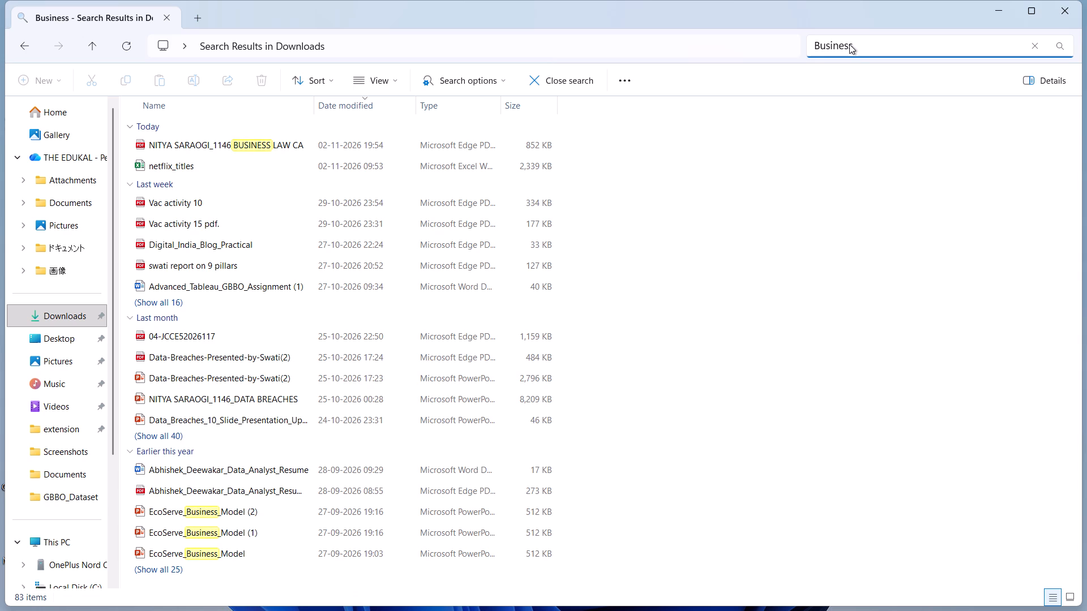
{"action": "key", "text": "space"}
{"action": "type", "text": "law"}
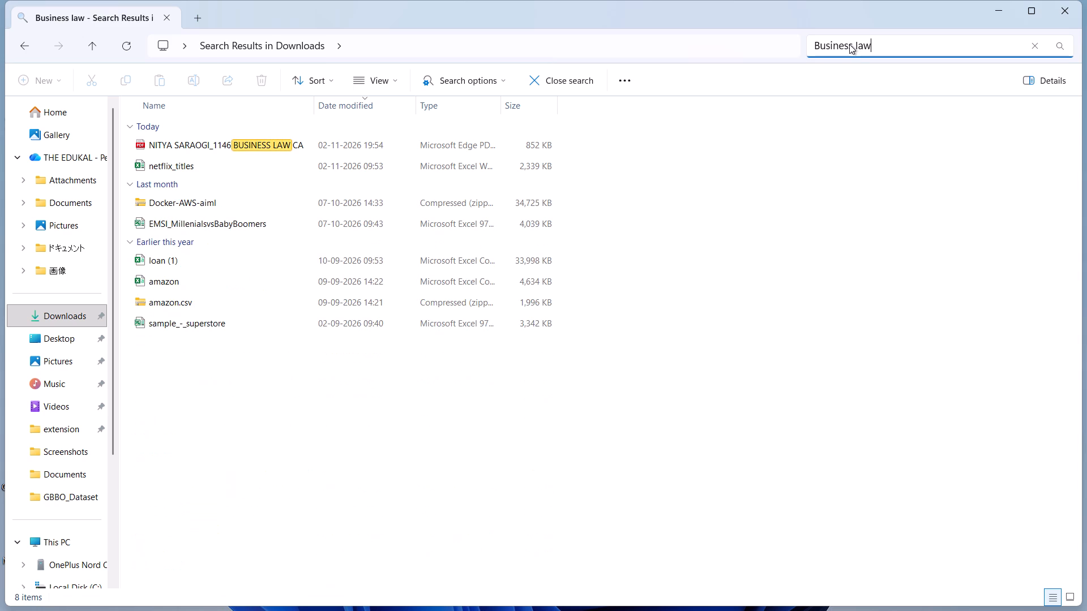
{"action": "key", "text": "space"}
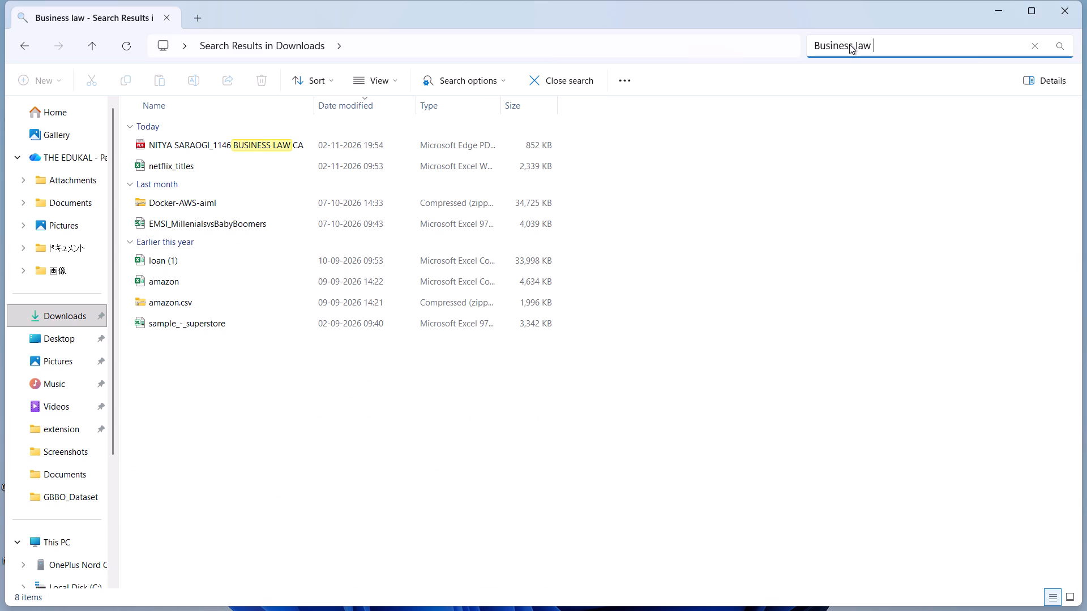
{"action": "type", "text": "file"}
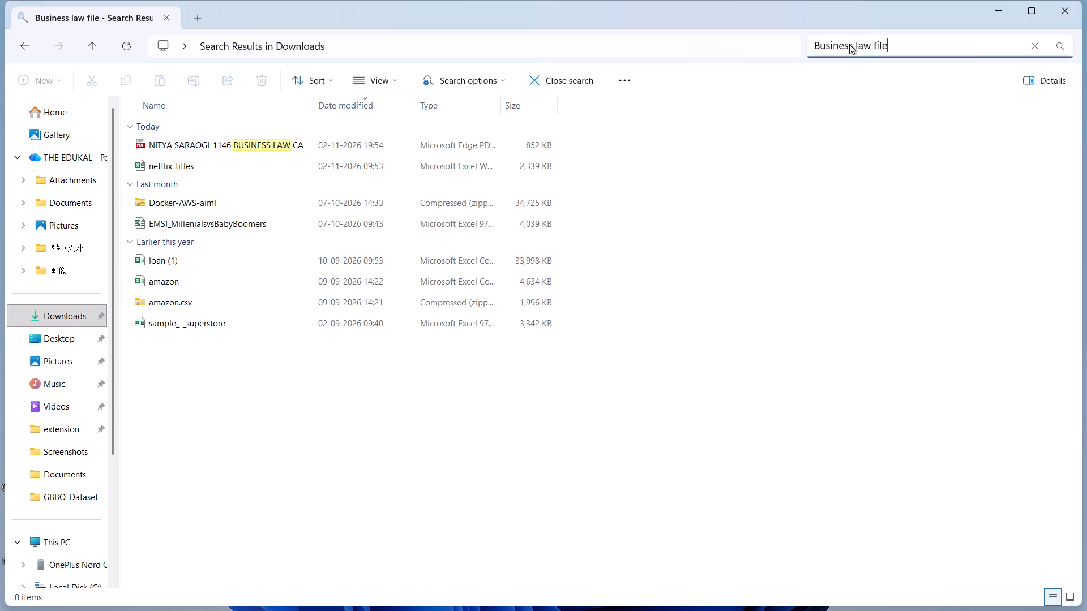
Clear the search term to return to the full Downloads file list.
{"action": "key", "text": "BackSpace"}
{"action": "key", "text": "BackSpace"}
{"action": "key", "text": "BackSpace"}
{"action": "key", "text": "BackSpace"}
{"action": "key", "text": "BackSpace"}
{"action": "key", "text": "BackSpace"}
{"action": "key", "text": "BackSpace"}
{"action": "key", "text": "BackSpace"}
{"action": "key", "text": "BackSpace"}
{"action": "key", "text": "BackSpace"}
{"action": "key", "text": "BackSpace"}
{"action": "key", "text": "BackSpace"}
{"action": "key", "text": "BackSpace"}
{"action": "key", "text": "BackSpace"}
{"action": "key", "text": "BackSpace"}
{"action": "key", "text": "BackSpace"}
{"action": "key", "text": "BackSpace"}
{"action": "key", "text": "BackSpace"}
{"action": "key", "text": "BackSpace"}
{"action": "key", "text": "BackSpace"}
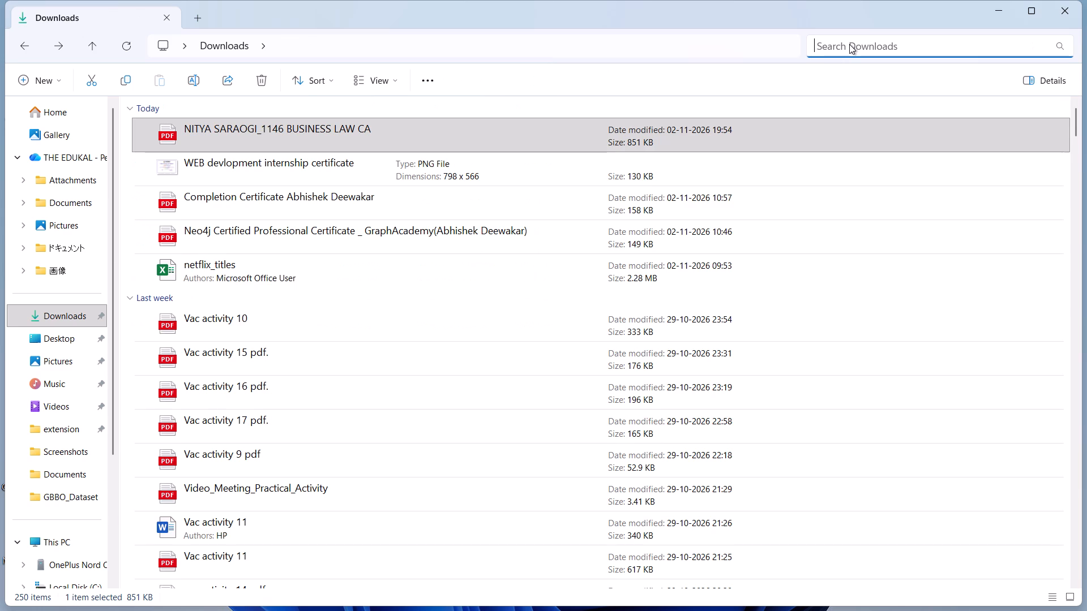
Look through the Downloads file list from today's files back to the mid-October ones for the Business Law file.
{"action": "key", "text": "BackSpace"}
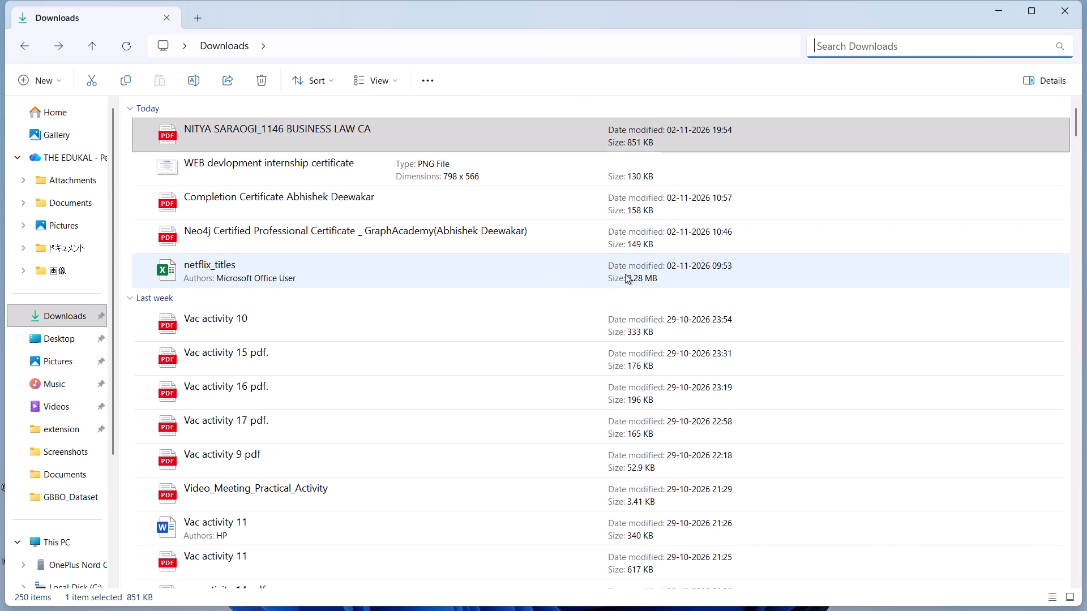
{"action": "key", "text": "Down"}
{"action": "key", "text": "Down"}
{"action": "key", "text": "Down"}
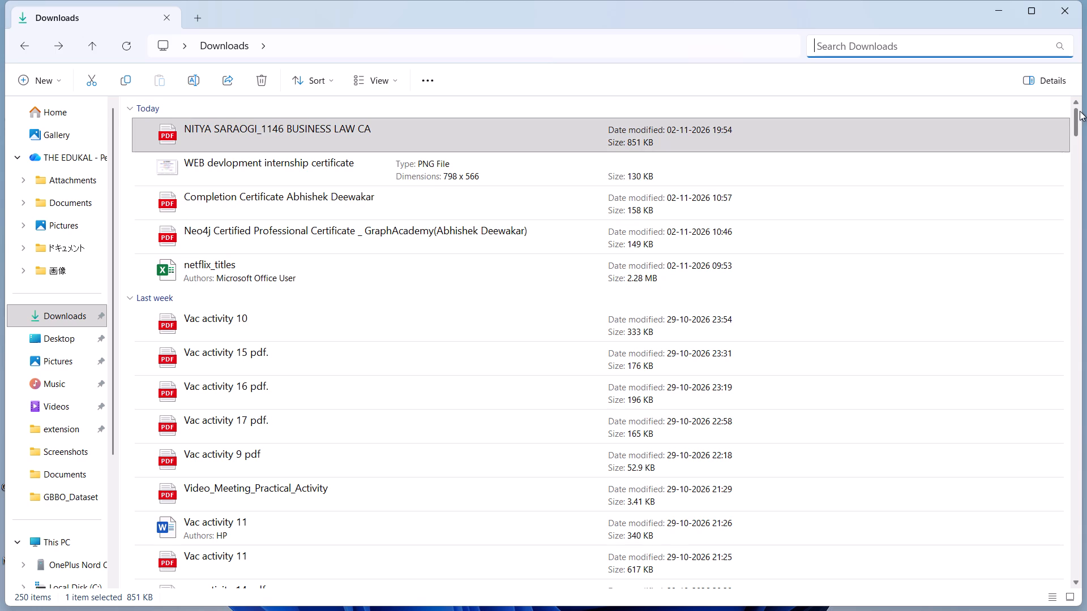
{"action": "left_click", "coordinate": [1075, 123]}
{"action": "key", "text": "Down"}
{"action": "key", "text": "Down"}
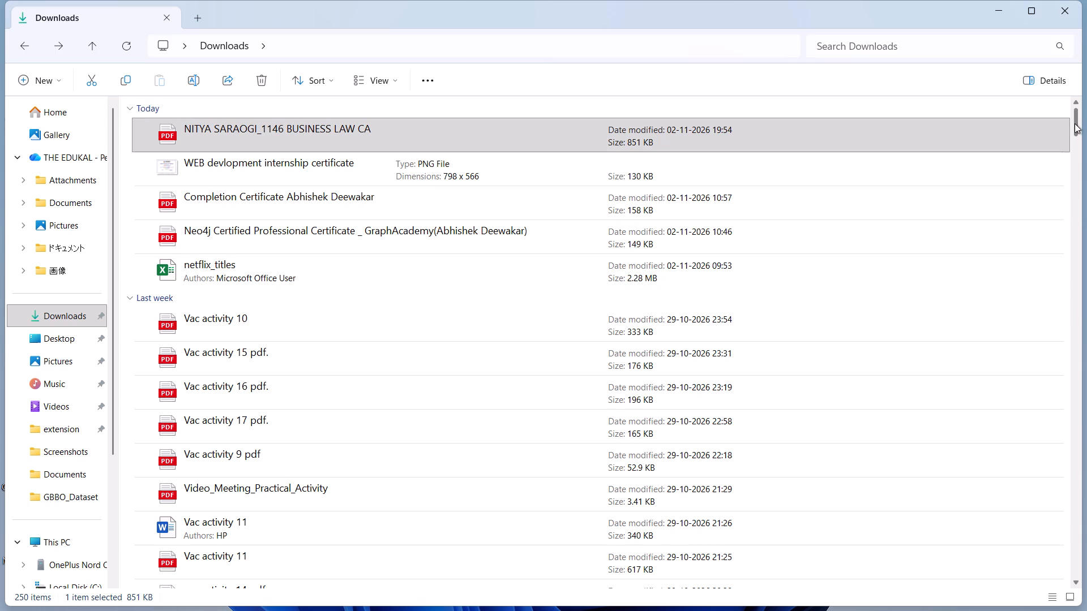
{"action": "left_click", "coordinate": [1066, 139]}
{"action": "key", "text": "Down"}
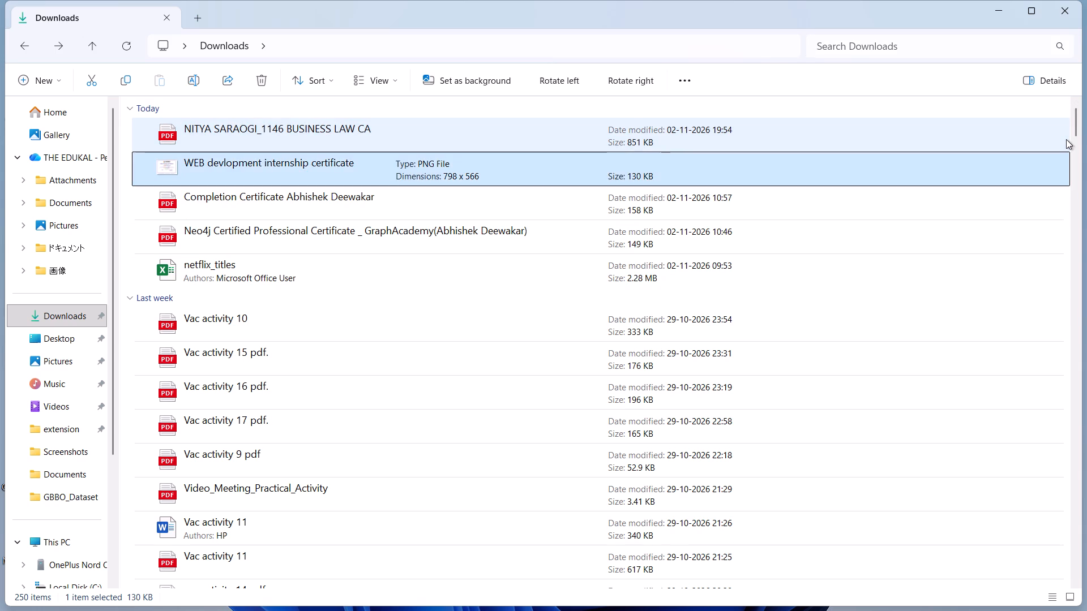
{"action": "key", "text": "Down"}
{"action": "key", "text": "Down"}
{"action": "key", "text": "Down"}
{"action": "key", "text": "Down"}
{"action": "key", "text": "Down"}
{"action": "key", "text": "Down"}
{"action": "key", "text": "Down"}
{"action": "key", "text": "Down"}
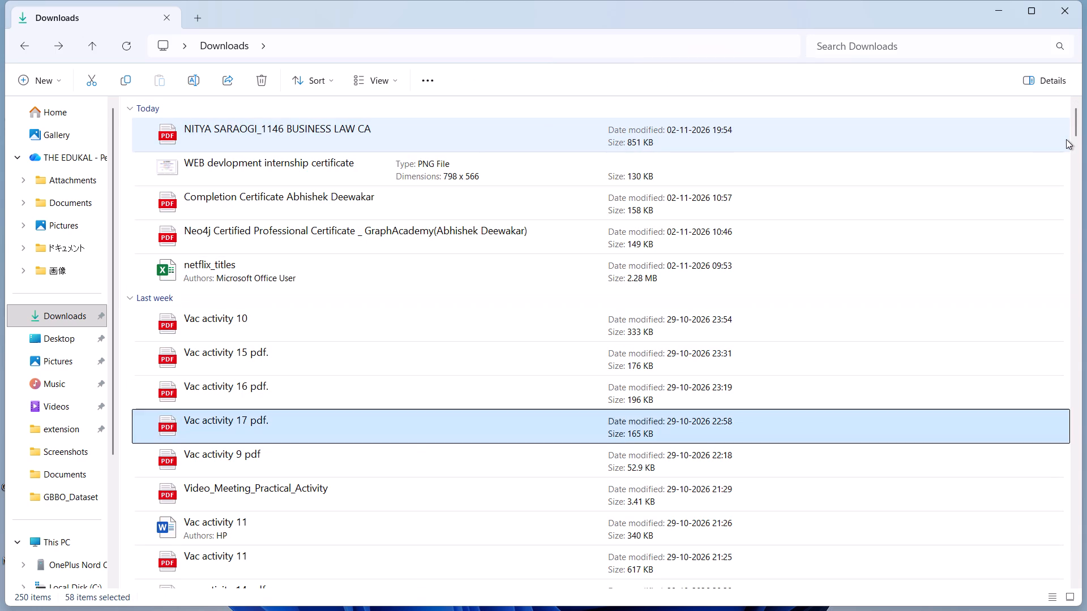
{"action": "key", "text": "Down"}
{"action": "key", "text": "Down"}
{"action": "key", "text": "Down"}
{"action": "key", "text": "Down"}
{"action": "key", "text": "Down"}
{"action": "key", "text": "Down"}
{"action": "key", "text": "Down"}
{"action": "key", "text": "Down"}
{"action": "key", "text": "Down"}
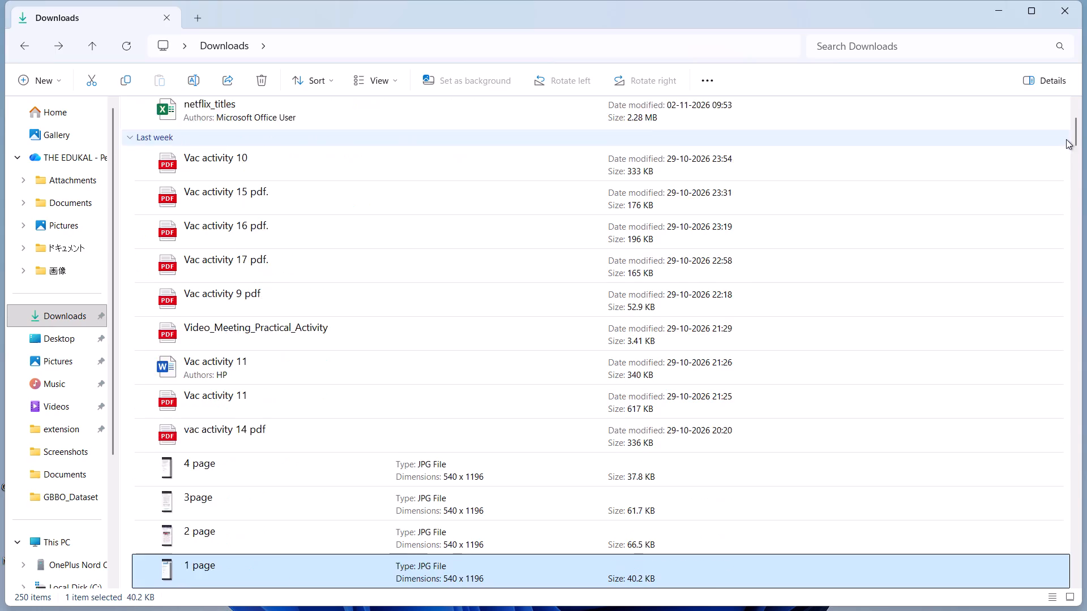
{"action": "key", "text": "Down"}
{"action": "key", "text": "Down"}
{"action": "key", "text": "Down"}
{"action": "key", "text": "Down"}
{"action": "key", "text": "Down"}
{"action": "key", "text": "Down"}
{"action": "key", "text": "Down"}
{"action": "key", "text": "Down"}
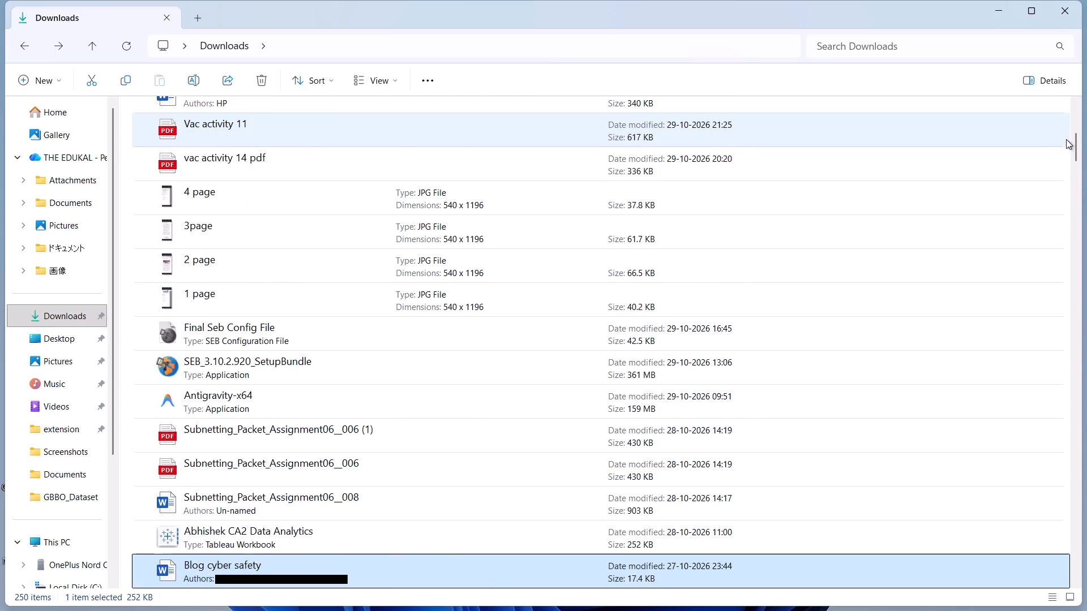
{"action": "key", "text": "Down"}
{"action": "key", "text": "Down"}
{"action": "key", "text": "Down"}
{"action": "key", "text": "Down"}
{"action": "key", "text": "Down"}
{"action": "key", "text": "Down"}
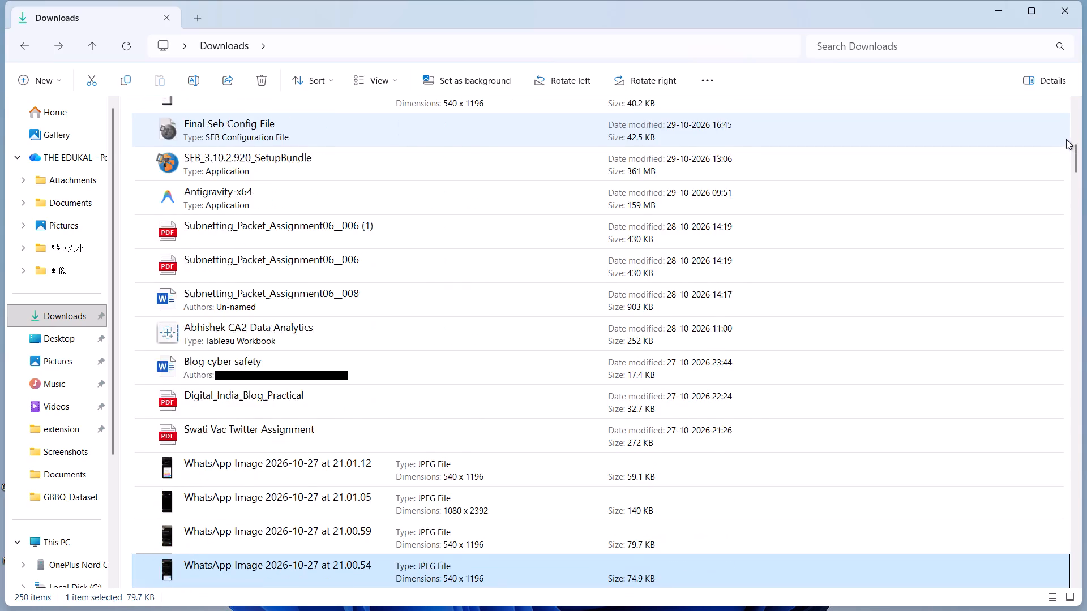
{"action": "key", "text": "Down"}
{"action": "key", "text": "Down"}
{"action": "key", "text": "Down"}
{"action": "key", "text": "Down"}
{"action": "key", "text": "Down"}
{"action": "key", "text": "Down"}
{"action": "key", "text": "Down"}
{"action": "key", "text": "Down"}
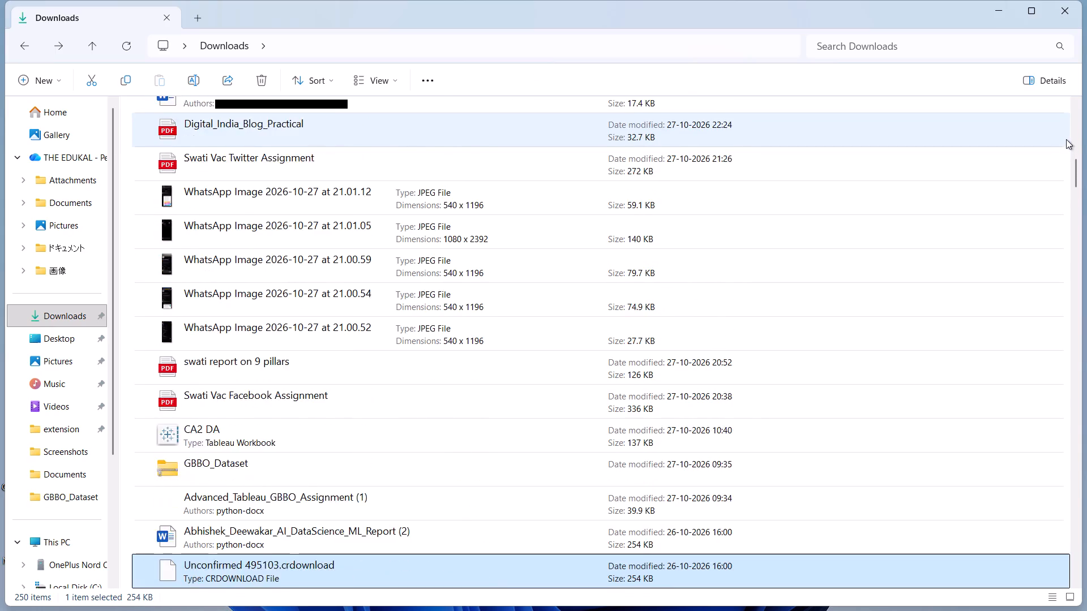
{"action": "key", "text": "Down"}
{"action": "key", "text": "Down"}
{"action": "key", "text": "Down"}
{"action": "key", "text": "Down"}
{"action": "key", "text": "Down"}
{"action": "key", "text": "Down"}
{"action": "key", "text": "Down"}
{"action": "key", "text": "Down"}
{"action": "key", "text": "Down"}
{"action": "key", "text": "Down"}
{"action": "key", "text": "Down"}
{"action": "key", "text": "Down"}
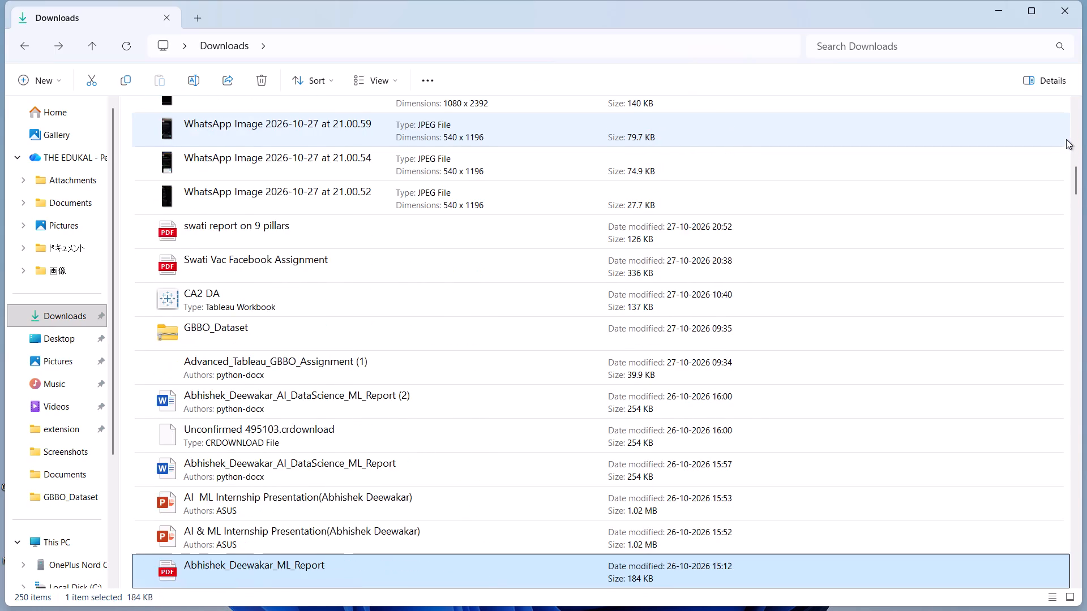
{"action": "key", "text": "Down"}
{"action": "key", "text": "Down"}
{"action": "key", "text": "Down"}
{"action": "key", "text": "Down"}
{"action": "key", "text": "Down"}
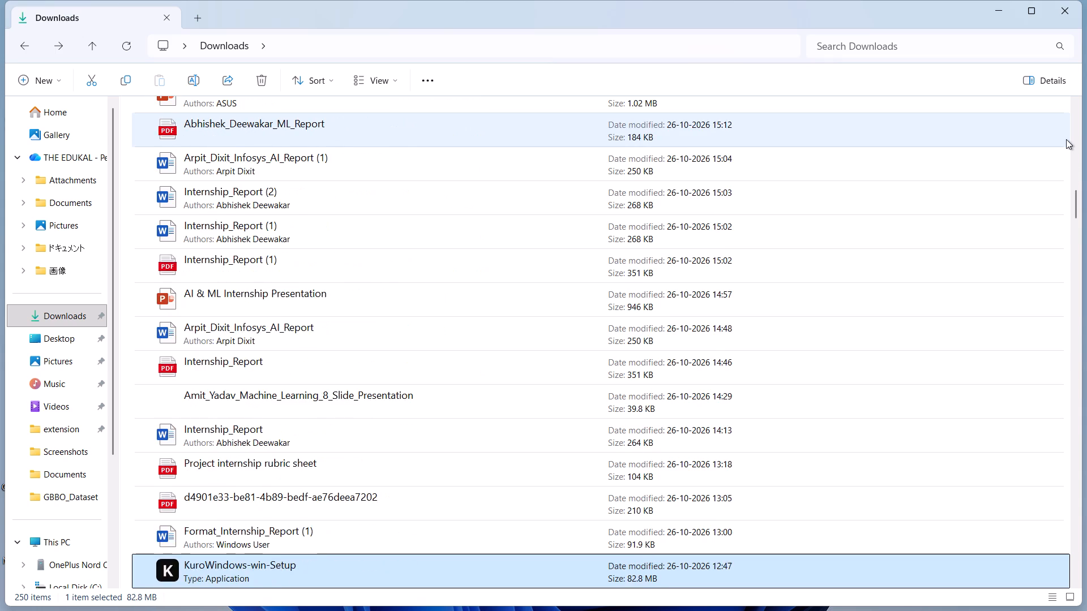
{"action": "key", "text": "Down"}
{"action": "key", "text": "Down"}
{"action": "key", "text": "Down"}
{"action": "key", "text": "Down"}
{"action": "key", "text": "Down"}
{"action": "key", "text": "Down"}
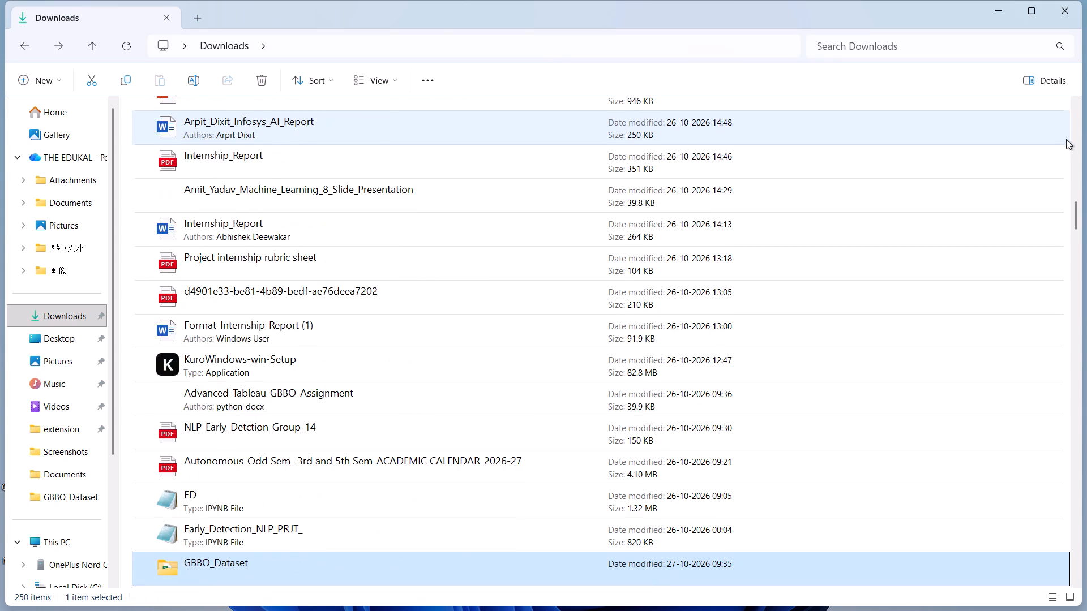
{"action": "key", "text": "Down"}
{"action": "key", "text": "Down"}
{"action": "key", "text": "Down"}
{"action": "key", "text": "Down"}
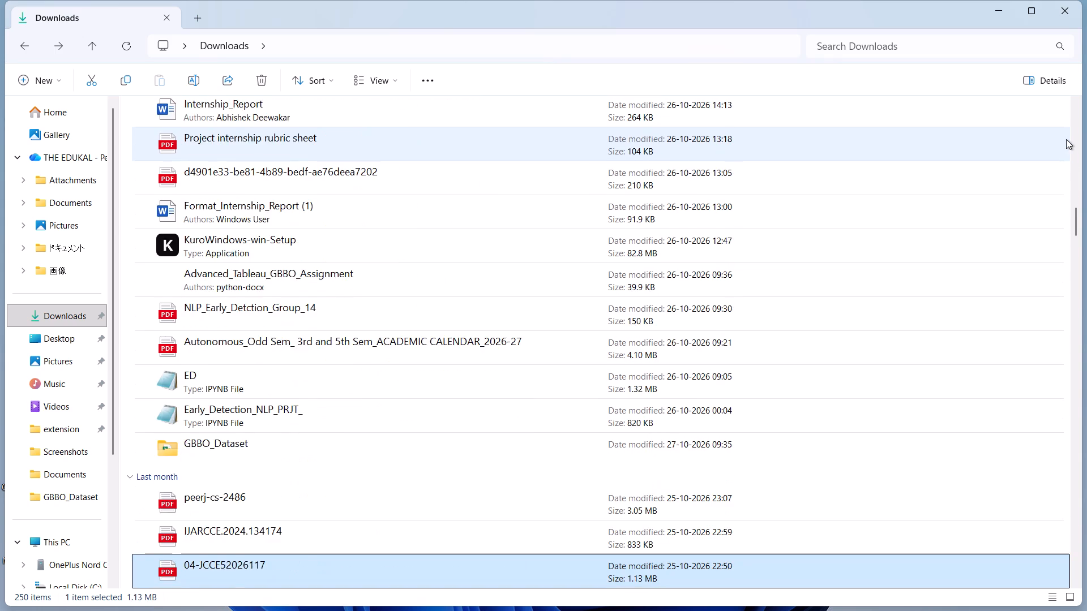
{"action": "key", "text": "Down"}
{"action": "key", "text": "Down"}
{"action": "key", "text": "Down"}
{"action": "key", "text": "Down"}
{"action": "key", "text": "Down"}
{"action": "key", "text": "Down"}
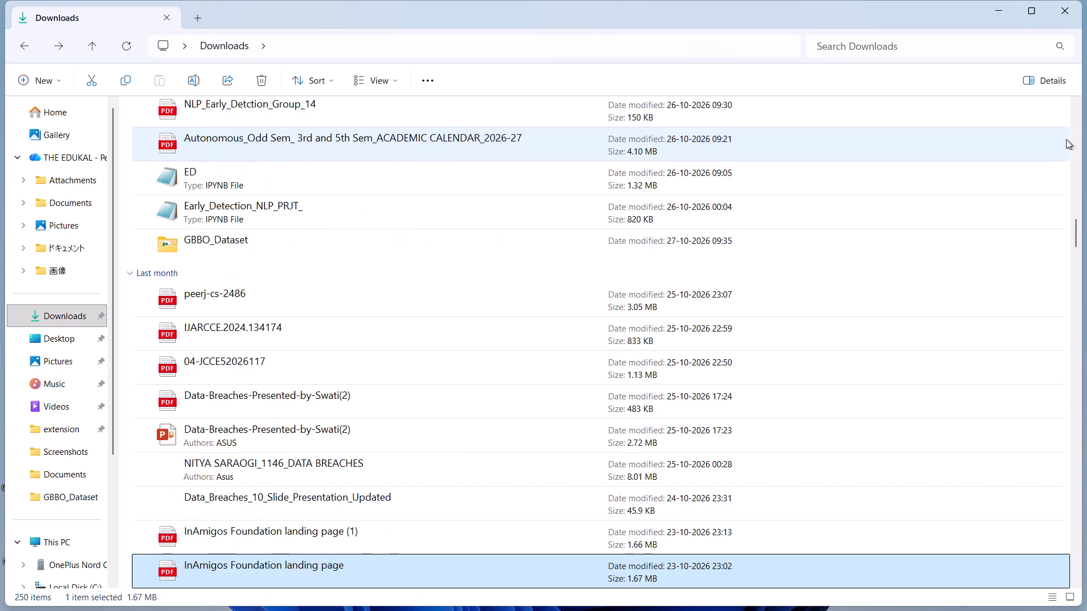
{"action": "key", "text": "Down"}
{"action": "key", "text": "Down"}
{"action": "key", "text": "Down"}
{"action": "key", "text": "Down"}
{"action": "key", "text": "Down"}
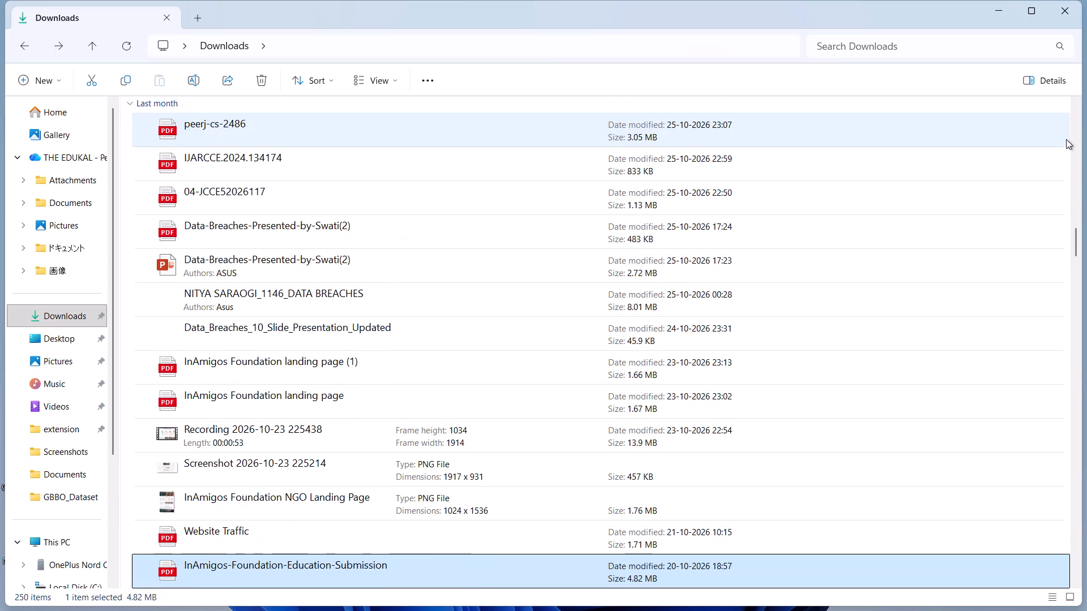
{"action": "key", "text": "Down"}
{"action": "key", "text": "Down"}
{"action": "key", "text": "Down"}
{"action": "key", "text": "Down"}
{"action": "key", "text": "Down"}
{"action": "key", "text": "Down"}
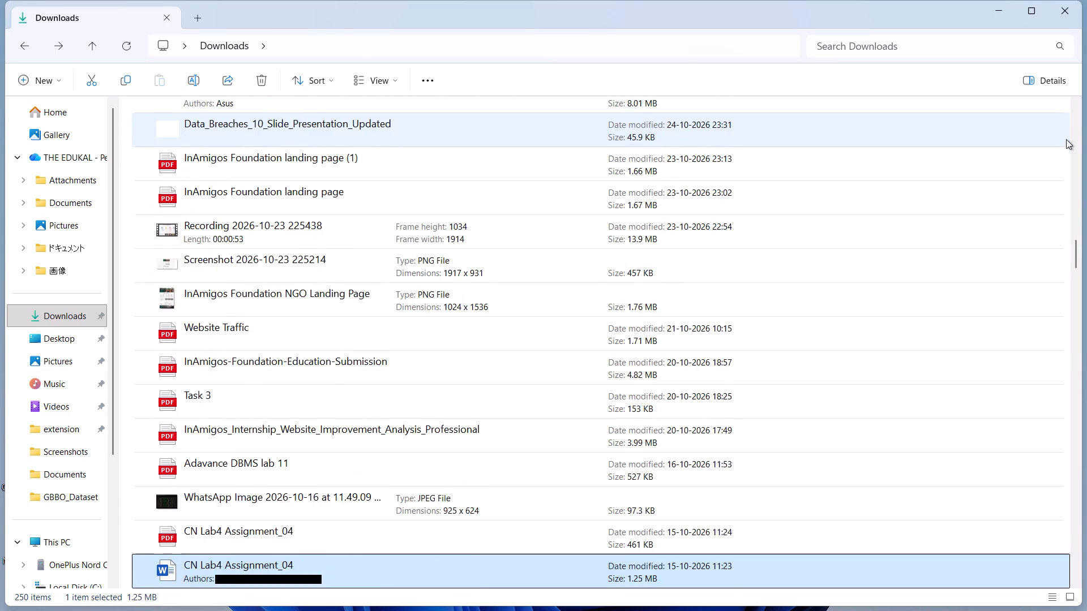
{"action": "key", "text": "Down"}
{"action": "key", "text": "Down"}
{"action": "key", "text": "Down"}
{"action": "key", "text": "Down"}
{"action": "key", "text": "Down"}
{"action": "key", "text": "Down"}
{"action": "key", "text": "Down"}
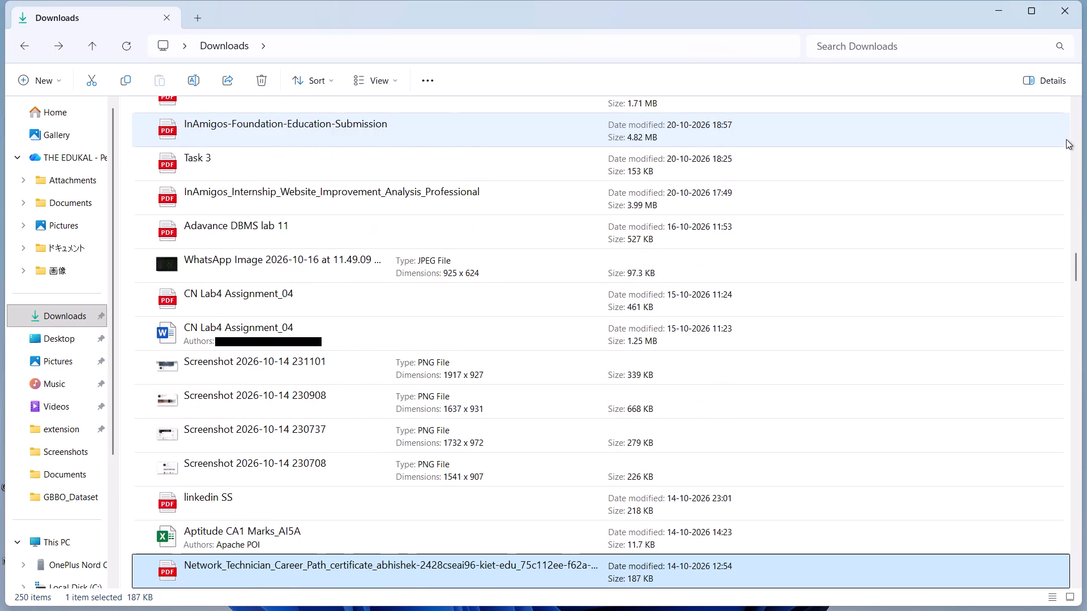
{"action": "key", "text": "Down"}
{"action": "key", "text": "Down"}
{"action": "key", "text": "Down"}
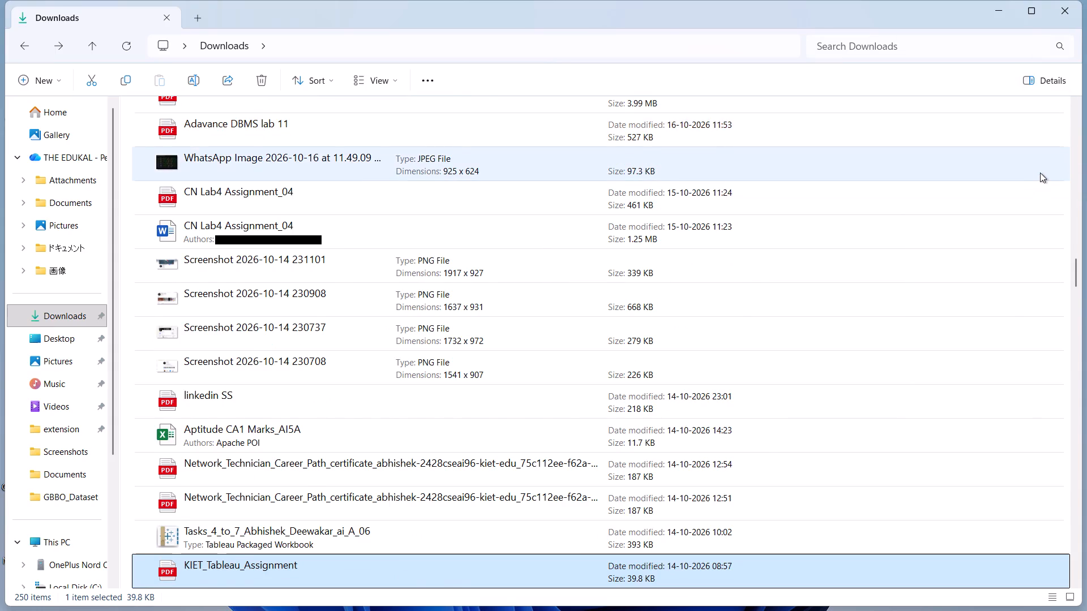
Look through the Downloads files dated from mid to early October 2026 for another business law file.
{"action": "key", "text": "Down"}
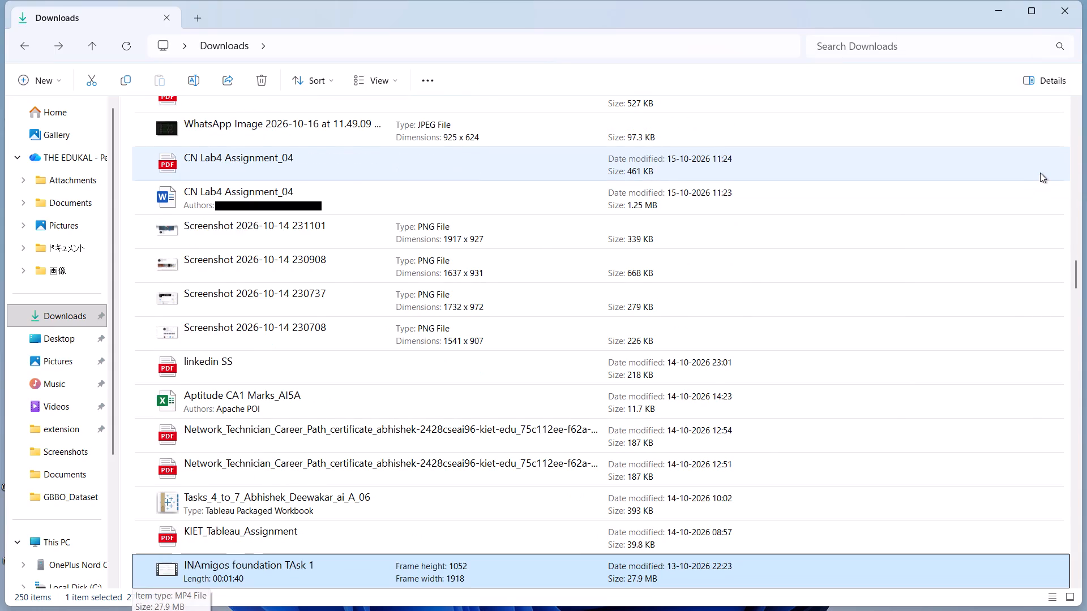
{"action": "key", "text": "Down"}
{"action": "key", "text": "Down"}
{"action": "key", "text": "Down"}
{"action": "key", "text": "Down"}
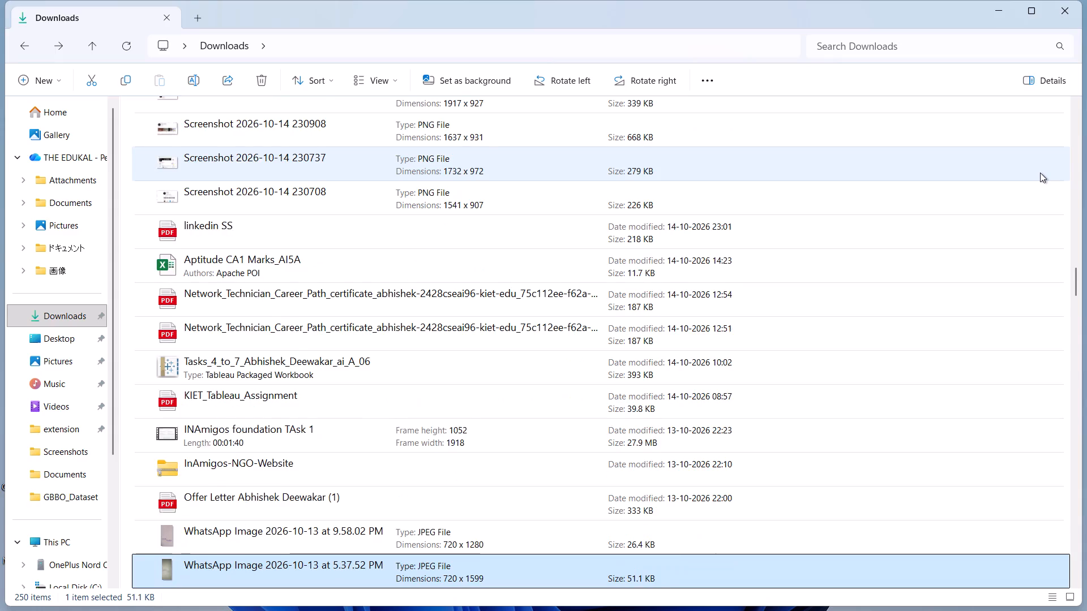
{"action": "key", "text": "Down"}
{"action": "key", "text": "Down"}
{"action": "key", "text": "Down"}
{"action": "key", "text": "Down"}
{"action": "key", "text": "Down"}
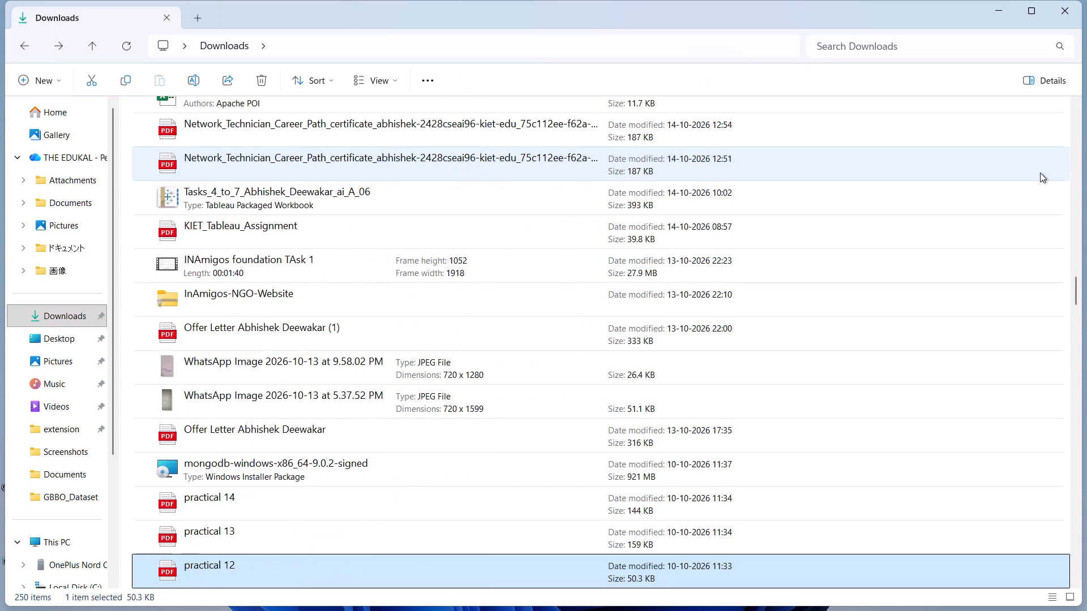
{"action": "key", "text": "Down"}
{"action": "key", "text": "Down"}
{"action": "key", "text": "Down"}
{"action": "key", "text": "Down"}
{"action": "key", "text": "Down"}
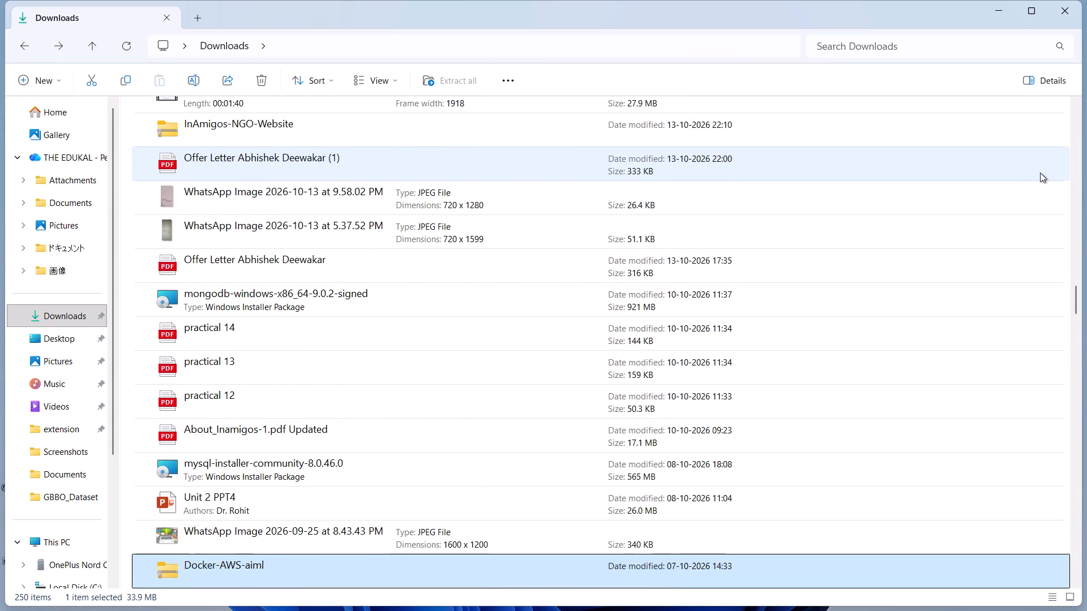
{"action": "key", "text": "Down"}
{"action": "key", "text": "Down"}
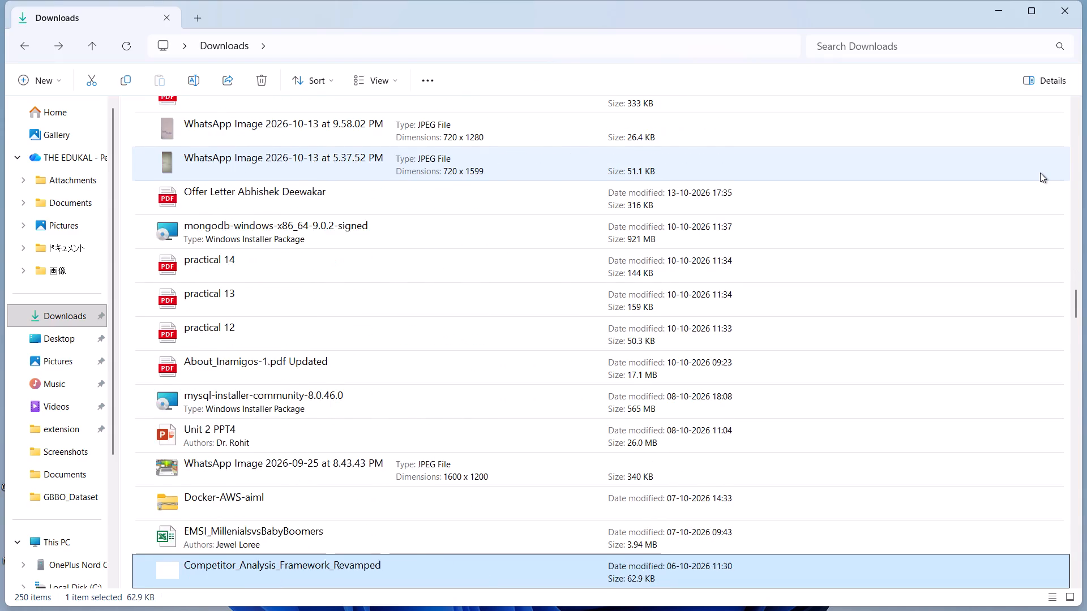
{"action": "key", "text": "Down"}
{"action": "key", "text": "Down"}
{"action": "key", "text": "Down"}
{"action": "key", "text": "Down"}
{"action": "key", "text": "Down"}
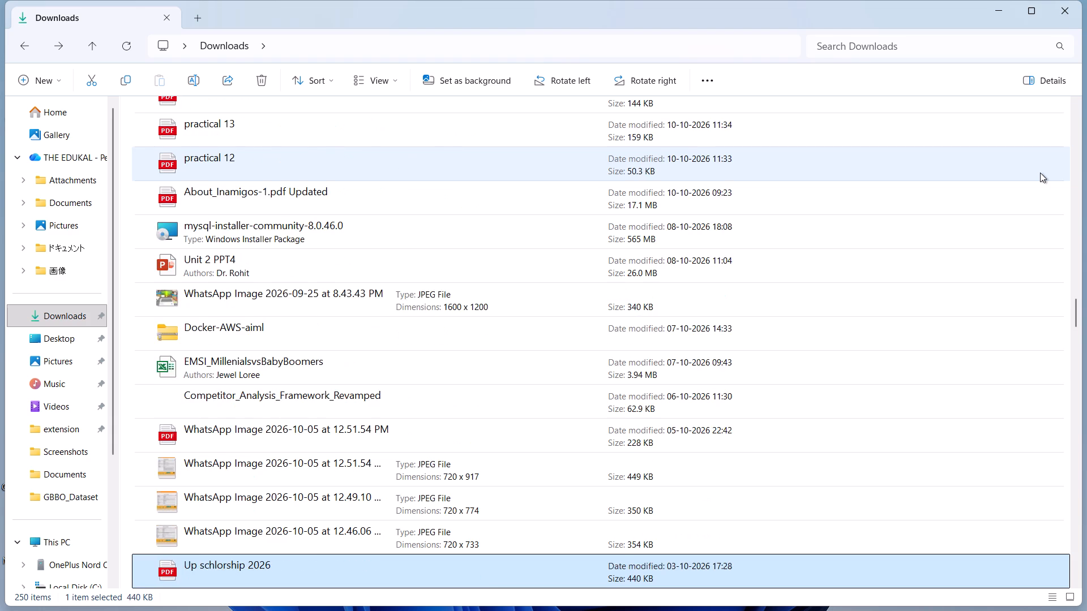
{"action": "key", "text": "Down"}
{"action": "key", "text": "Down"}
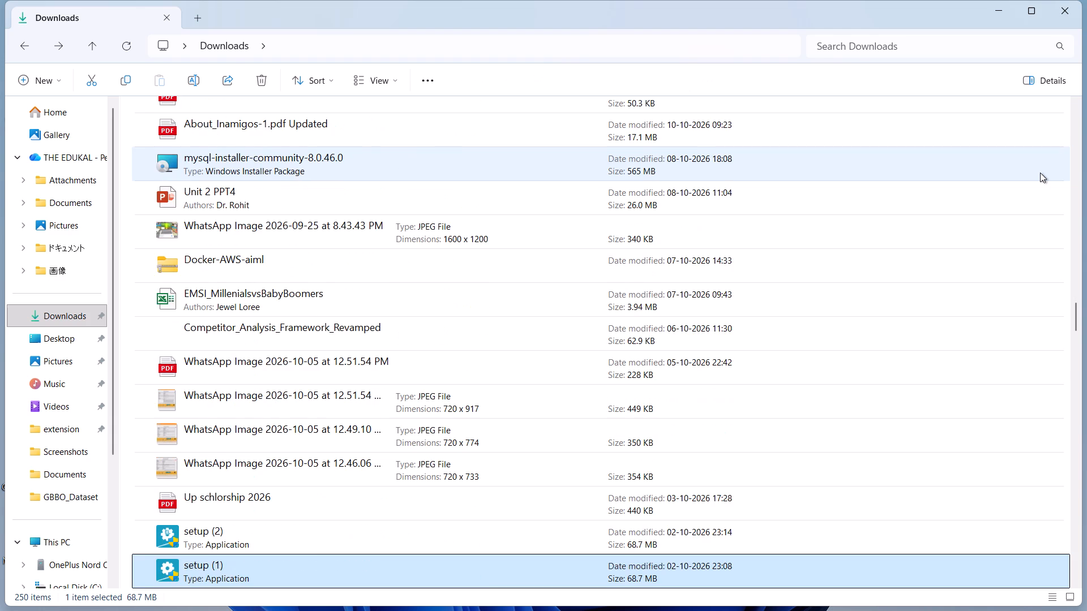
{"action": "key", "text": "Down"}
{"action": "key", "text": "Down"}
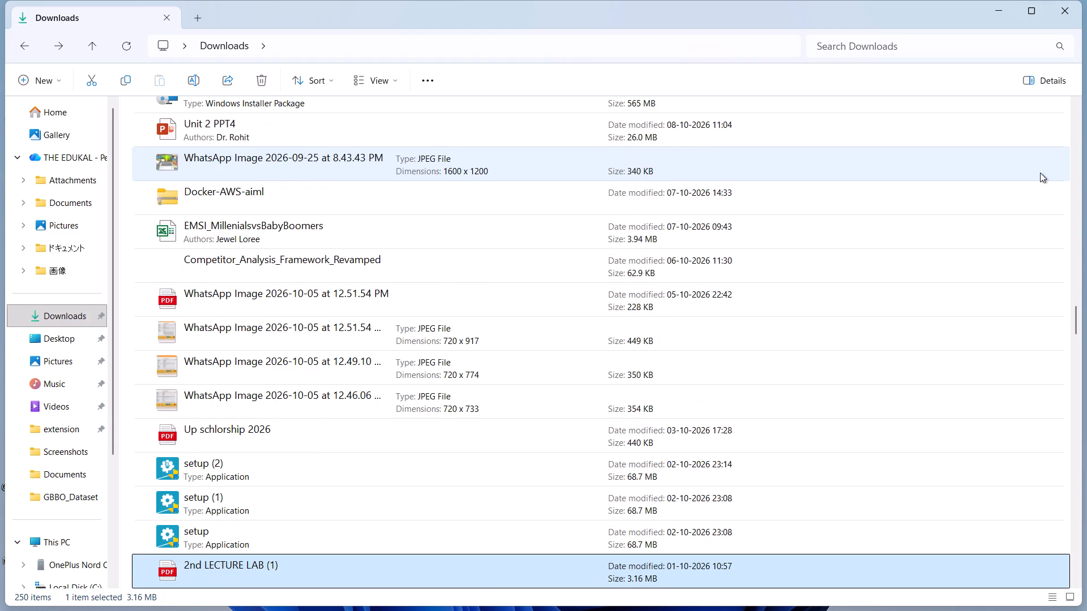
{"action": "key", "text": "Down"}
{"action": "key", "text": "Down"}
{"action": "key", "text": "Down"}
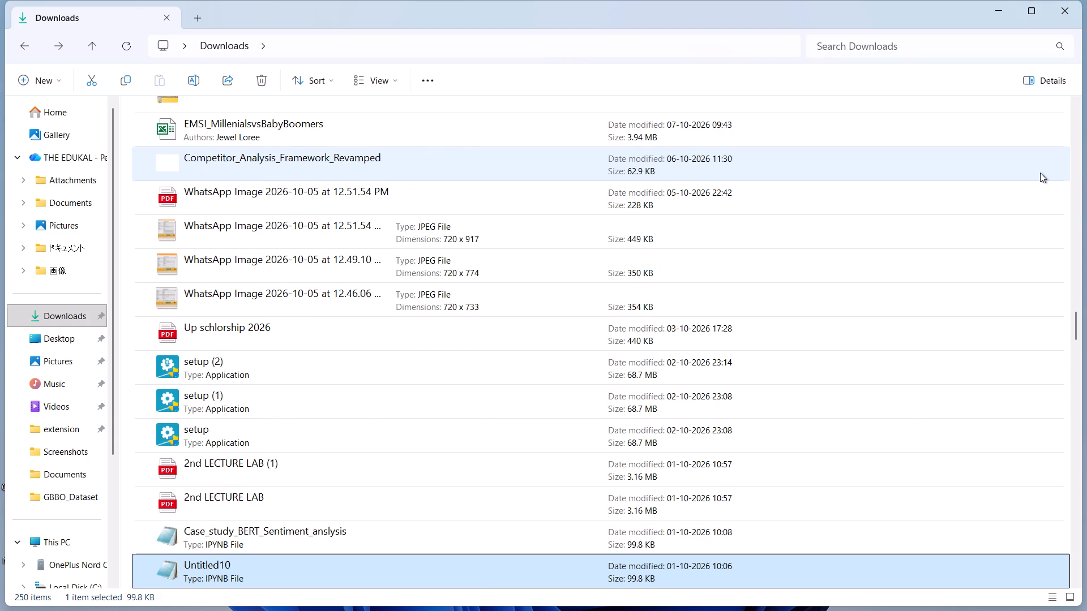
{"action": "key", "text": "Down"}
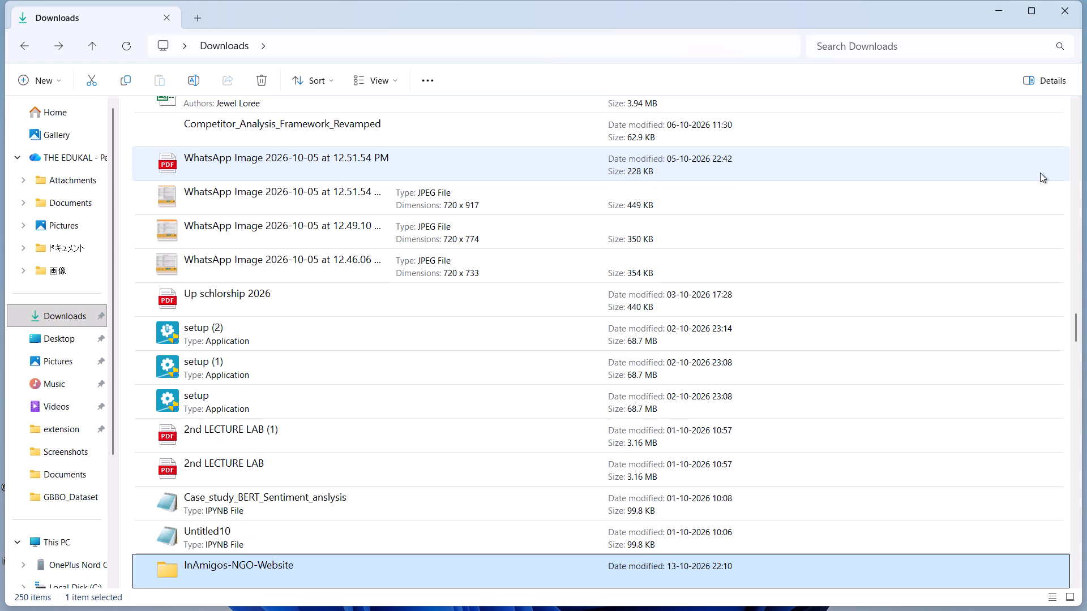
{"action": "key", "text": "Down"}
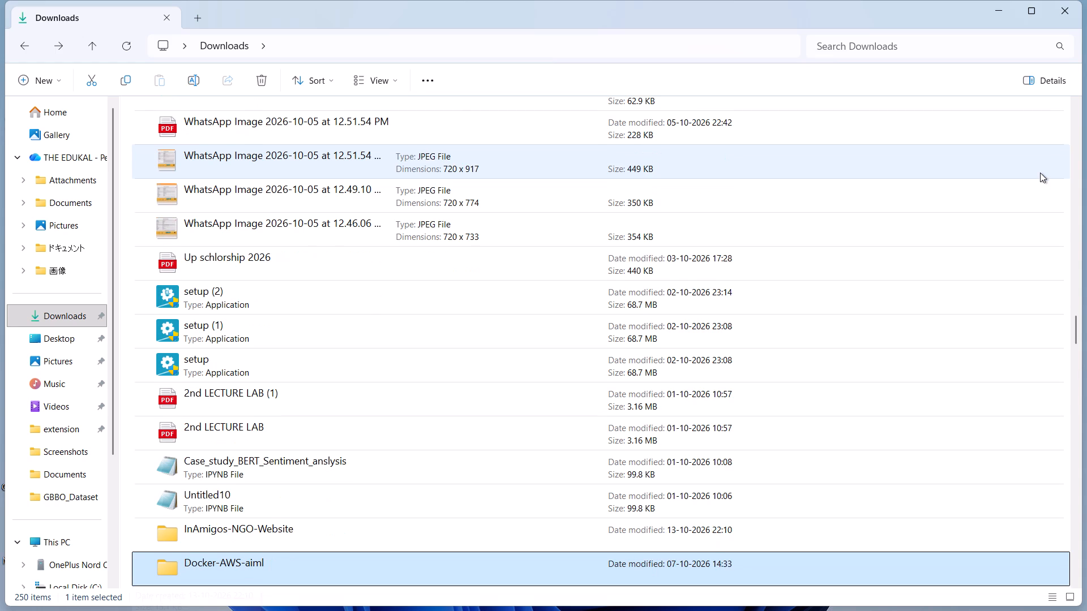
Examine the September 2026 files in the "Earlier this year" group for another business law file.
{"action": "key", "text": "Down"}
{"action": "key", "text": "Down"}
{"action": "key", "text": "Down"}
{"action": "key", "text": "Down"}
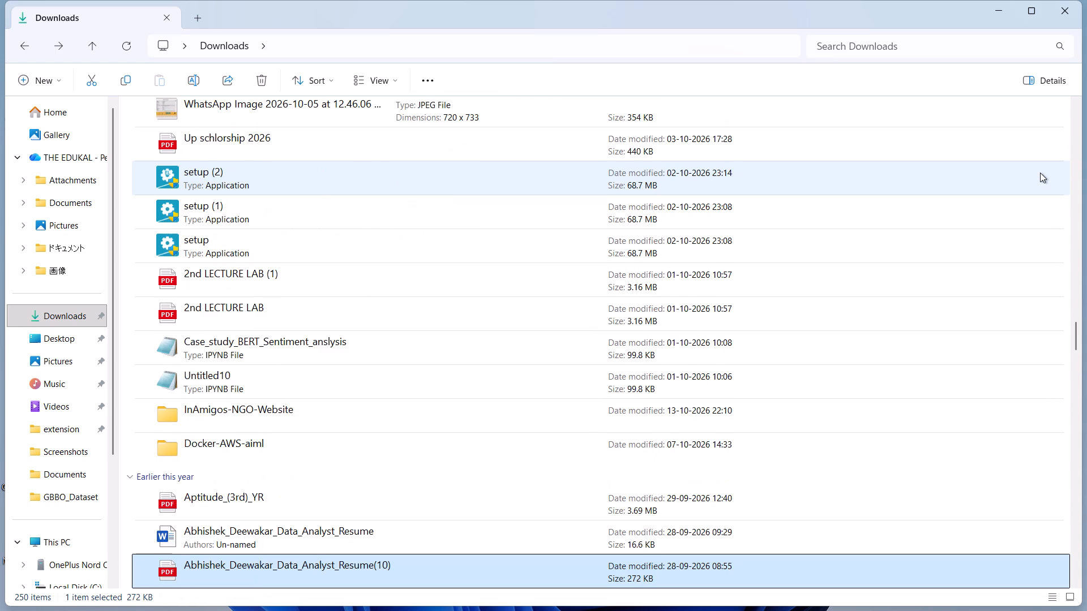
{"action": "key", "text": "Down"}
{"action": "key", "text": "Down"}
{"action": "key", "text": "Down"}
{"action": "key", "text": "Down"}
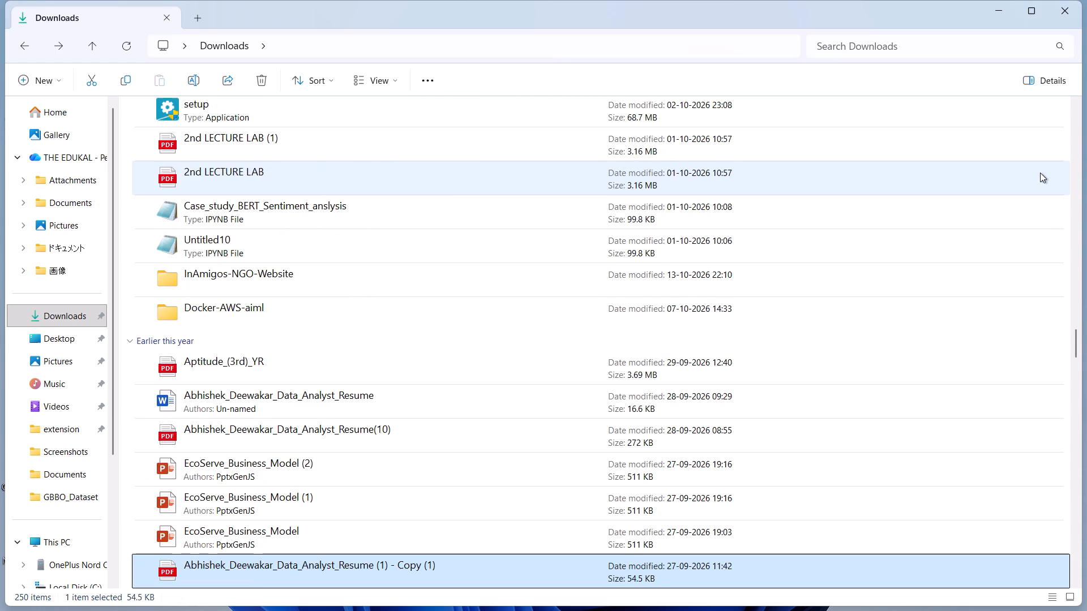
{"action": "key", "text": "Down"}
{"action": "key", "text": "Down"}
{"action": "key", "text": "Down"}
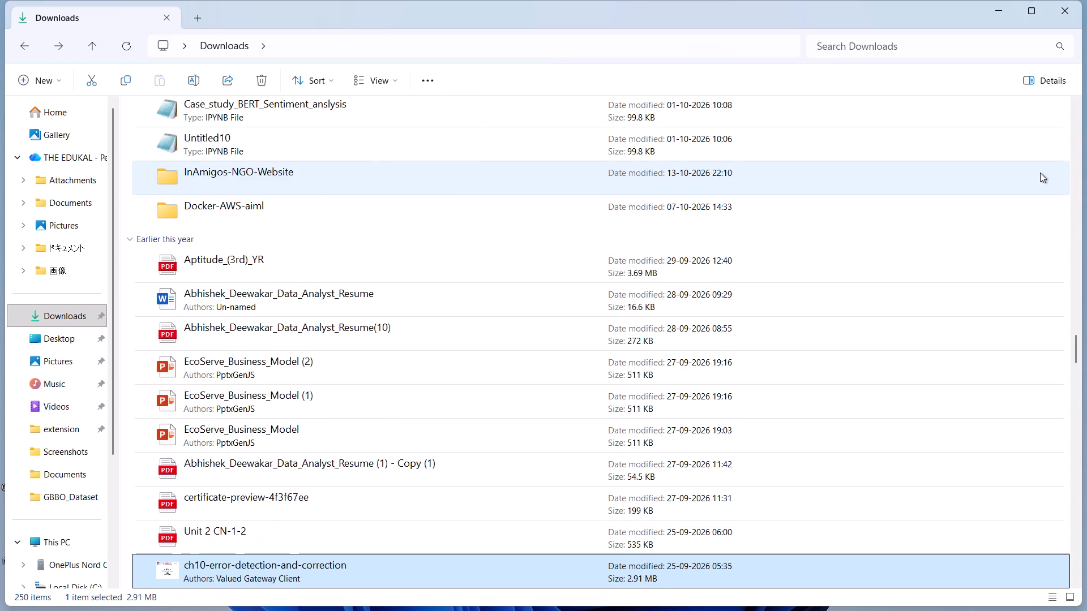
{"action": "key", "text": "Down"}
{"action": "key", "text": "Down"}
{"action": "key", "text": "Down"}
{"action": "key", "text": "Down"}
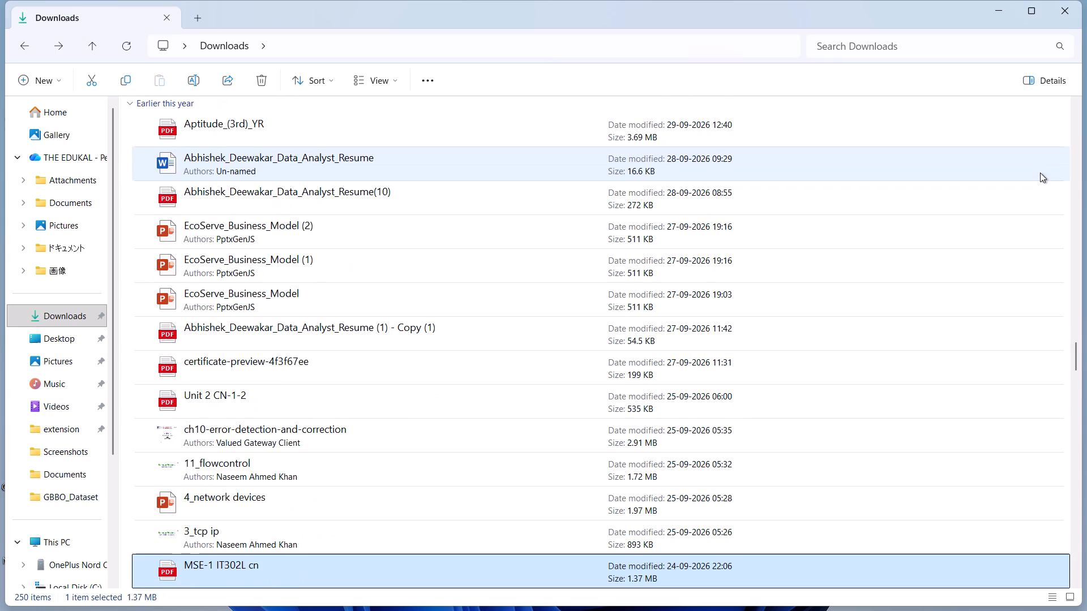
{"action": "key", "text": "Down"}
{"action": "key", "text": "Down"}
{"action": "key", "text": "Down"}
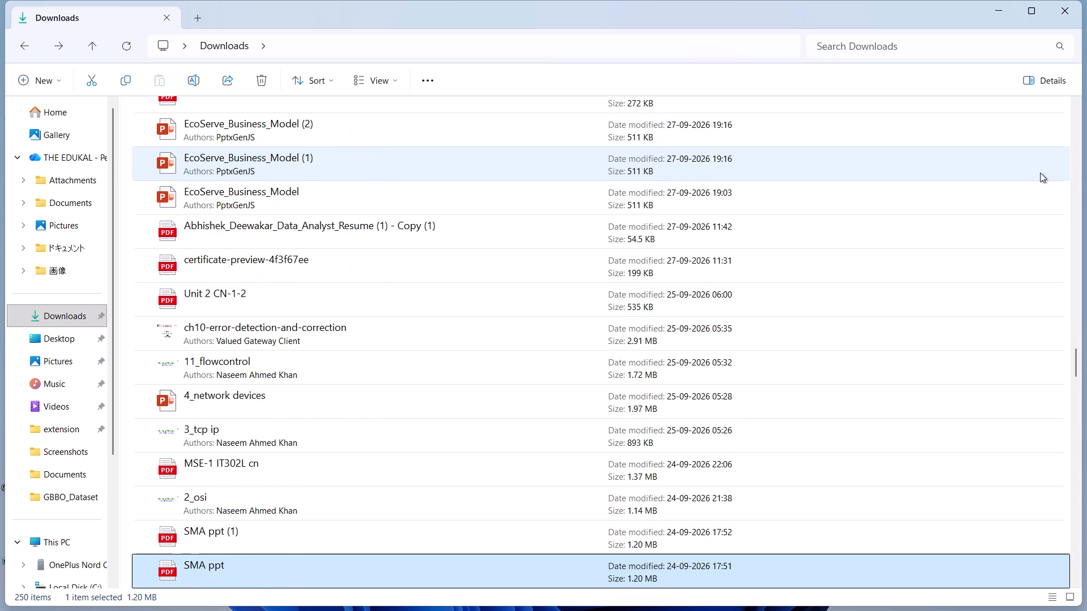
{"action": "key", "text": "Down"}
{"action": "key", "text": "Down"}
{"action": "key", "text": "Down"}
{"action": "key", "text": "Down"}
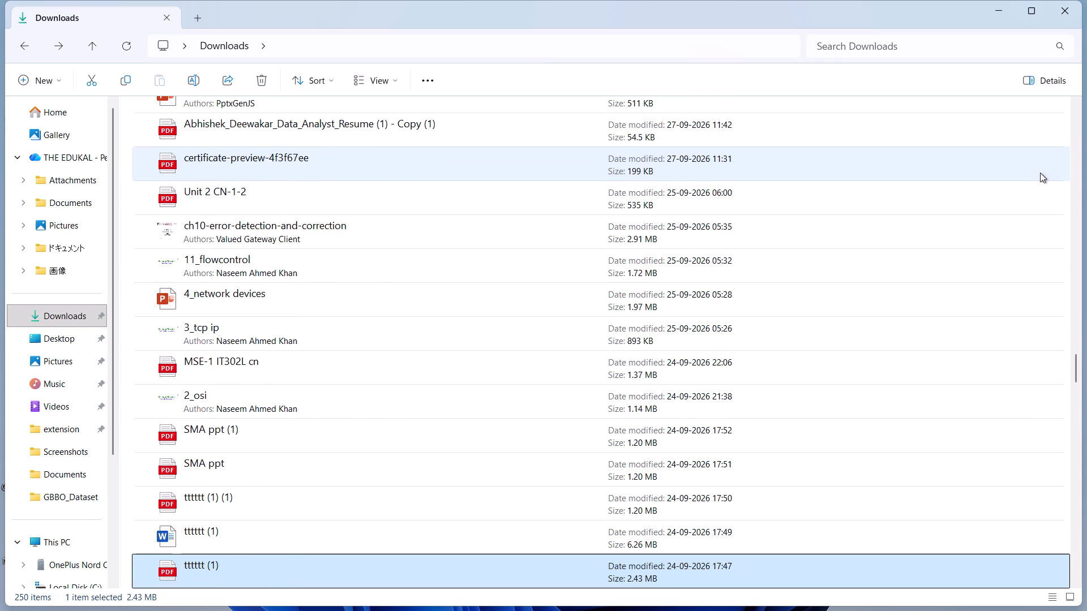
{"action": "key", "text": "Down"}
{"action": "key", "text": "Down"}
{"action": "key", "text": "Down"}
{"action": "key", "text": "Down"}
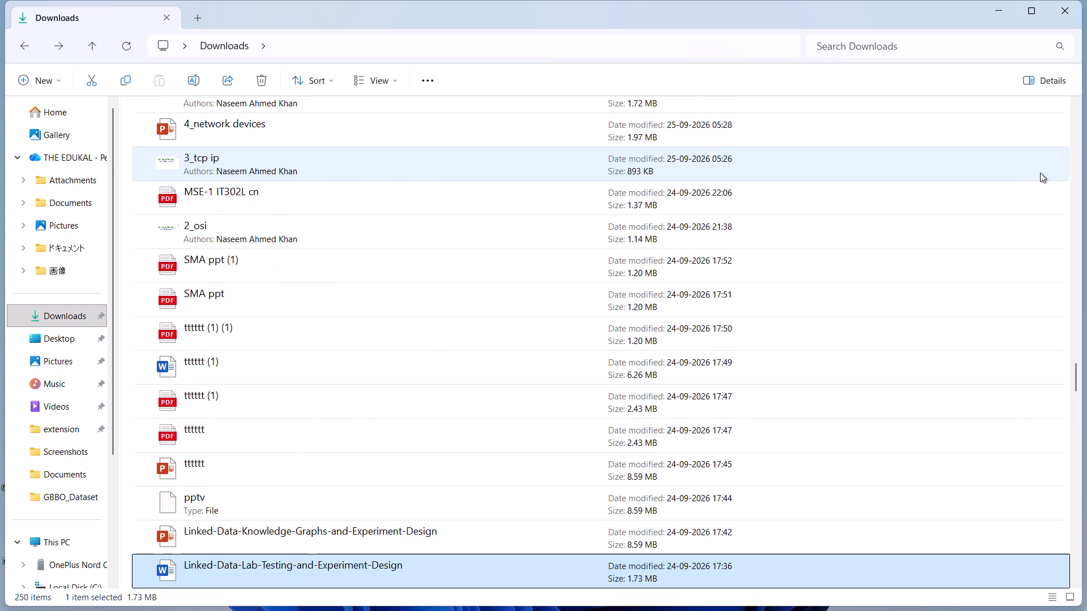
{"action": "key", "text": "Down"}
{"action": "key", "text": "Down"}
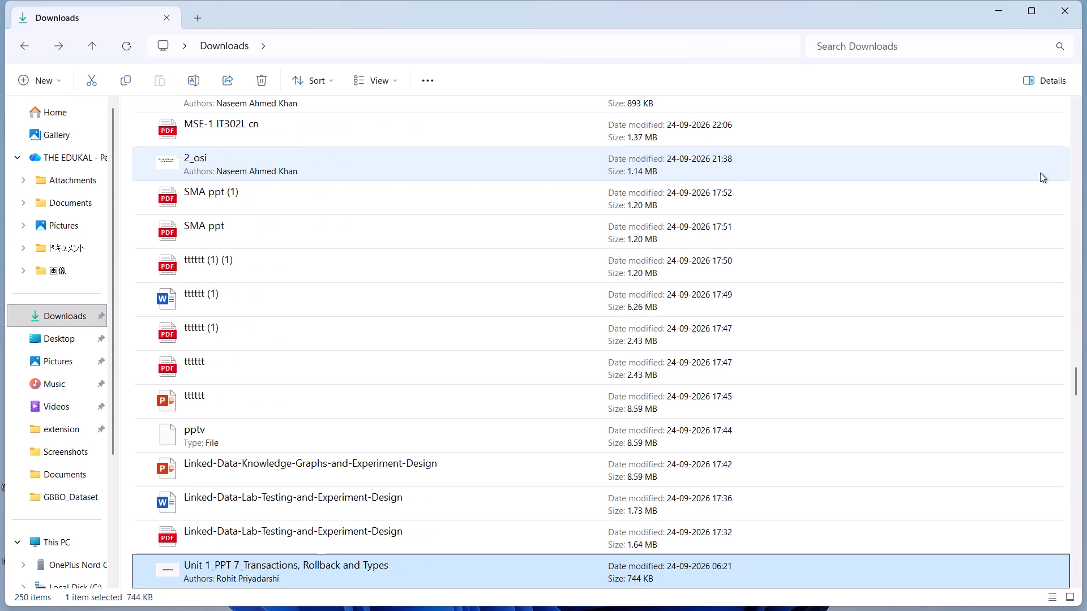
{"action": "key", "text": "Down"}
{"action": "key", "text": "Down"}
{"action": "key", "text": "Down"}
Go back up the Downloads list to the files in the "Today" group, checking for the business law file.
{"action": "key", "text": "Up"}
{"action": "key", "text": "Up"}
{"action": "key", "text": "Up"}
{"action": "key", "text": "Up"}
{"action": "key", "text": "Up"}
{"action": "key", "text": "Up"}
{"action": "key", "text": "Up"}
{"action": "key", "text": "Up"}
{"action": "key", "text": "Up"}
{"action": "key", "text": "Up"}
{"action": "key", "text": "Up"}
{"action": "key", "text": "Up"}
{"action": "key", "text": "Up"}
{"action": "key", "text": "Up"}
{"action": "key", "text": "Up"}
{"action": "key", "text": "Up"}
{"action": "key", "text": "Up"}
{"action": "key", "text": "Up"}
{"action": "key", "text": "Up"}
{"action": "key", "text": "Up"}
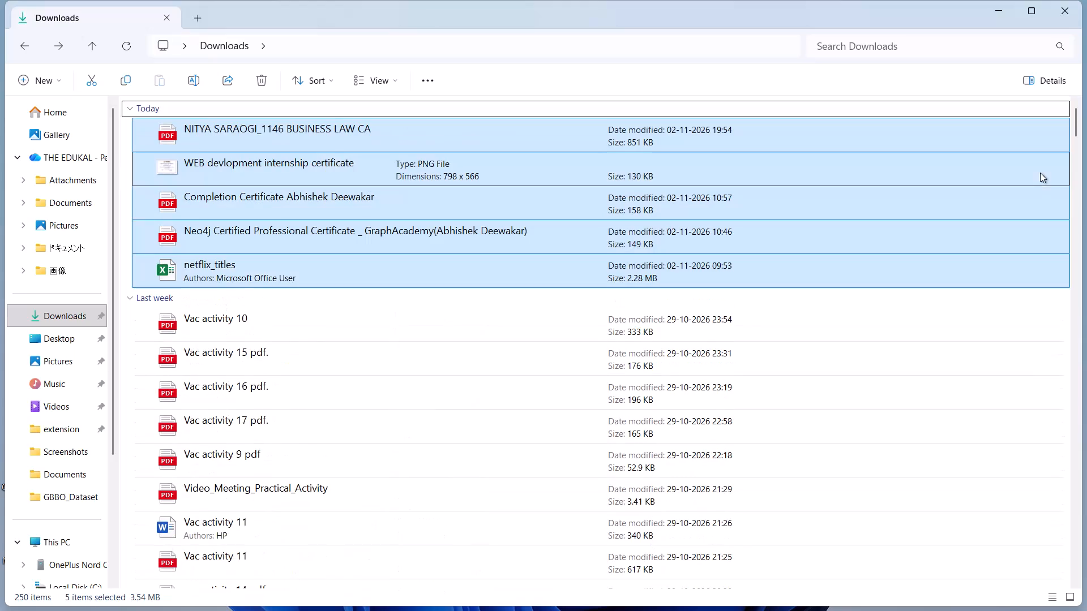
{"action": "left_click", "coordinate": [1079, 127]}
{"action": "double_click", "coordinate": [1076, 124]}
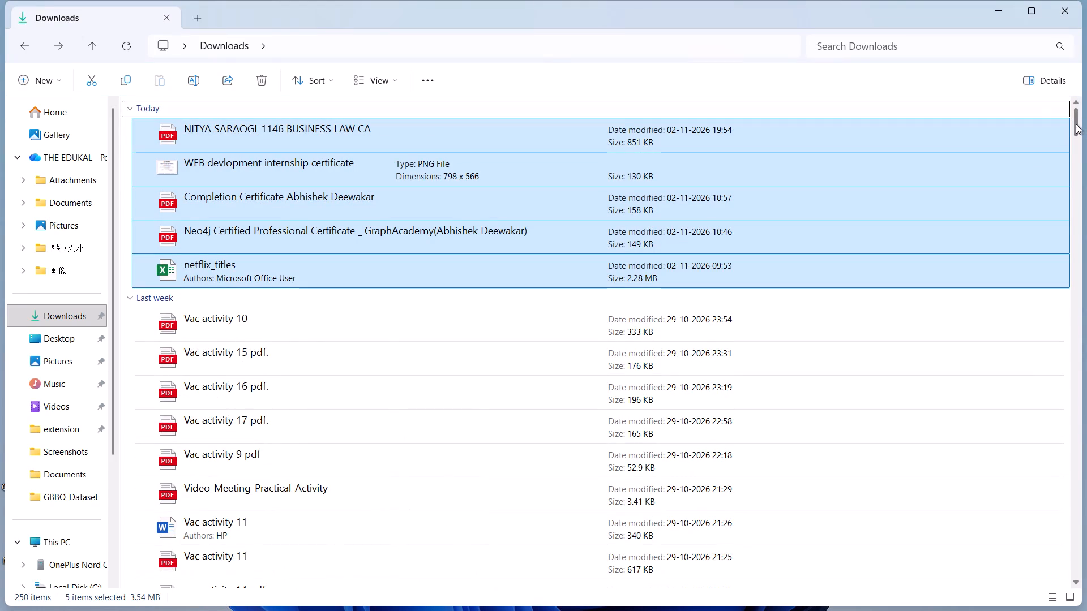
Start a new search in the Downloads folder.
{"action": "left_click", "coordinate": [935, 42]}
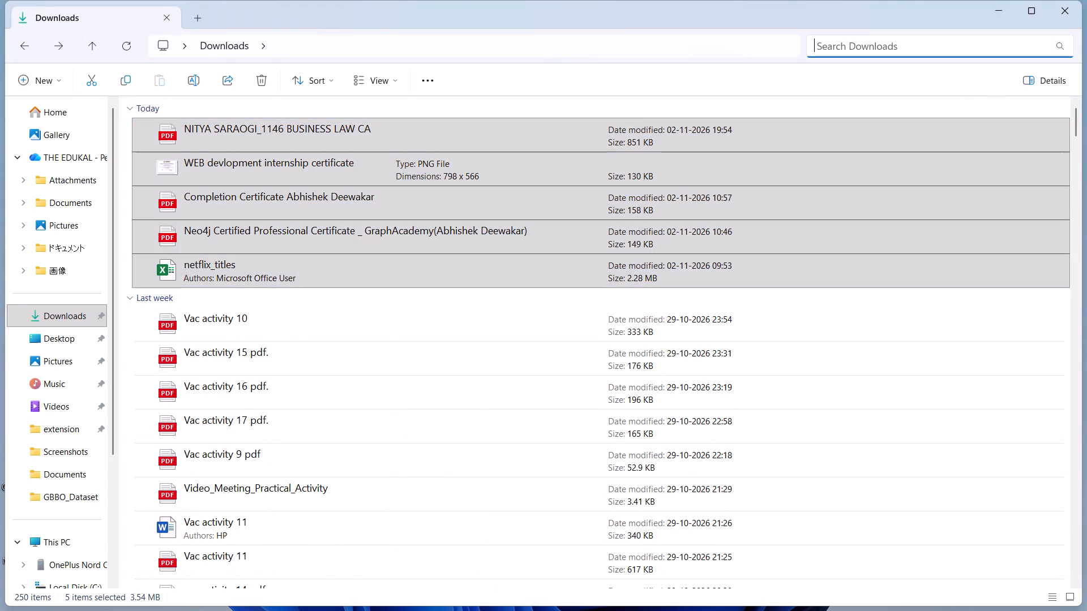
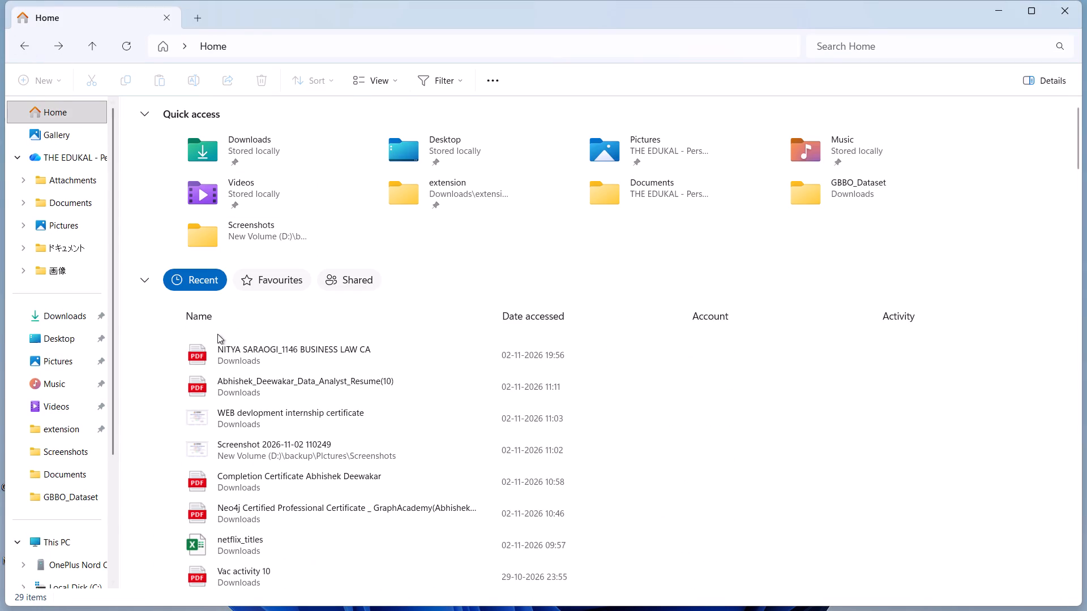
Open the Downloads folder to view its files.
{"action": "left_click", "coordinate": [78, 317]}
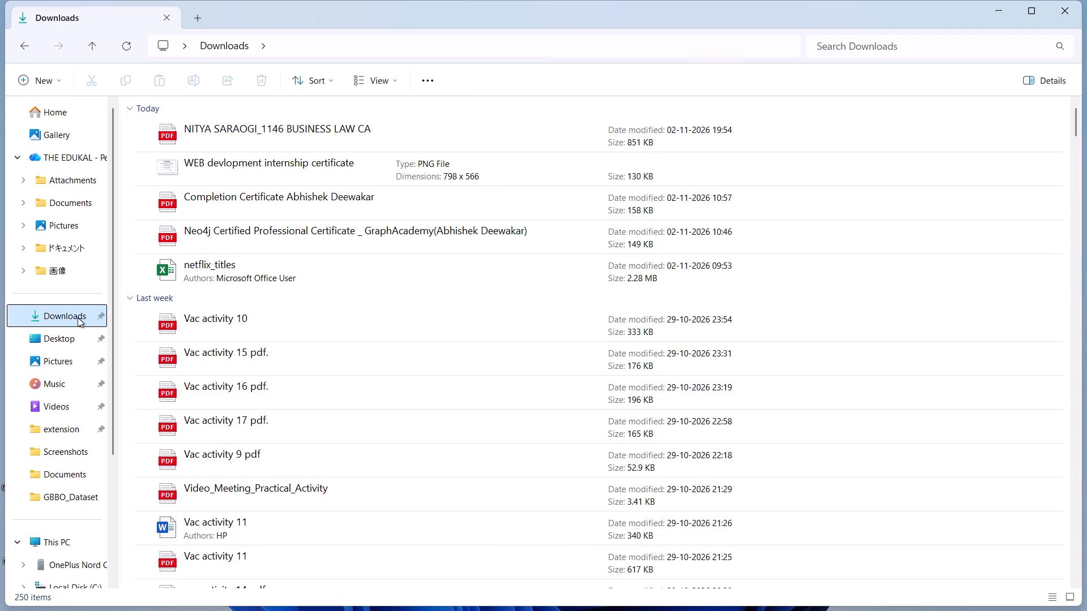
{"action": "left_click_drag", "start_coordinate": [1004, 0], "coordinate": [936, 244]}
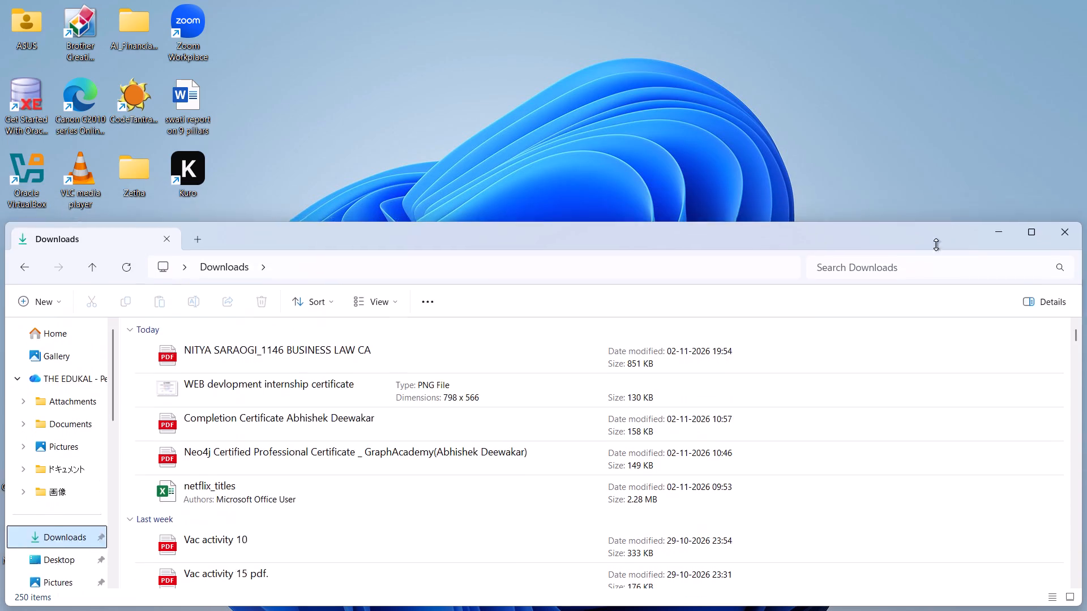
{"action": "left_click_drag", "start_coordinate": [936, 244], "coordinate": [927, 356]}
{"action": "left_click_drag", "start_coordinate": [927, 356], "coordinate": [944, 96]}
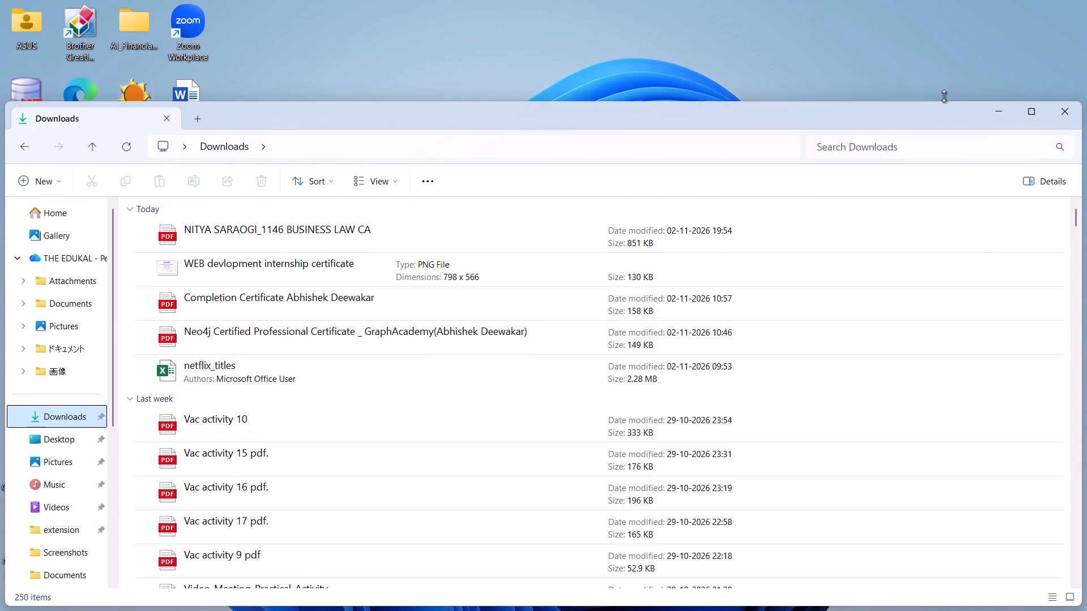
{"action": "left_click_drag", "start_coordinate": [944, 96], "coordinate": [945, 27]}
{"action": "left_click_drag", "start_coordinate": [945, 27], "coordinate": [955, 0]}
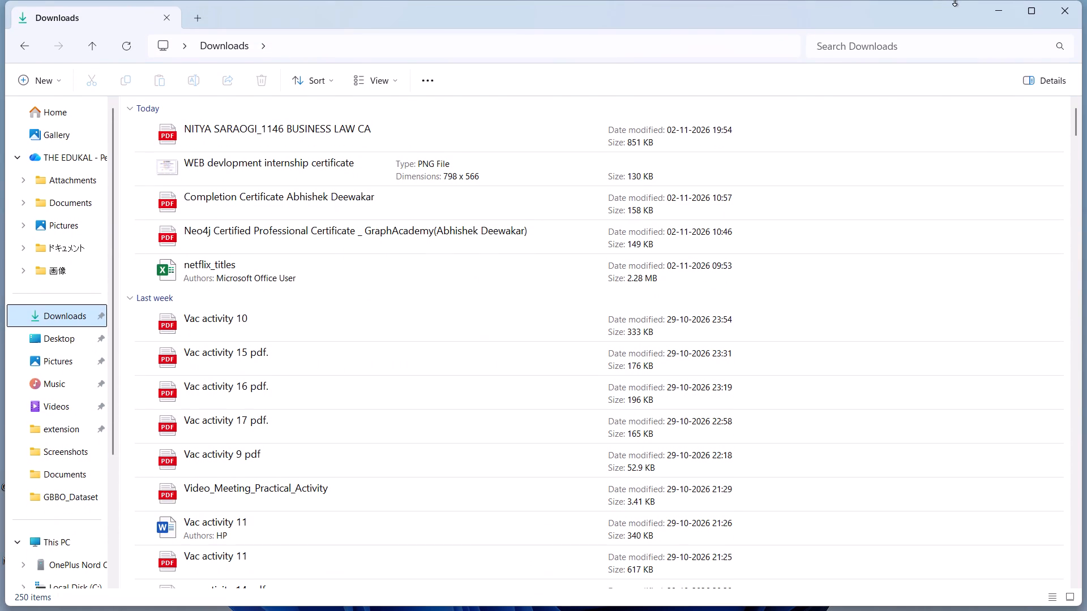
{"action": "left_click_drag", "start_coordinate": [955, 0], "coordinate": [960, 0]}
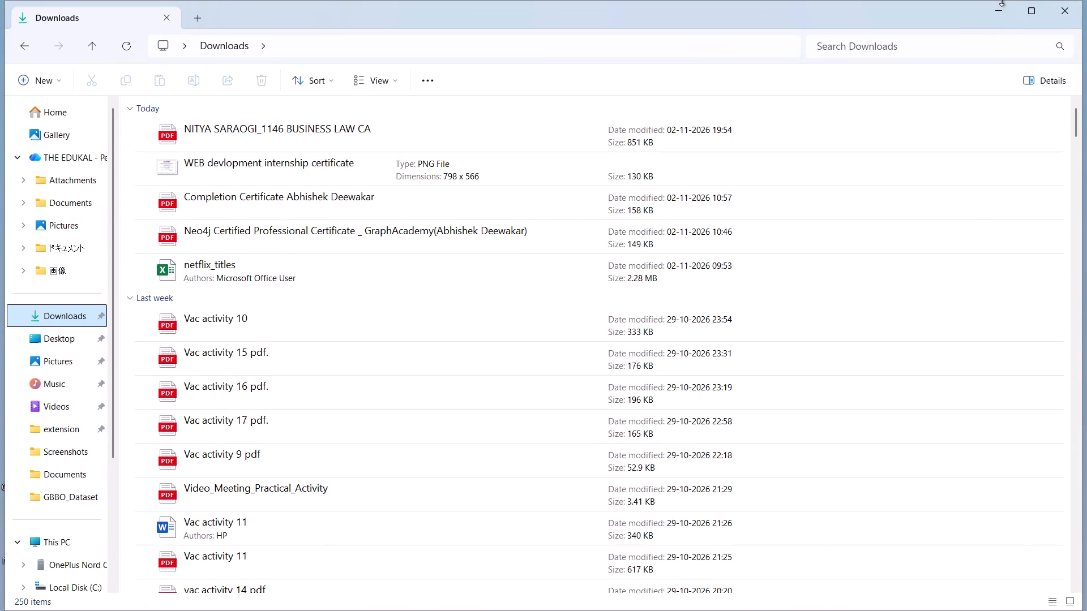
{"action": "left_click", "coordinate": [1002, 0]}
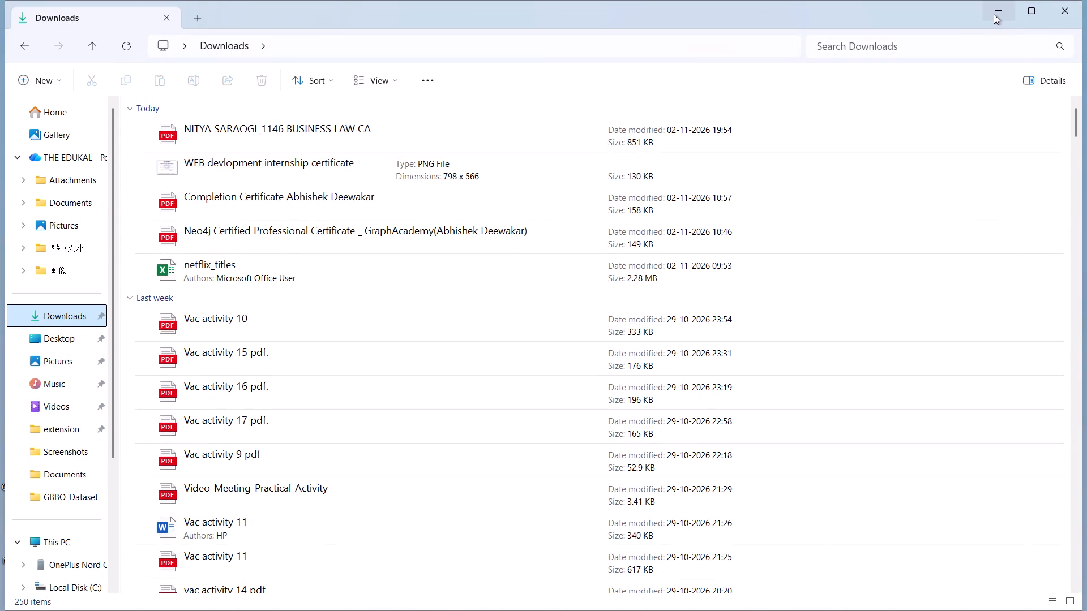
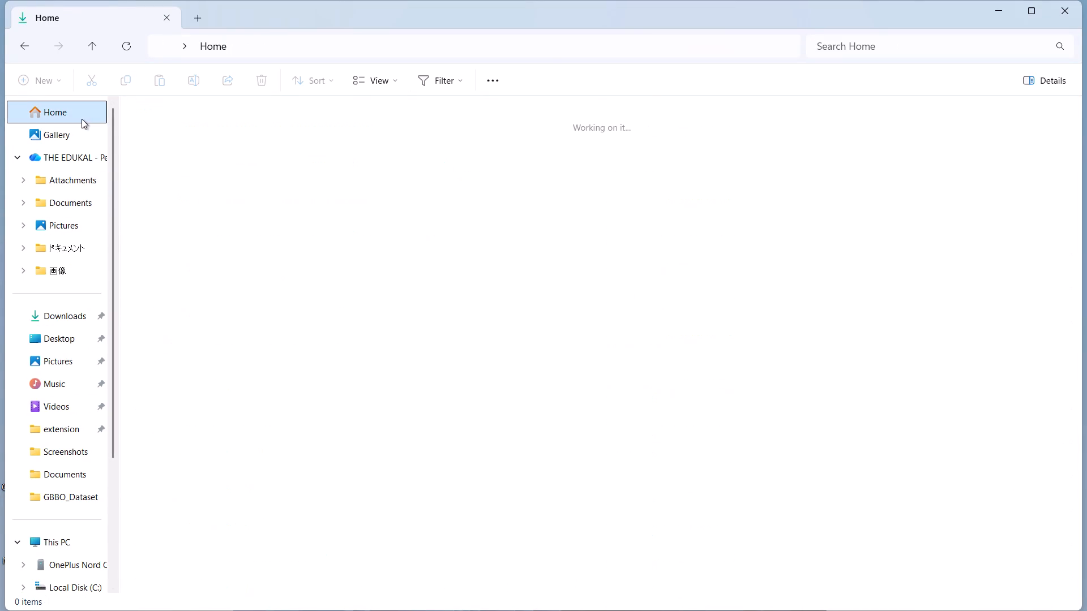
Open the Word document SWATI BUSINESS LAW PDF from the Downloads folder, minimise the folder window and return to the document.
{"action": "left_click", "coordinate": [79, 311]}
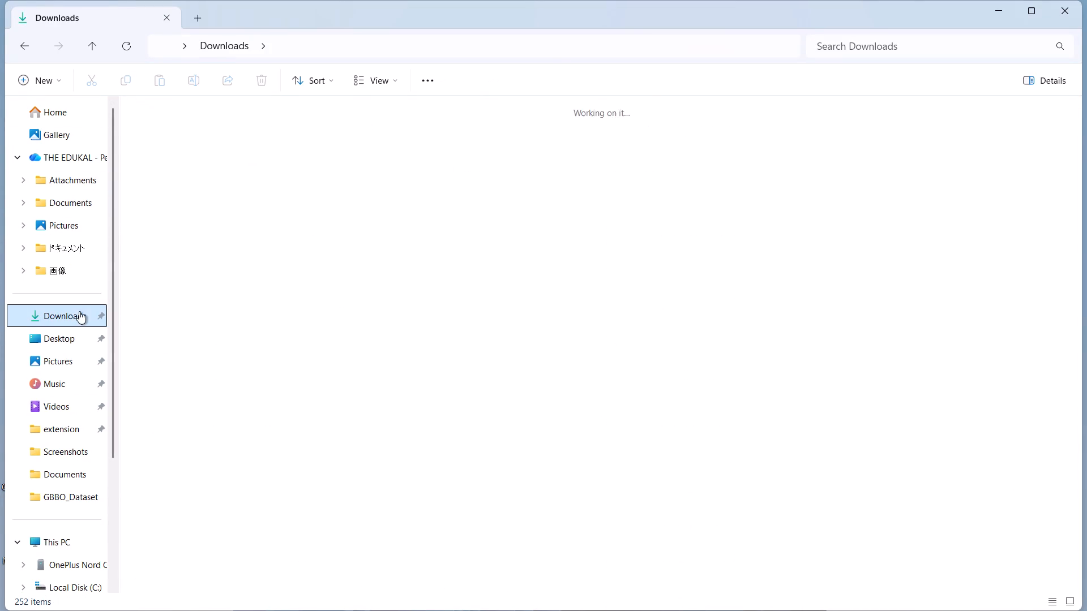
{"action": "double_click", "coordinate": [259, 170]}
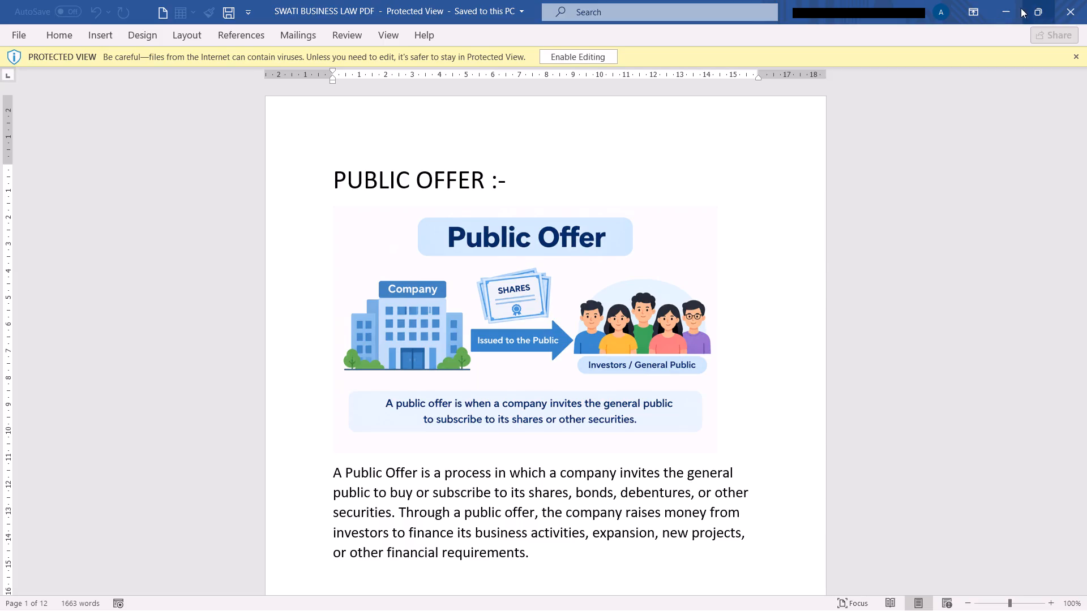
{"action": "left_click", "coordinate": [1005, 13]}
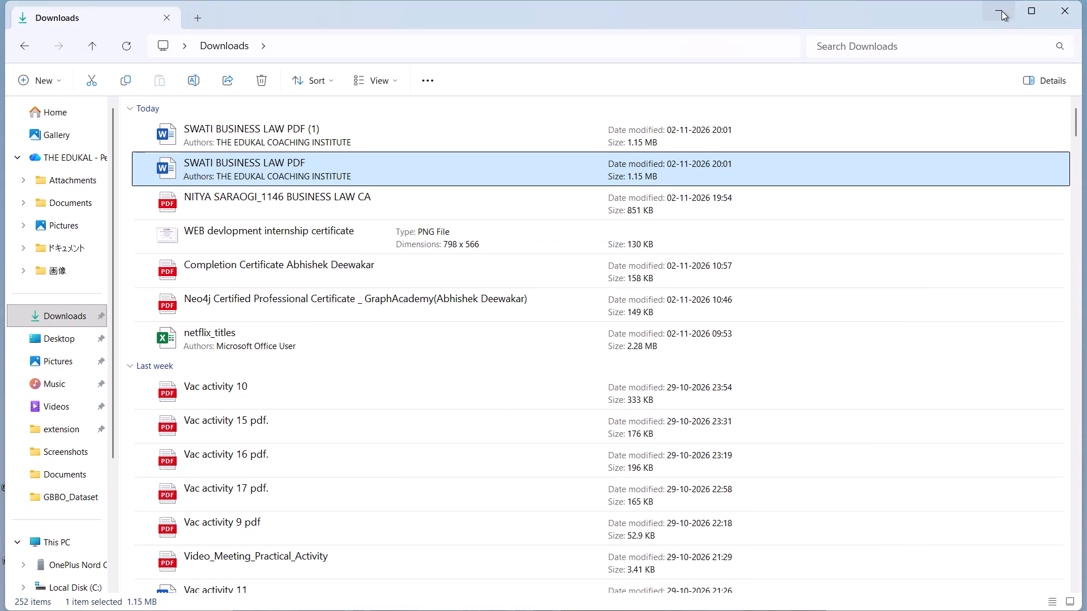
{"action": "left_click", "coordinate": [1002, 11]}
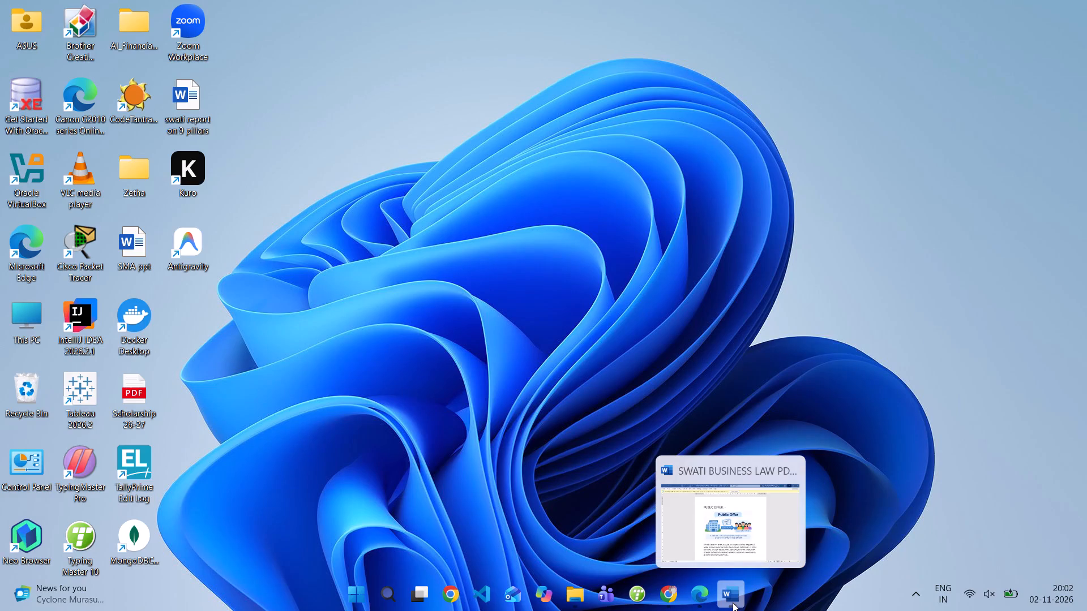
{"action": "left_click", "coordinate": [733, 603]}
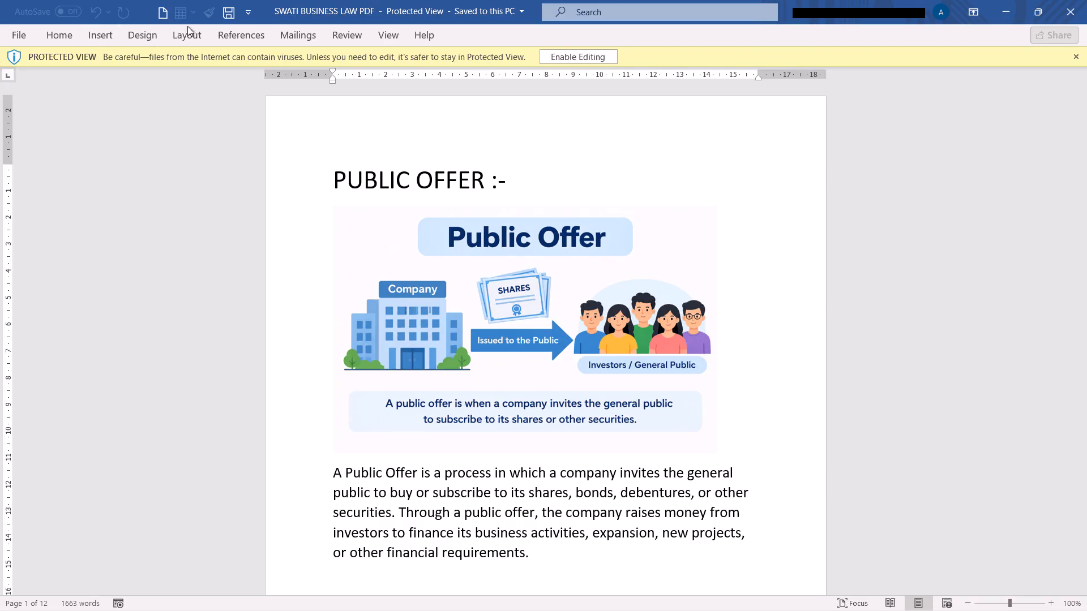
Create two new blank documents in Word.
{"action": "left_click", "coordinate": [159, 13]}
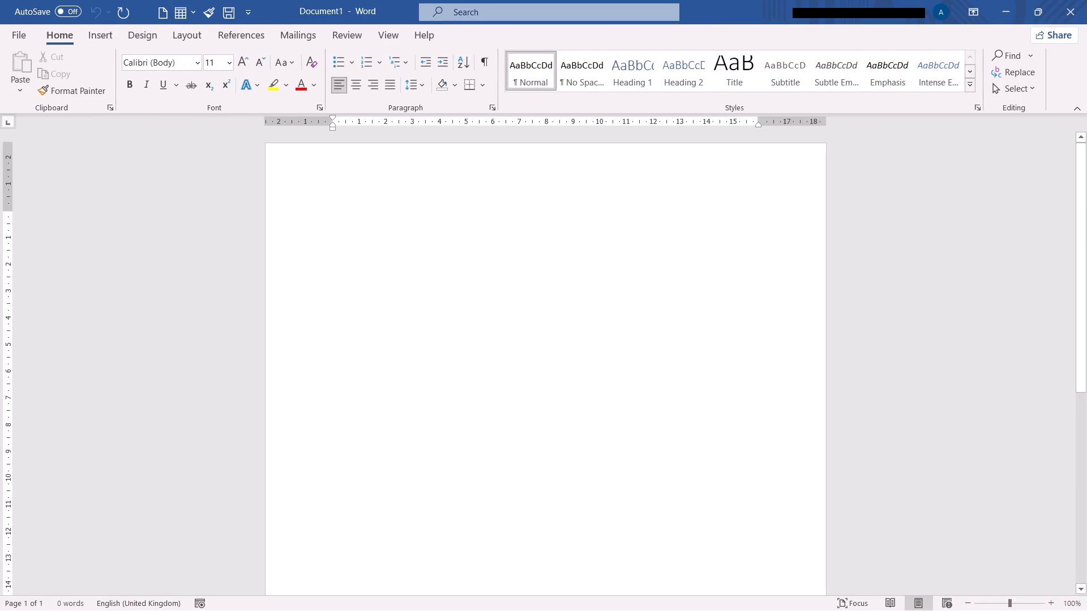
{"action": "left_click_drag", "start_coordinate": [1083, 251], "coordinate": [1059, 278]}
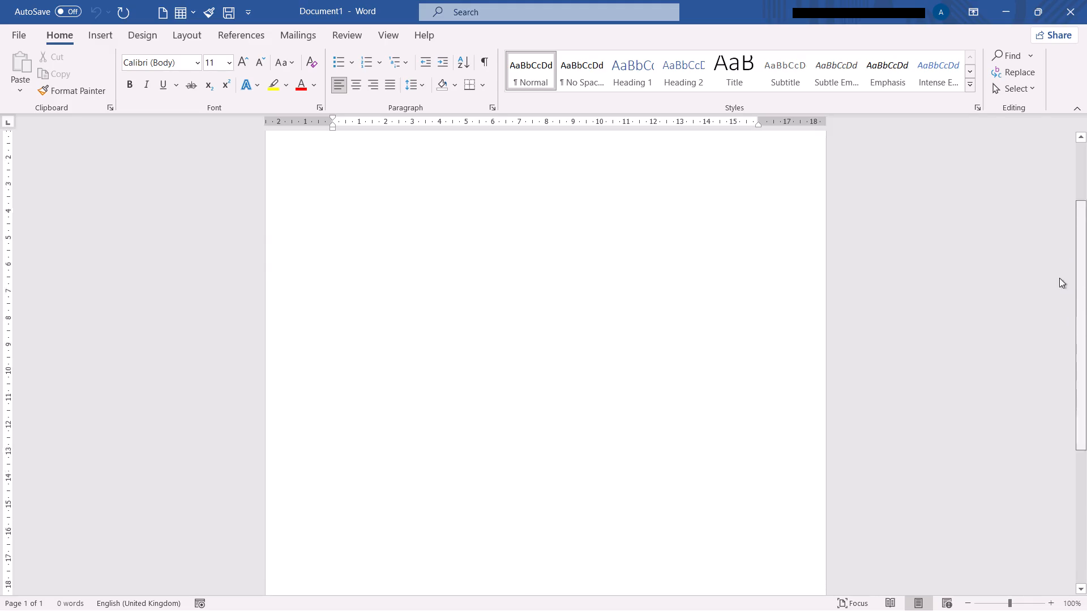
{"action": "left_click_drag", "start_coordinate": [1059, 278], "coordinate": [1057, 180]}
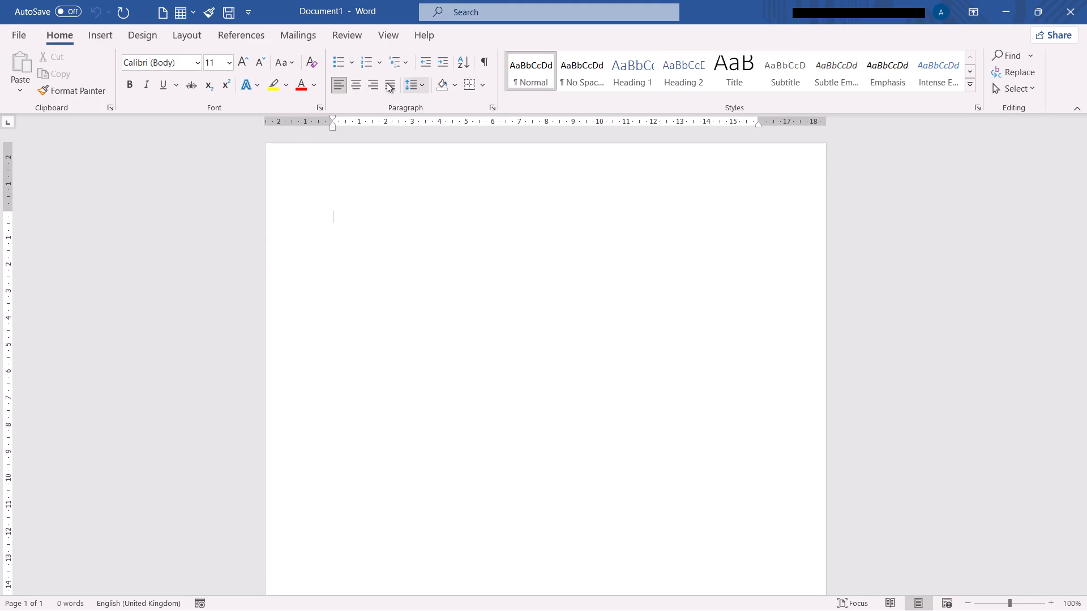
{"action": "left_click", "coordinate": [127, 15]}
Bring up SWATI BUSINESS LAW PDF from the recent documents and look through it as far as the High Court of Uttar Pradesh section.
{"action": "left_click", "coordinate": [21, 35]}
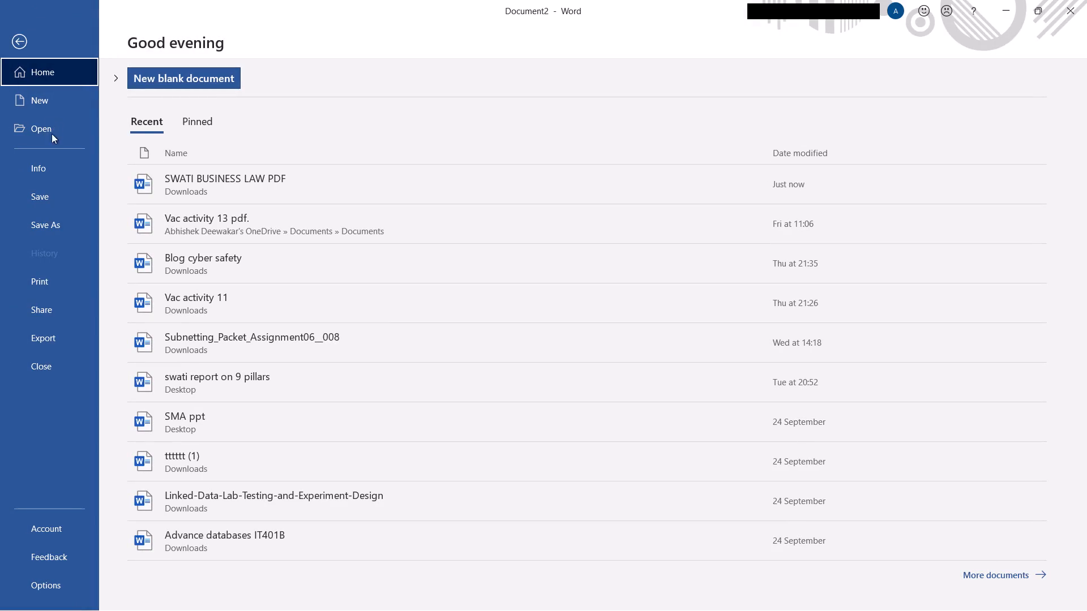
{"action": "double_click", "coordinate": [50, 140]}
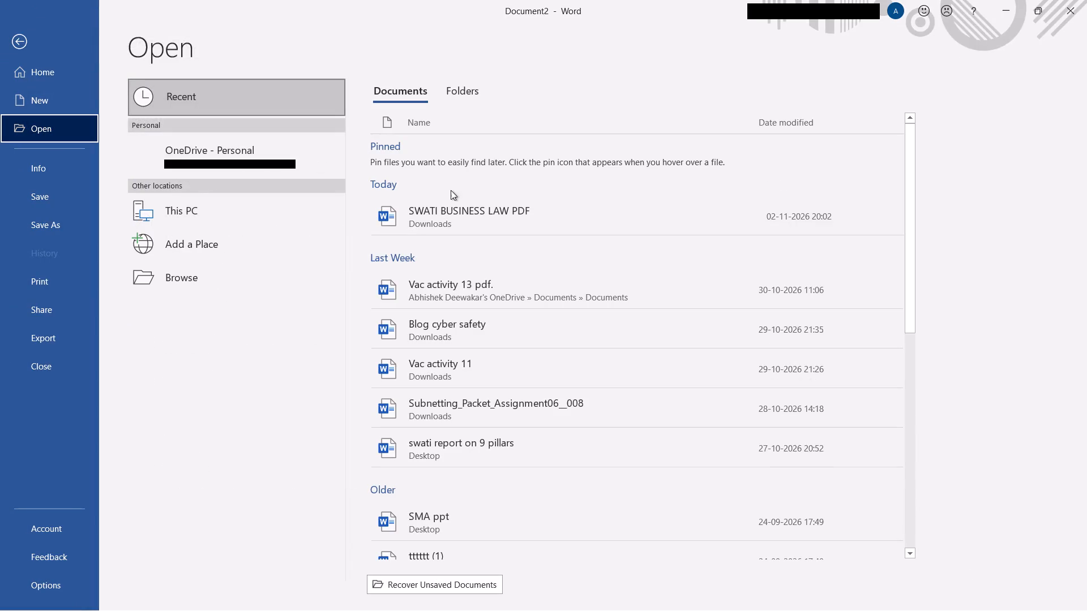
{"action": "left_click", "coordinate": [464, 220]}
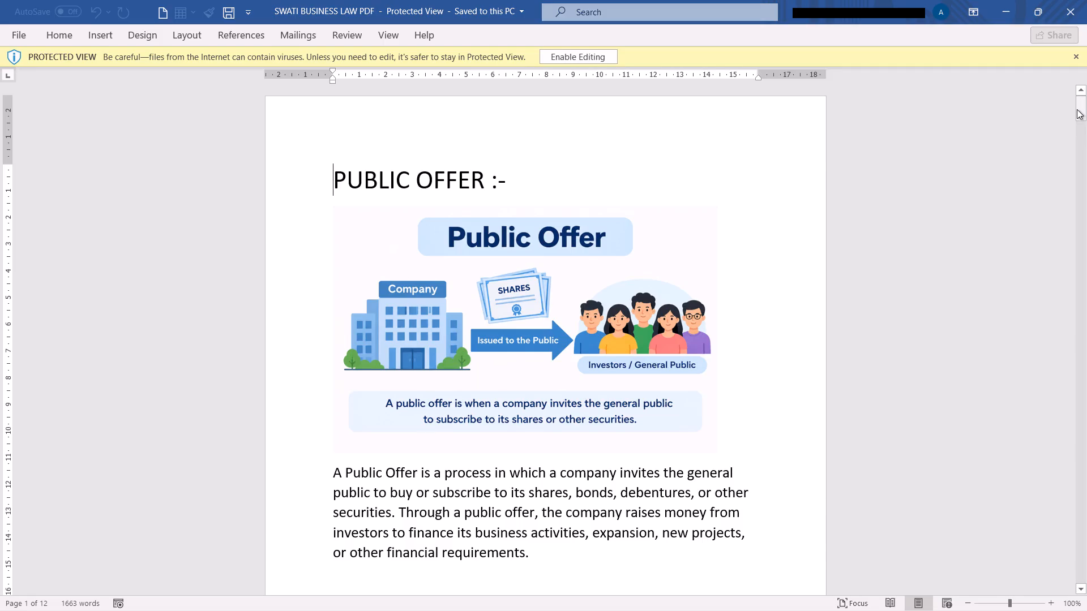
{"action": "left_click_drag", "start_coordinate": [1077, 109], "coordinate": [1086, 169]}
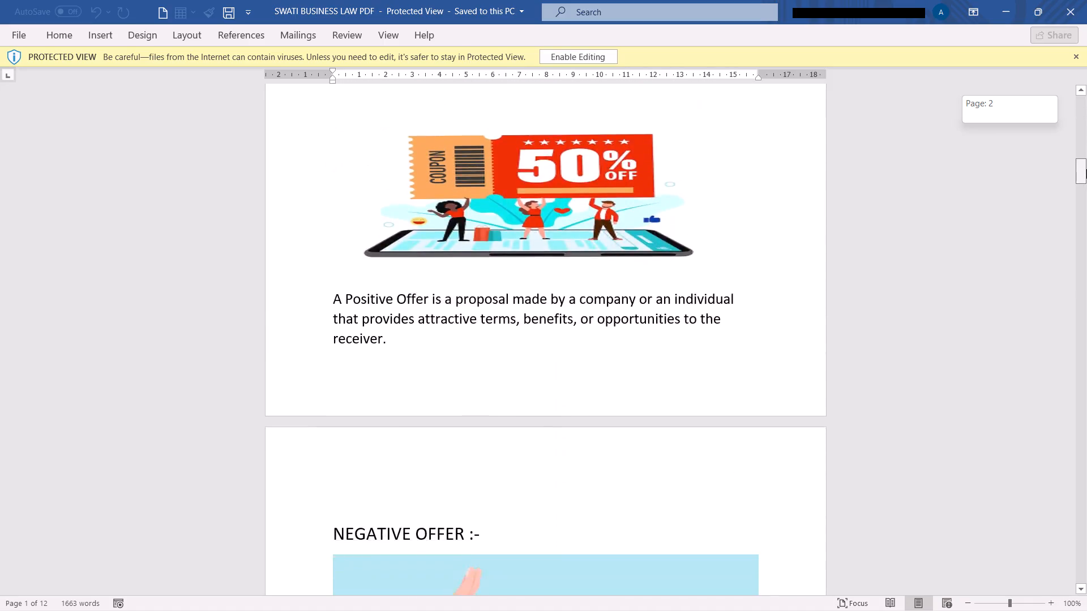
{"action": "left_click_drag", "start_coordinate": [1086, 169], "coordinate": [1086, 208]}
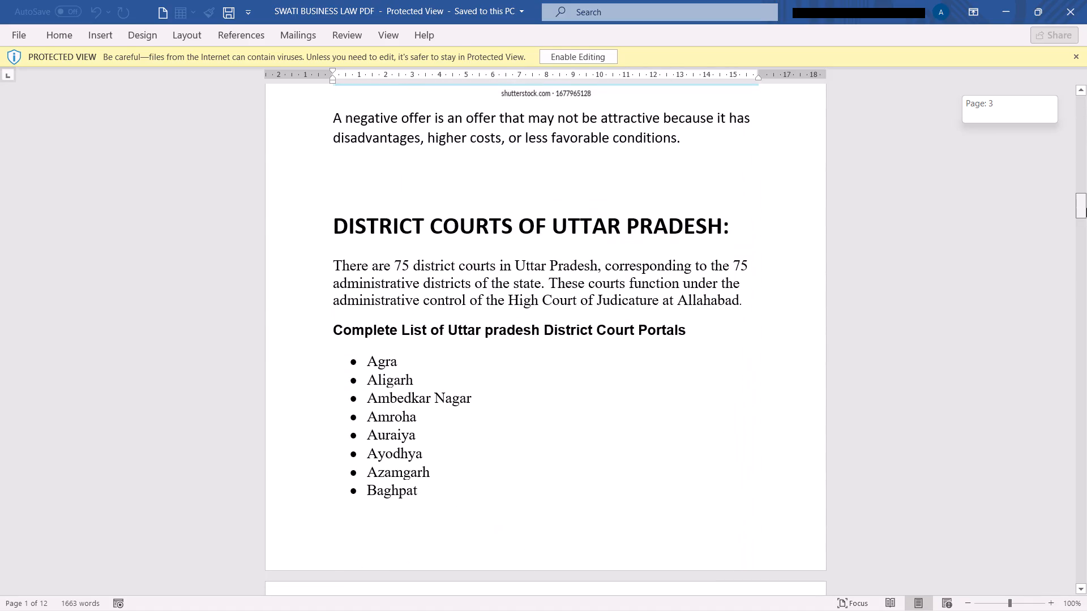
{"action": "left_click_drag", "start_coordinate": [1086, 208], "coordinate": [1086, 317]}
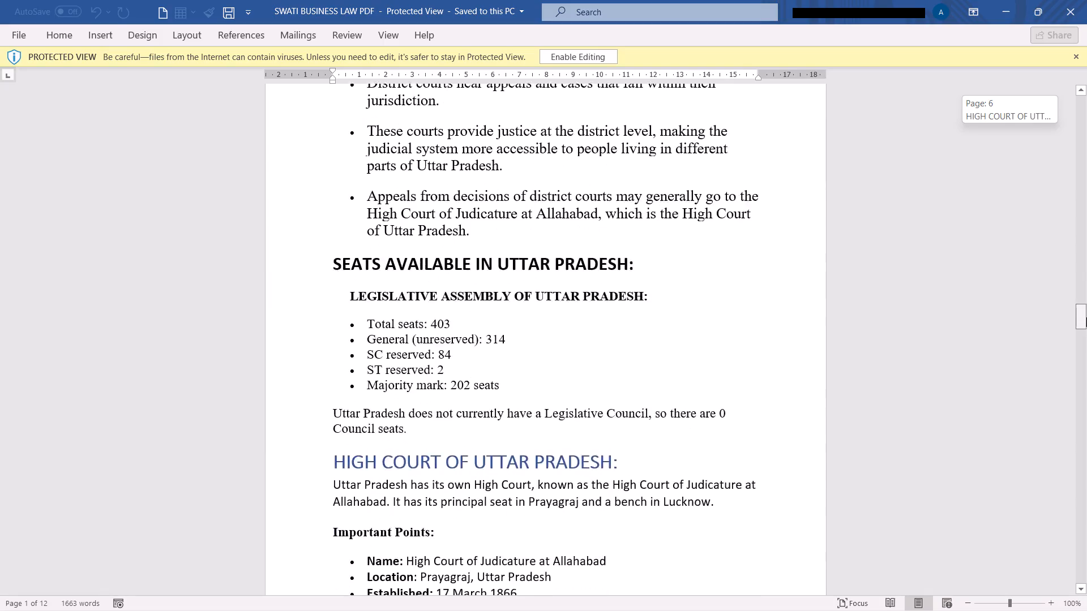
{"action": "left_click_drag", "start_coordinate": [1086, 317], "coordinate": [1086, 309]}
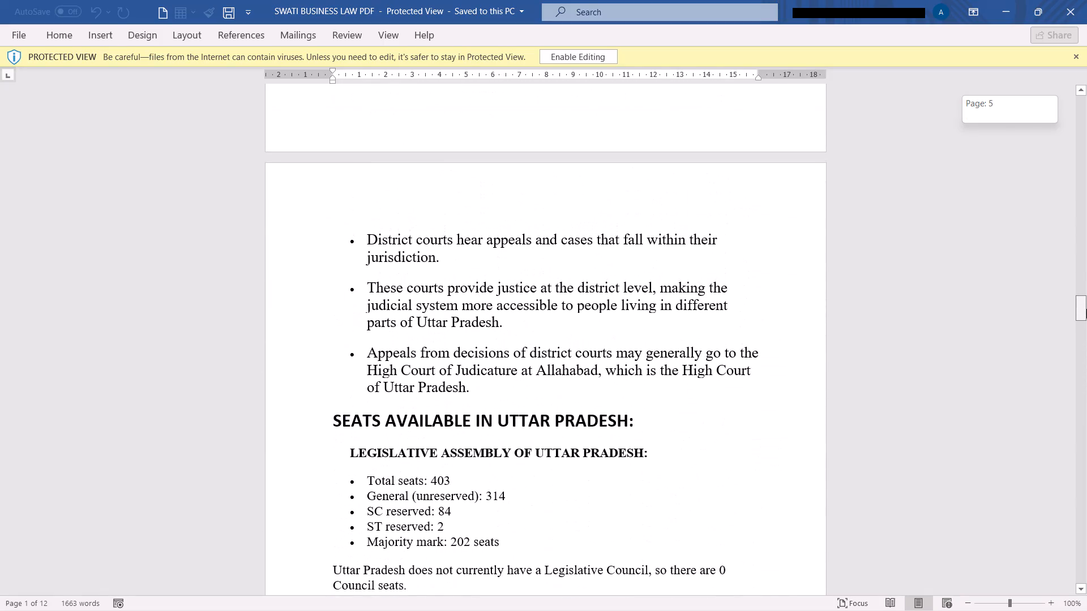
{"action": "left_click_drag", "start_coordinate": [1086, 309], "coordinate": [1086, 331]}
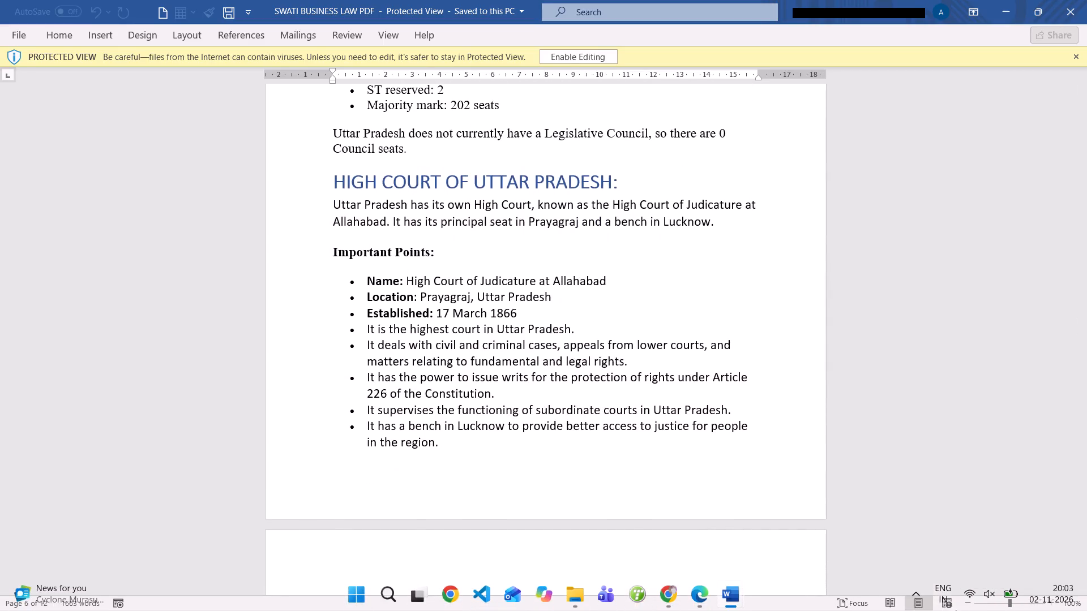
Switch to Edge and examine the BUSINESS LAW CA PDF's sections on Haryana courts, lawyers, the Subhash Chandra case, PIL and LLP.
{"action": "left_click", "coordinate": [694, 598]}
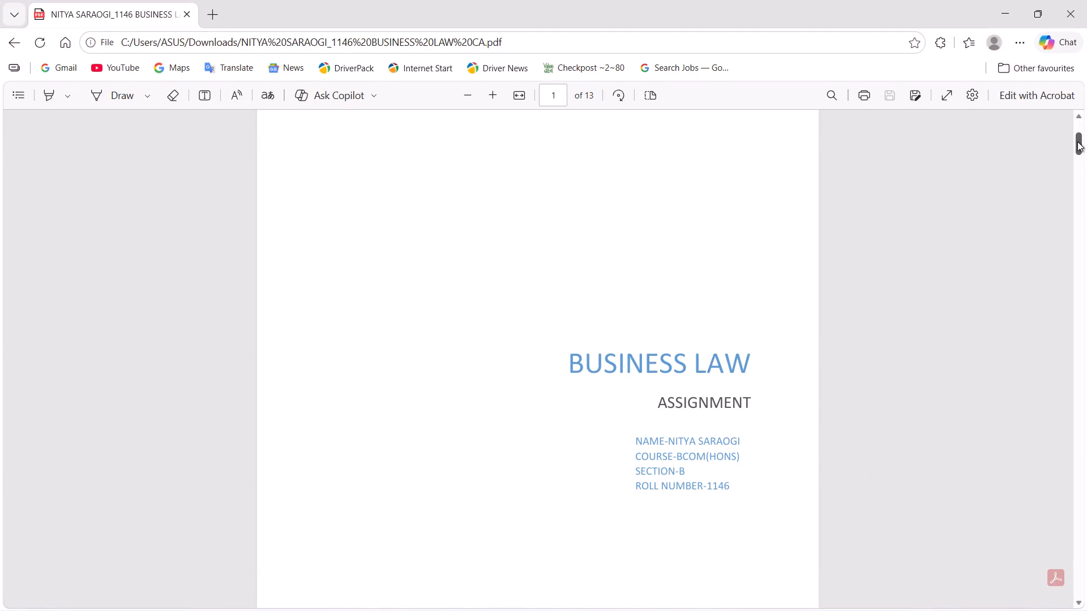
{"action": "left_click_drag", "start_coordinate": [1077, 141], "coordinate": [1082, 263]}
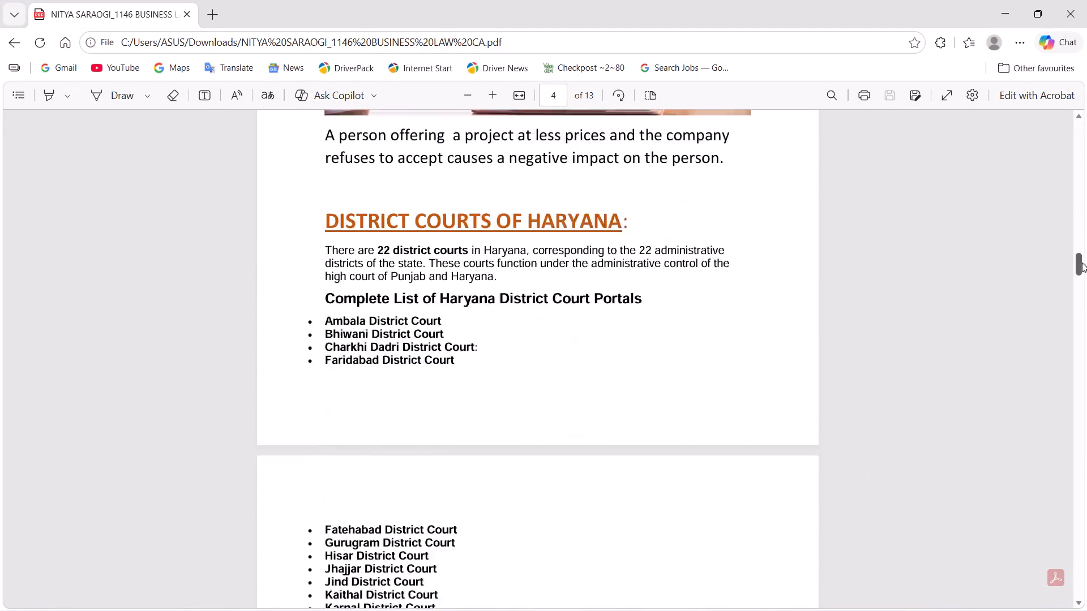
{"action": "left_click_drag", "start_coordinate": [1082, 263], "coordinate": [1086, 281]}
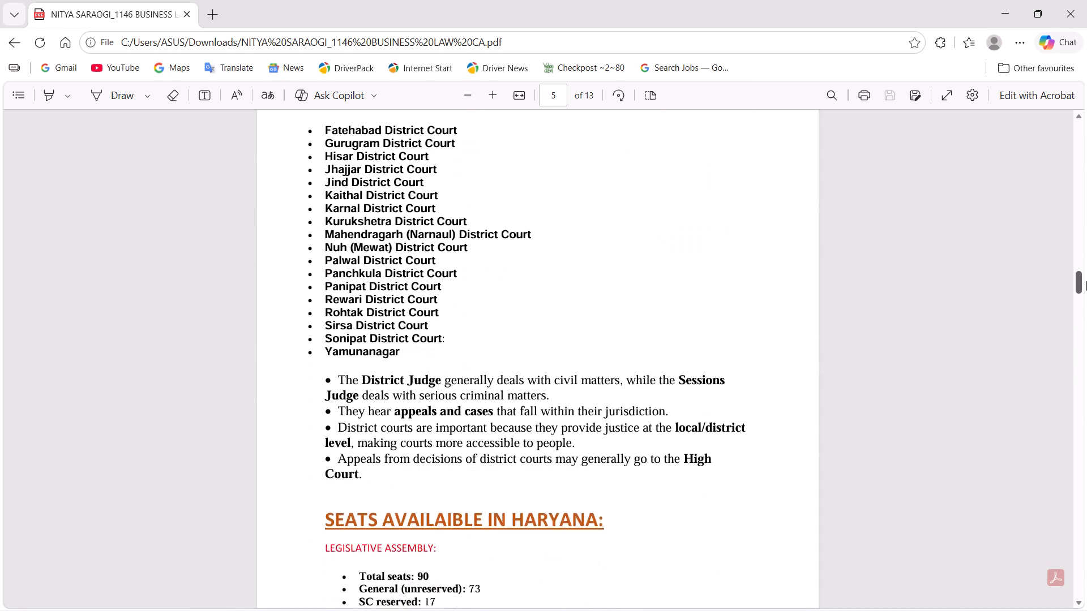
{"action": "left_click_drag", "start_coordinate": [1086, 281], "coordinate": [1086, 289]}
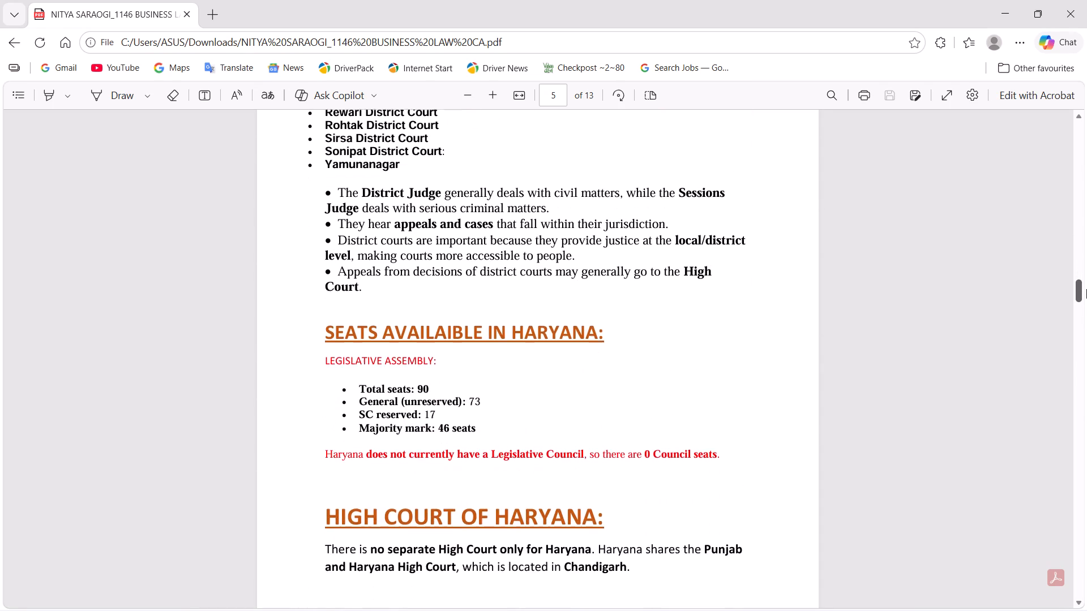
{"action": "left_click_drag", "start_coordinate": [1086, 289], "coordinate": [1086, 298]}
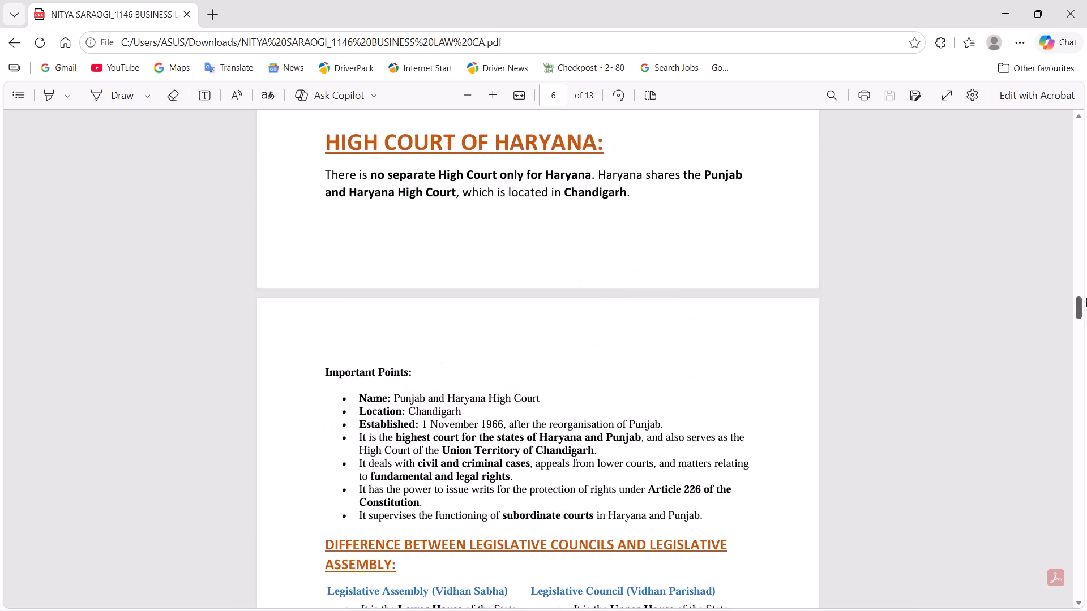
{"action": "left_click_drag", "start_coordinate": [1086, 298], "coordinate": [1086, 294]}
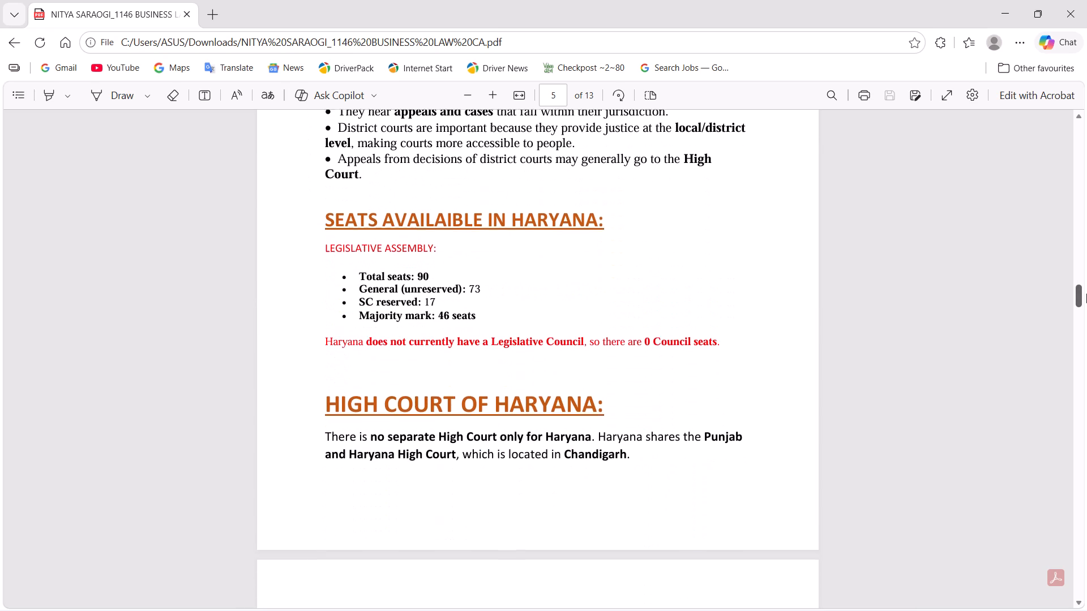
{"action": "left_click_drag", "start_coordinate": [1086, 294], "coordinate": [1085, 329]}
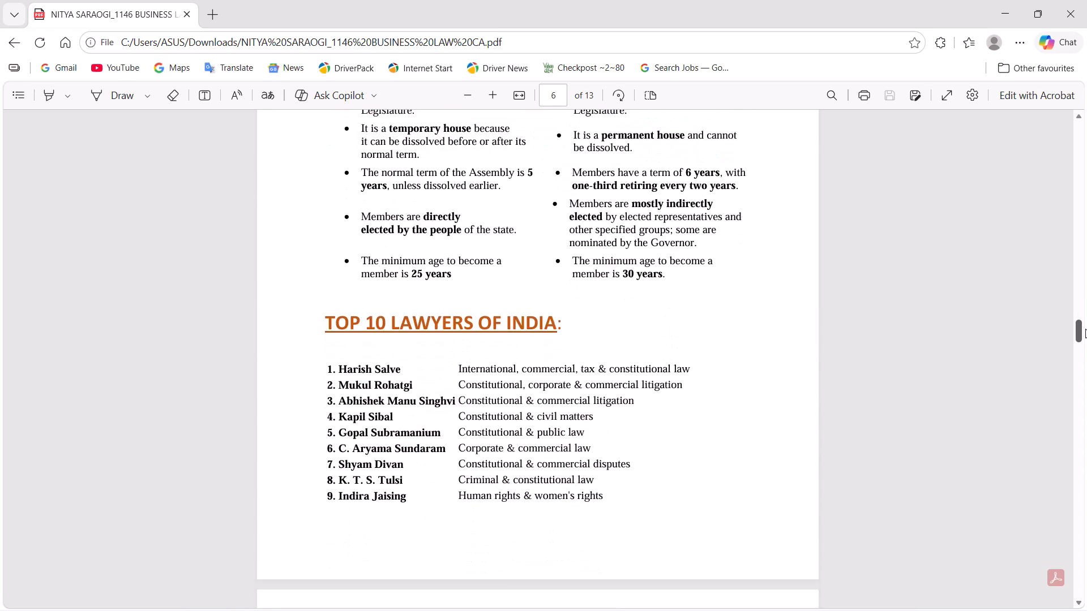
{"action": "left_click_drag", "start_coordinate": [1085, 329], "coordinate": [1085, 402]}
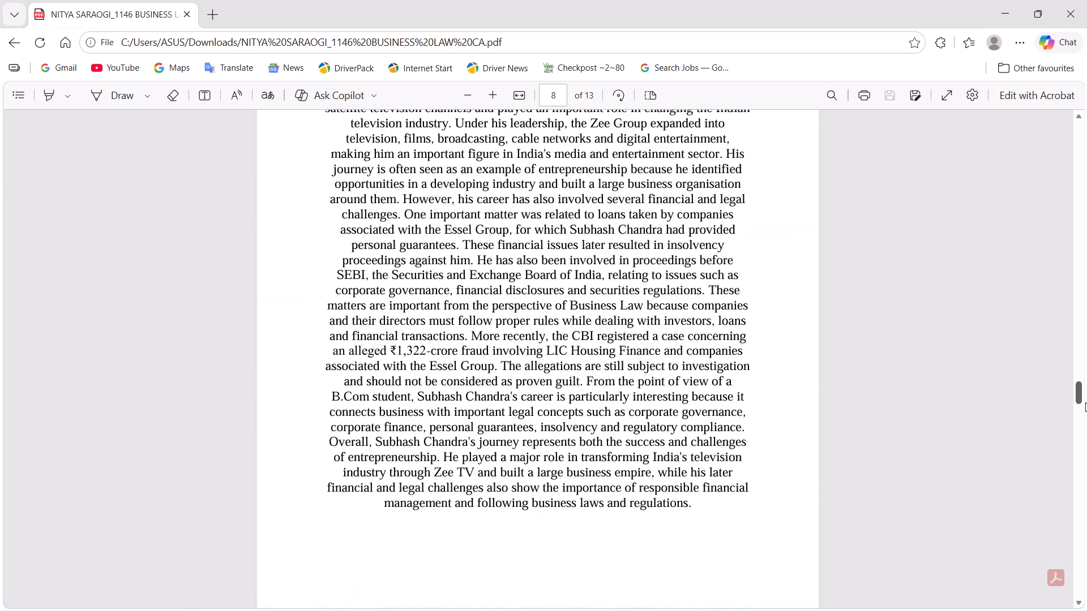
{"action": "left_click_drag", "start_coordinate": [1085, 402], "coordinate": [1086, 358]}
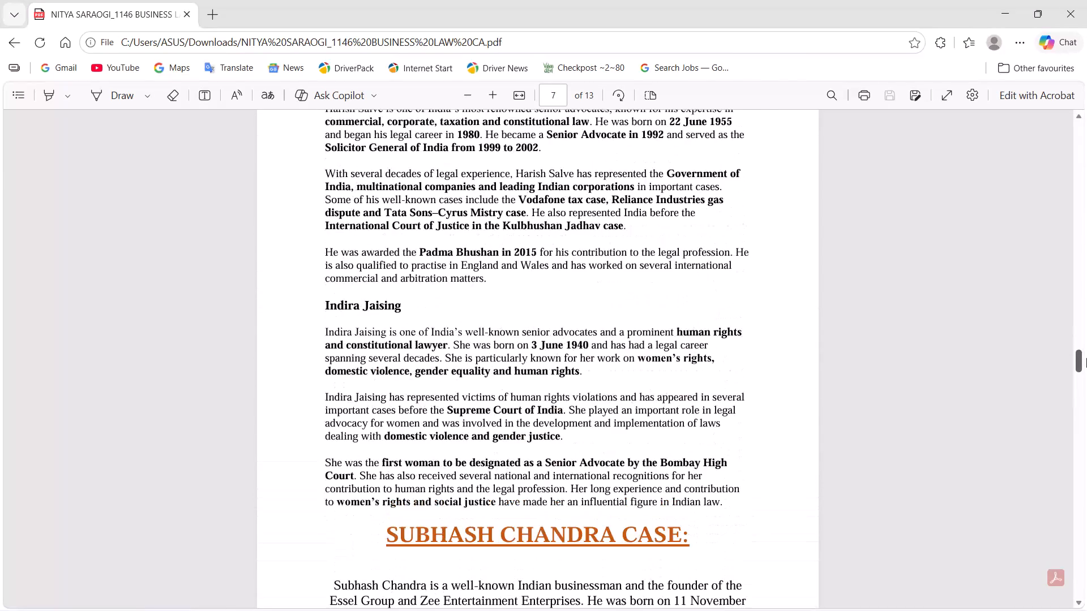
{"action": "left_click_drag", "start_coordinate": [1086, 358], "coordinate": [1077, 410]}
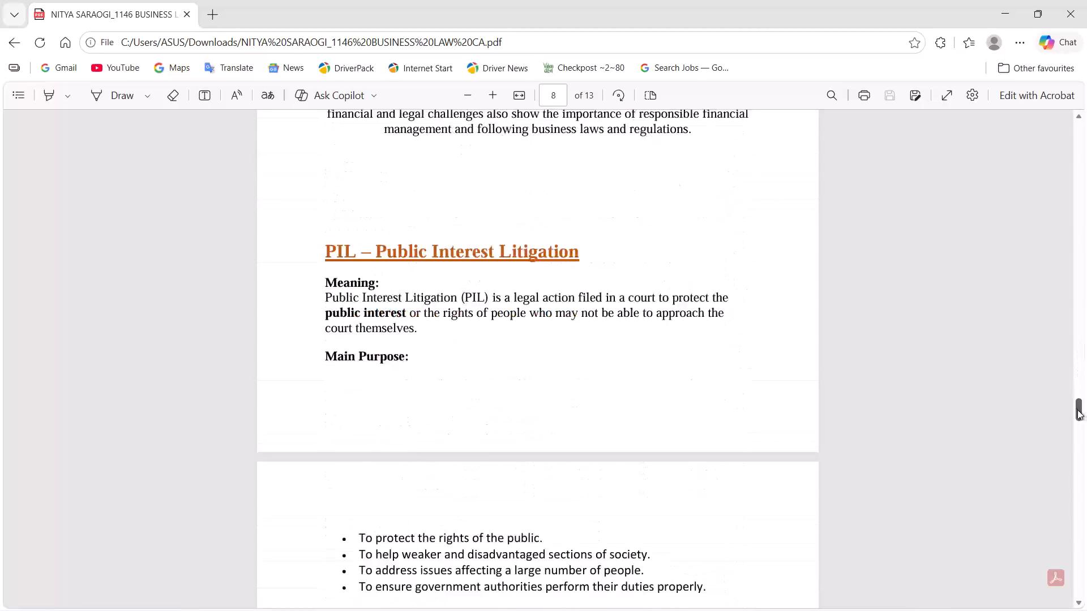
{"action": "left_click_drag", "start_coordinate": [1077, 410], "coordinate": [1084, 455]}
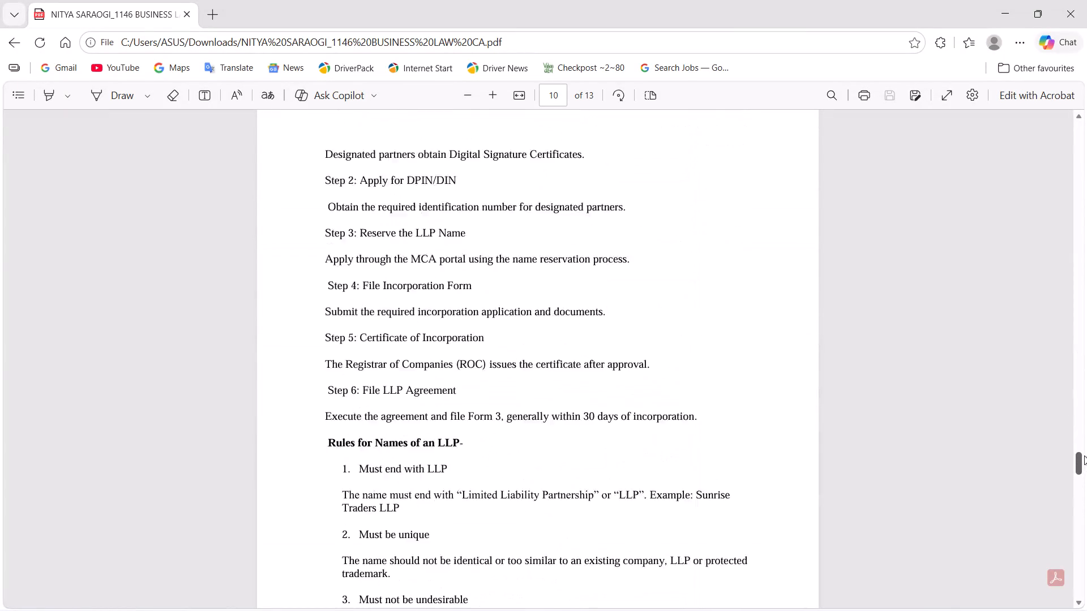
{"action": "left_click_drag", "start_coordinate": [1084, 455], "coordinate": [1086, 420]}
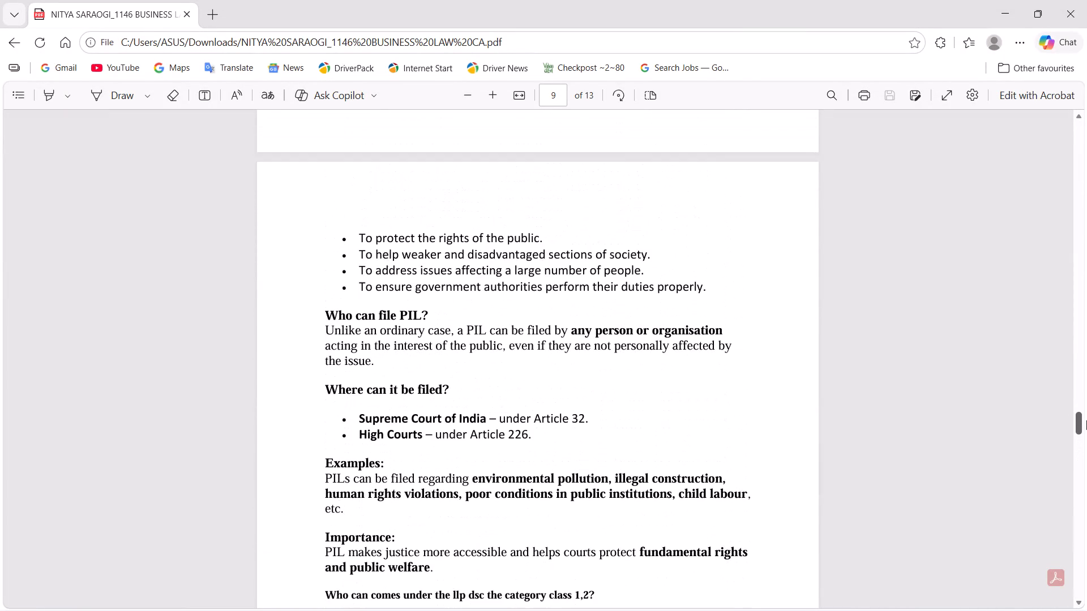
{"action": "left_click_drag", "start_coordinate": [1086, 420], "coordinate": [1086, 426]}
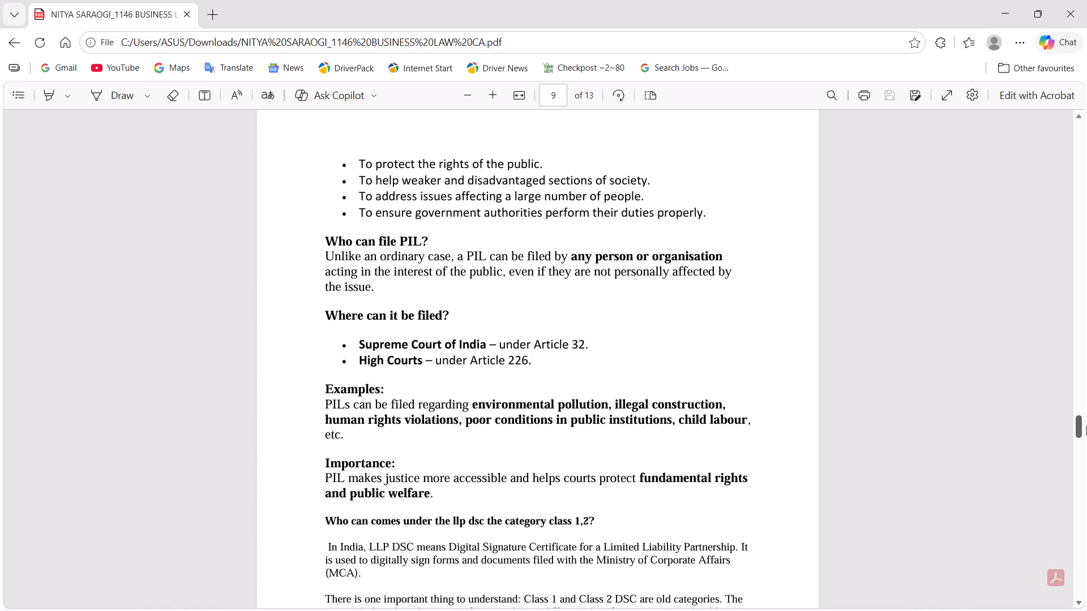
{"action": "left_click_drag", "start_coordinate": [1086, 426], "coordinate": [1086, 430]}
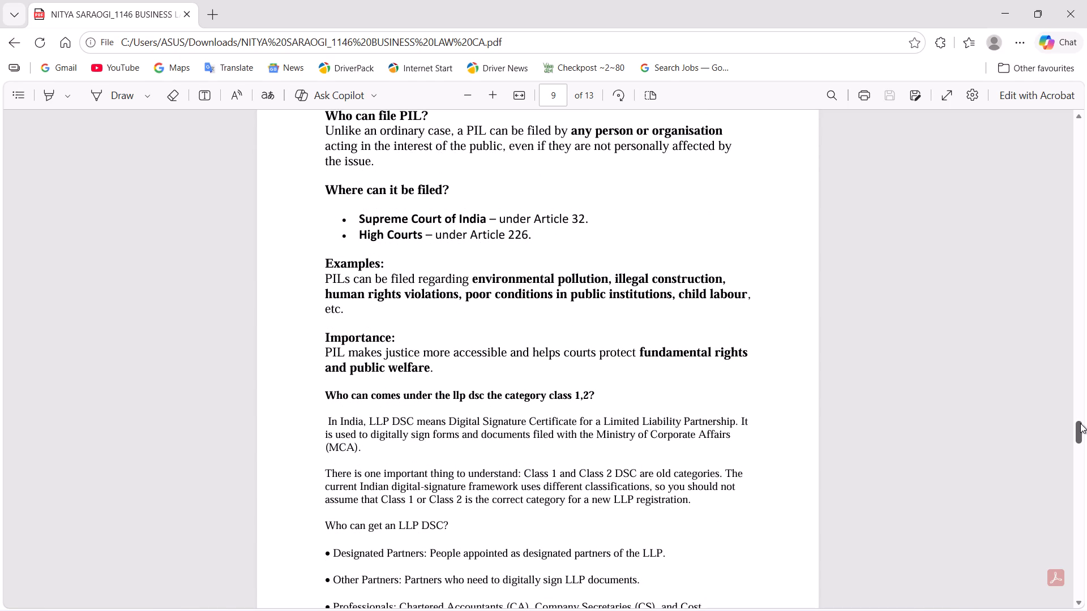
{"action": "left_click", "coordinate": [1080, 423]}
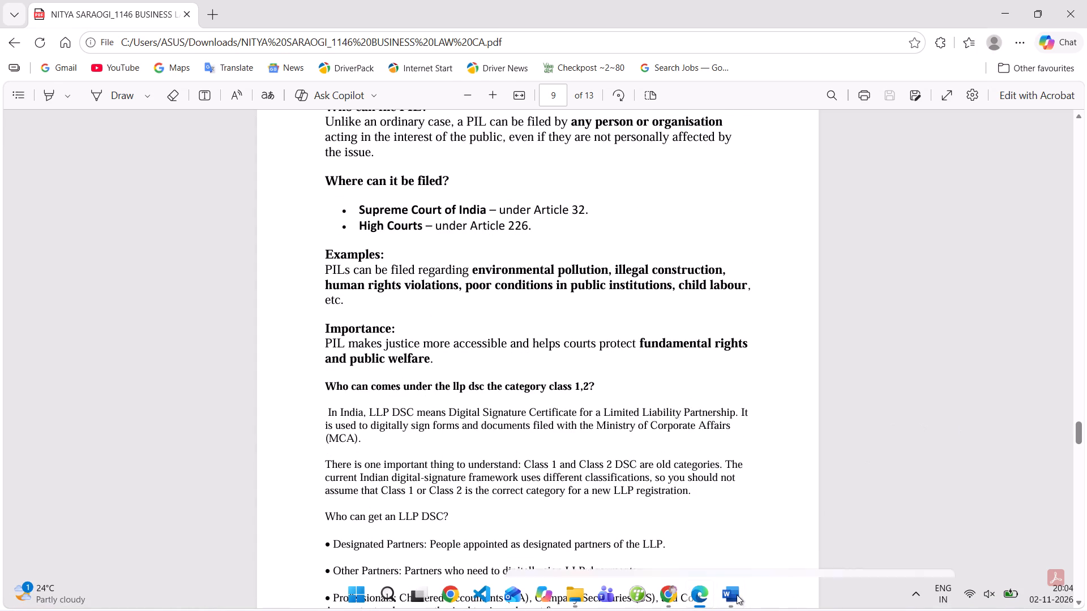
Close the two blank Word documents, keeping SWATI BUSINESS LAW PDF open.
{"action": "left_click", "coordinate": [727, 595]}
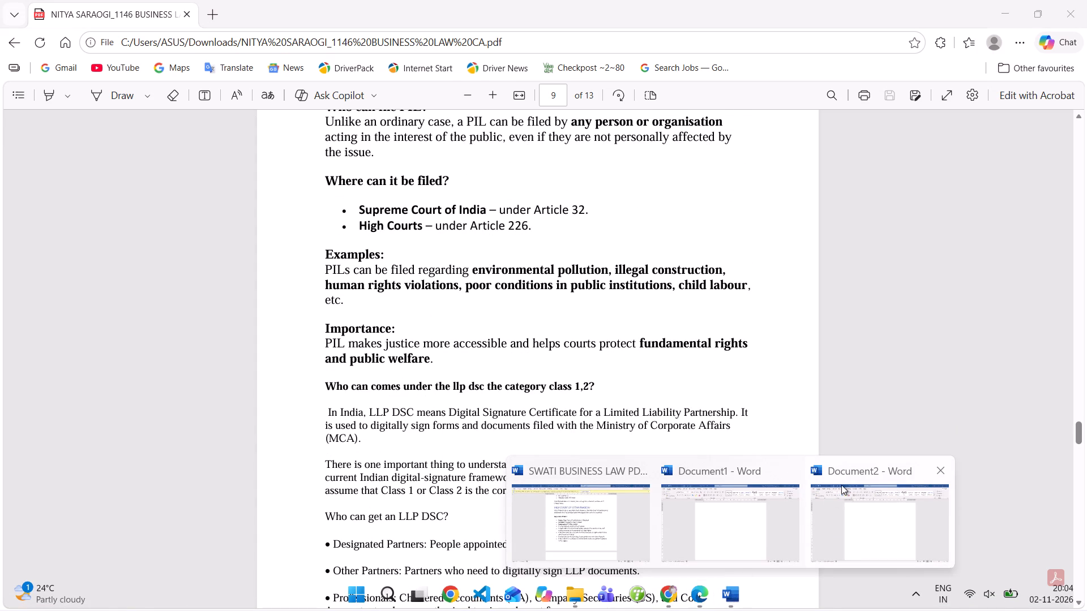
{"action": "left_click", "coordinate": [941, 468]}
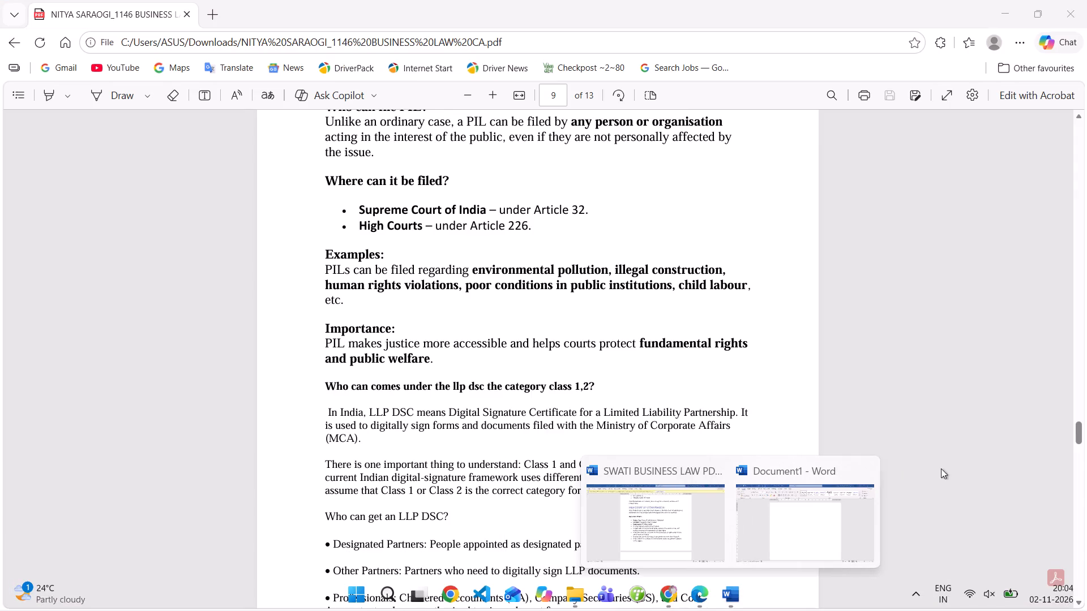
{"action": "left_click", "coordinate": [867, 473]}
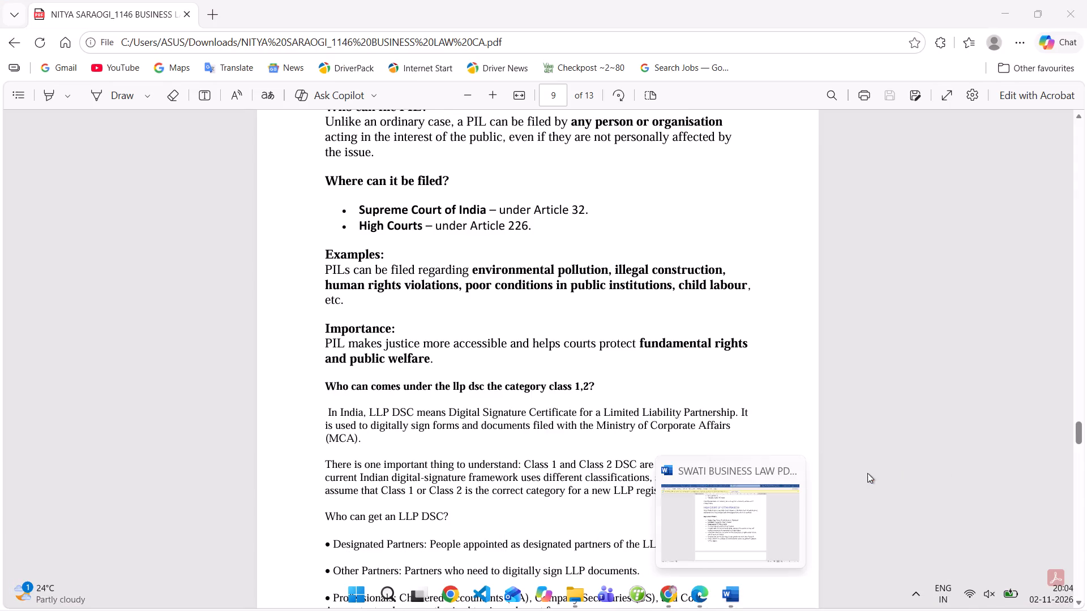
Switch to SWATI BUSINESS LAW PDF in Word and look through it from the High Court of Uttar Pradesh section to the closing PIL section.
{"action": "left_click", "coordinate": [755, 509]}
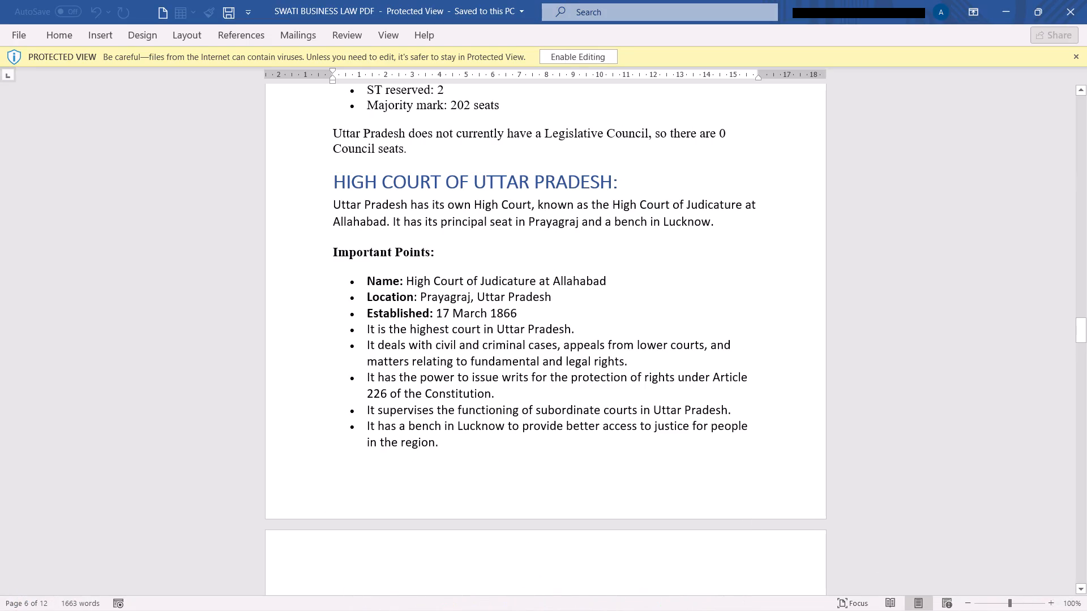
{"action": "left_click", "coordinate": [843, 423]}
{"action": "key", "text": "Down"}
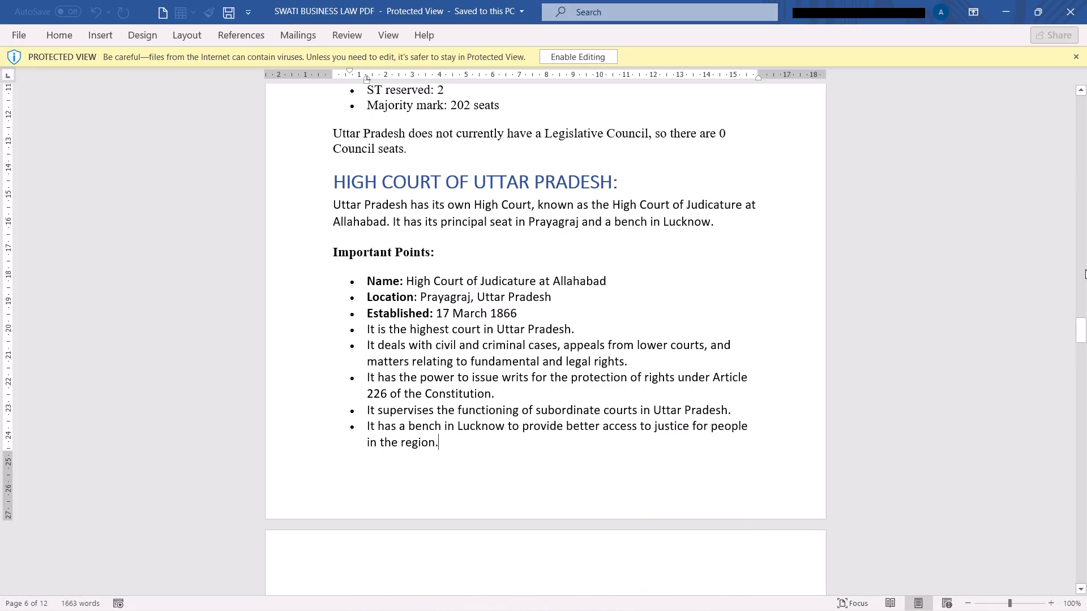
{"action": "left_click_drag", "start_coordinate": [1080, 325], "coordinate": [1079, 345]}
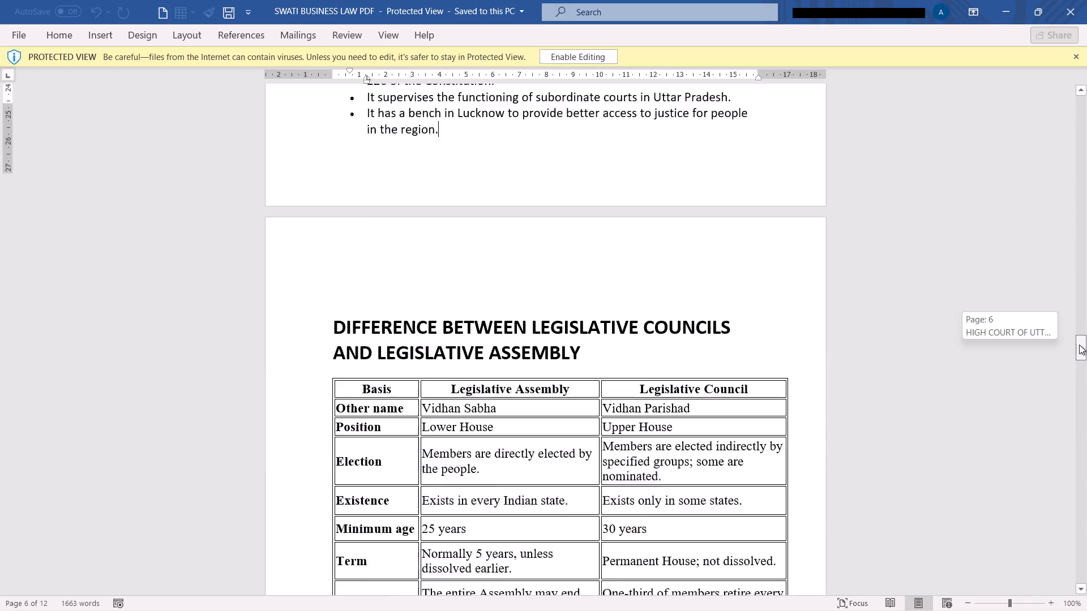
{"action": "left_click_drag", "start_coordinate": [1079, 345], "coordinate": [1082, 379]}
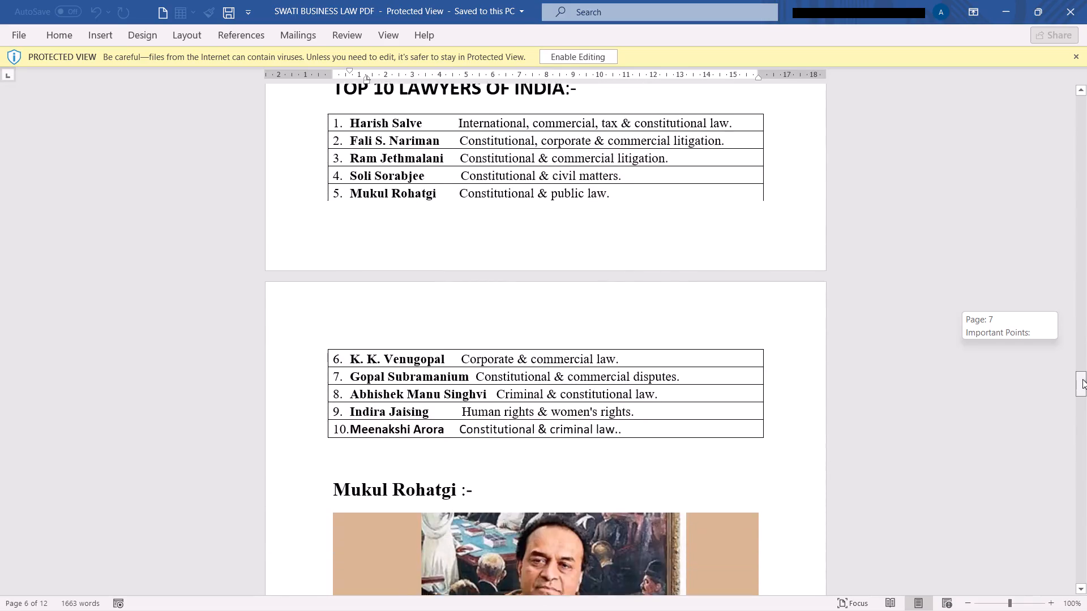
{"action": "left_click_drag", "start_coordinate": [1082, 379], "coordinate": [1086, 367]}
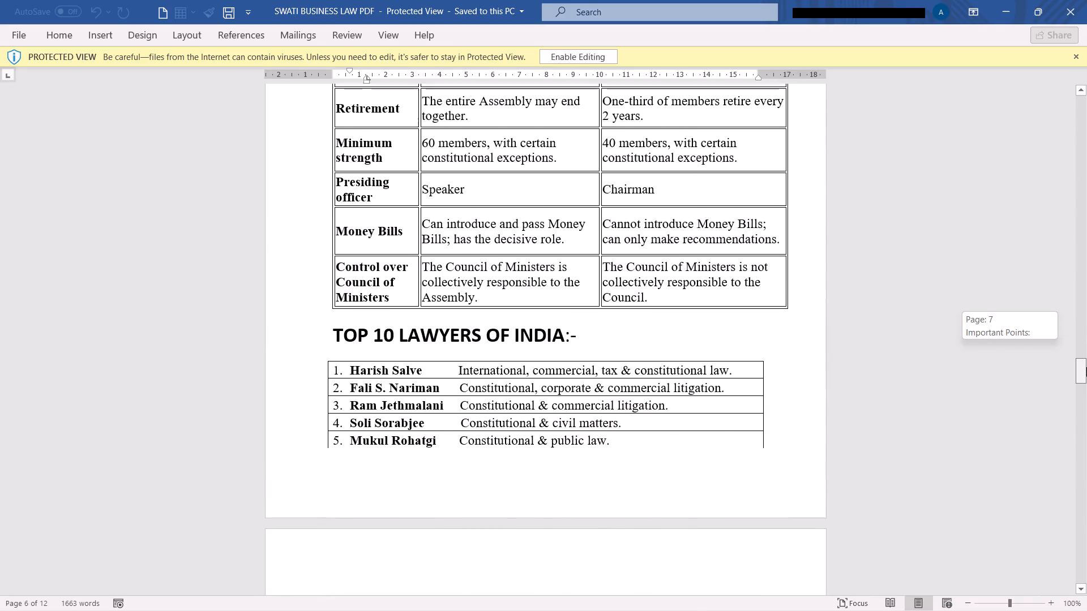
{"action": "left_click_drag", "start_coordinate": [1086, 367], "coordinate": [1086, 381]}
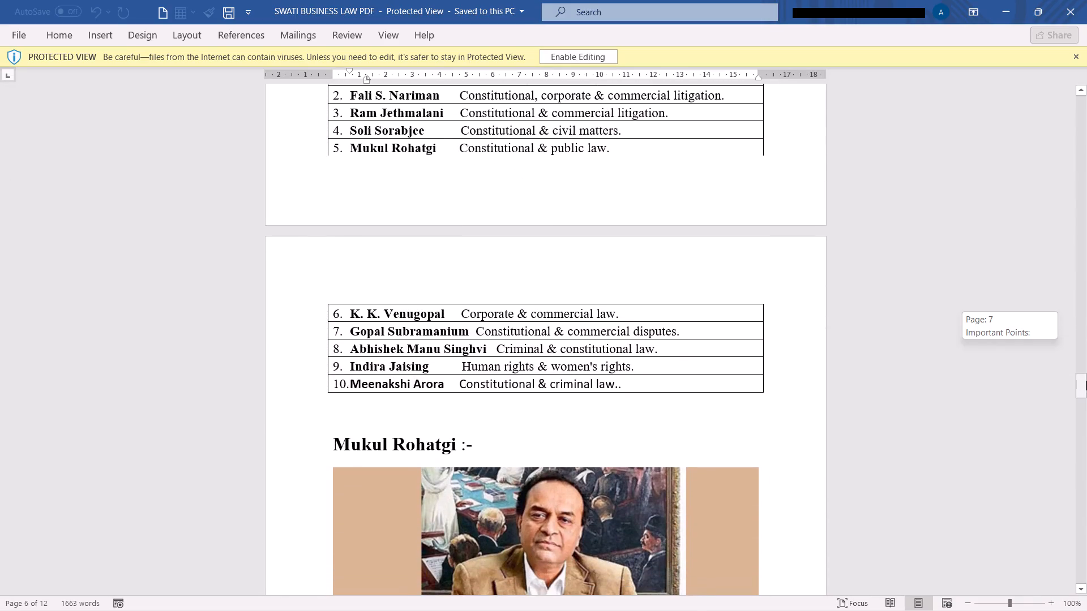
{"action": "left_click_drag", "start_coordinate": [1086, 381], "coordinate": [1086, 380]}
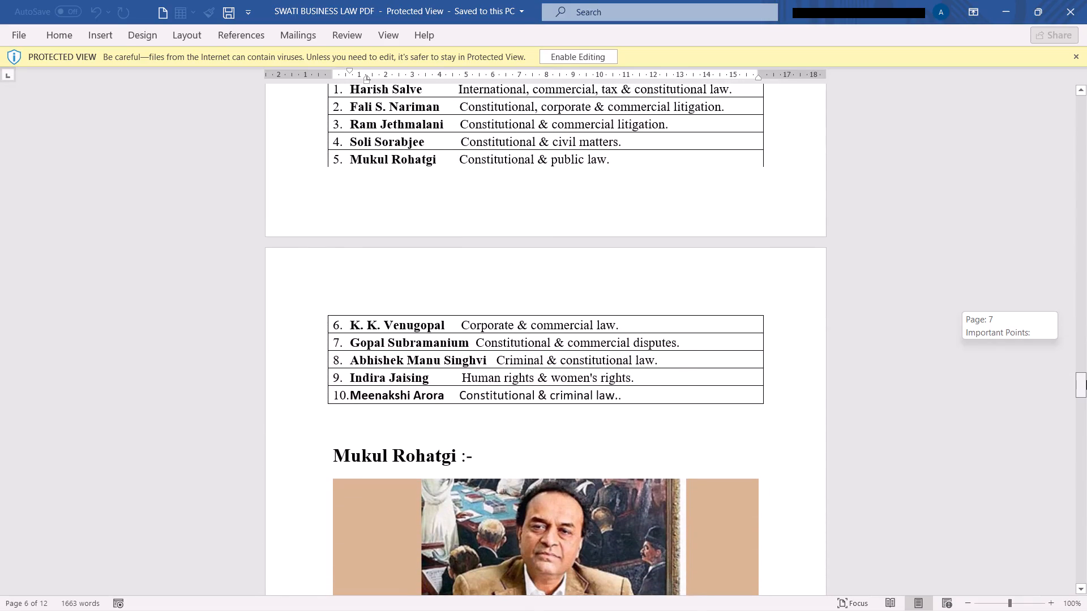
{"action": "left_click_drag", "start_coordinate": [1086, 380], "coordinate": [1086, 387]}
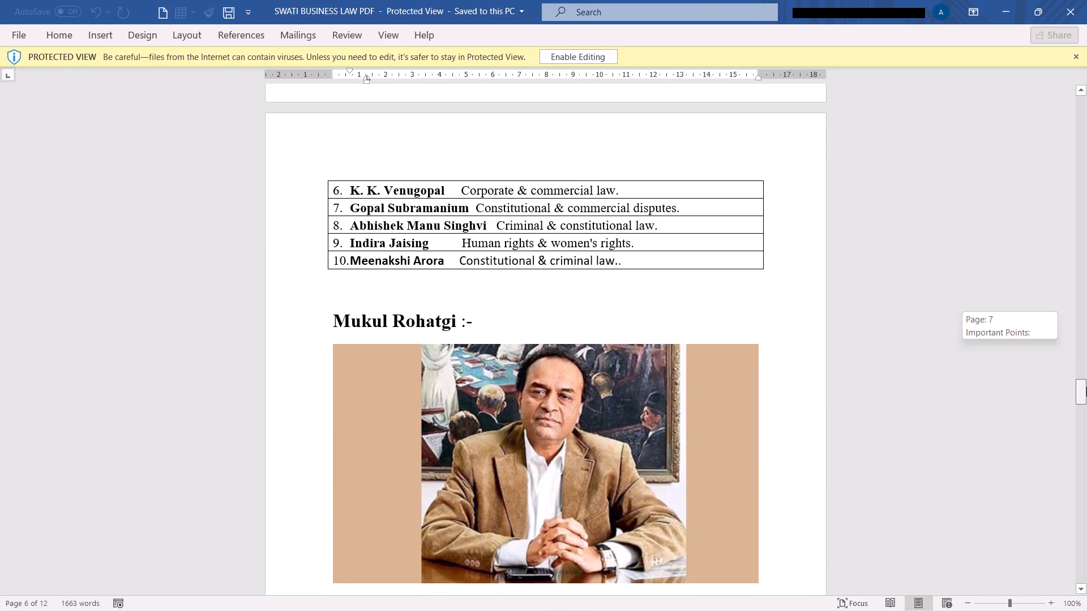
{"action": "left_click_drag", "start_coordinate": [1086, 387], "coordinate": [1086, 370]}
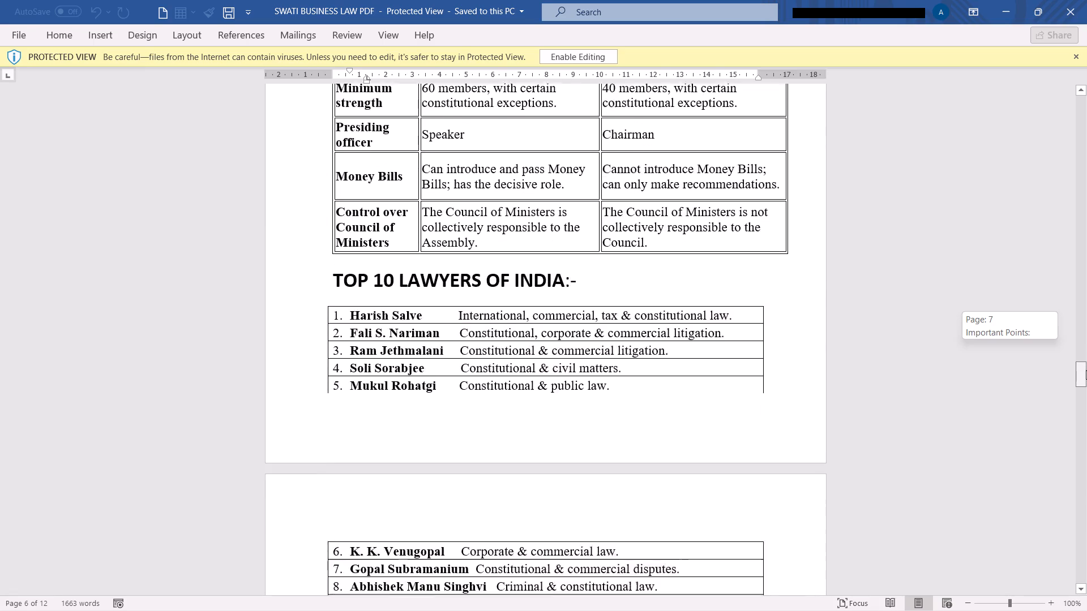
{"action": "left_click_drag", "start_coordinate": [1086, 370], "coordinate": [1086, 404]}
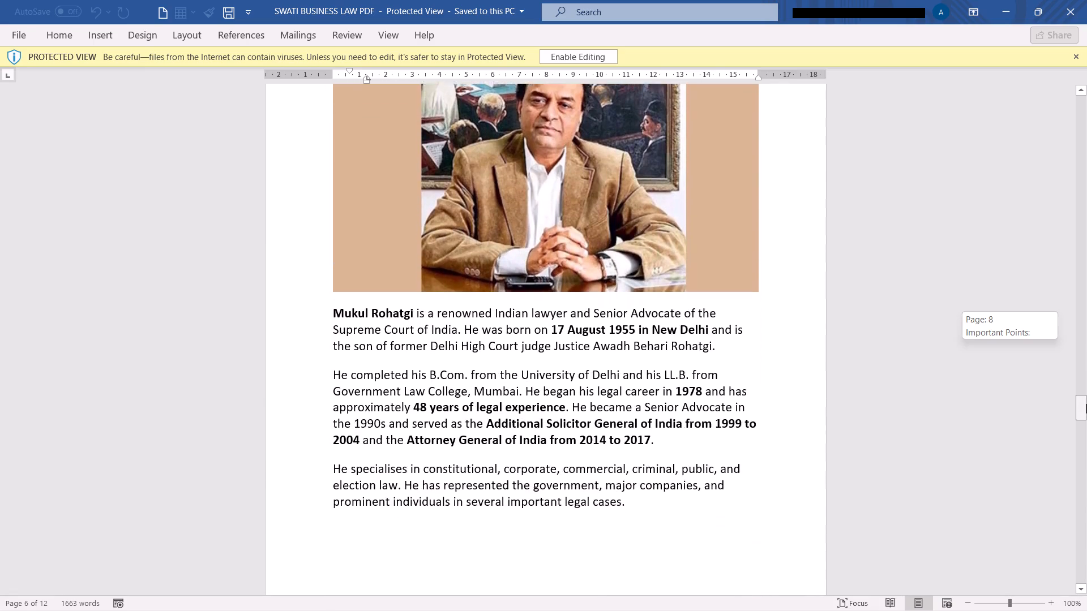
{"action": "left_click_drag", "start_coordinate": [1086, 404], "coordinate": [1086, 436]}
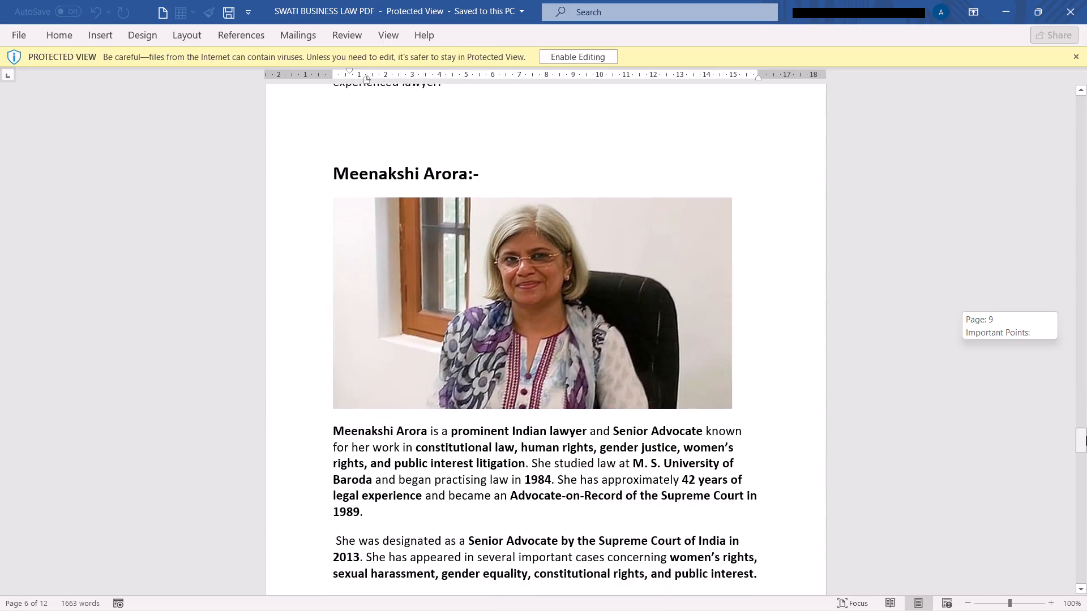
{"action": "left_click_drag", "start_coordinate": [1086, 436], "coordinate": [1085, 537]}
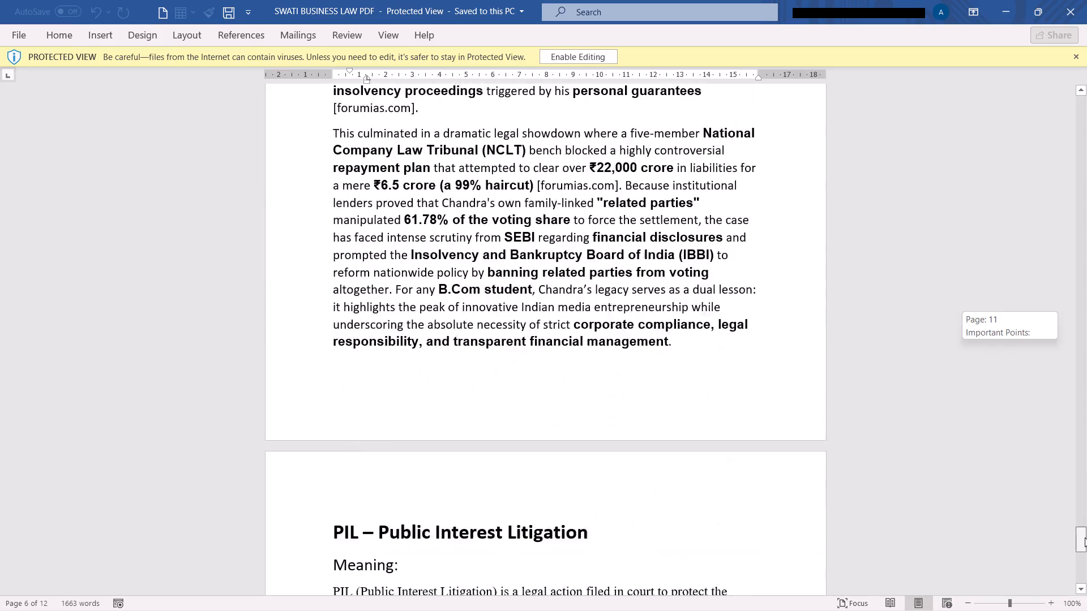
{"action": "left_click_drag", "start_coordinate": [1085, 537], "coordinate": [1086, 496]}
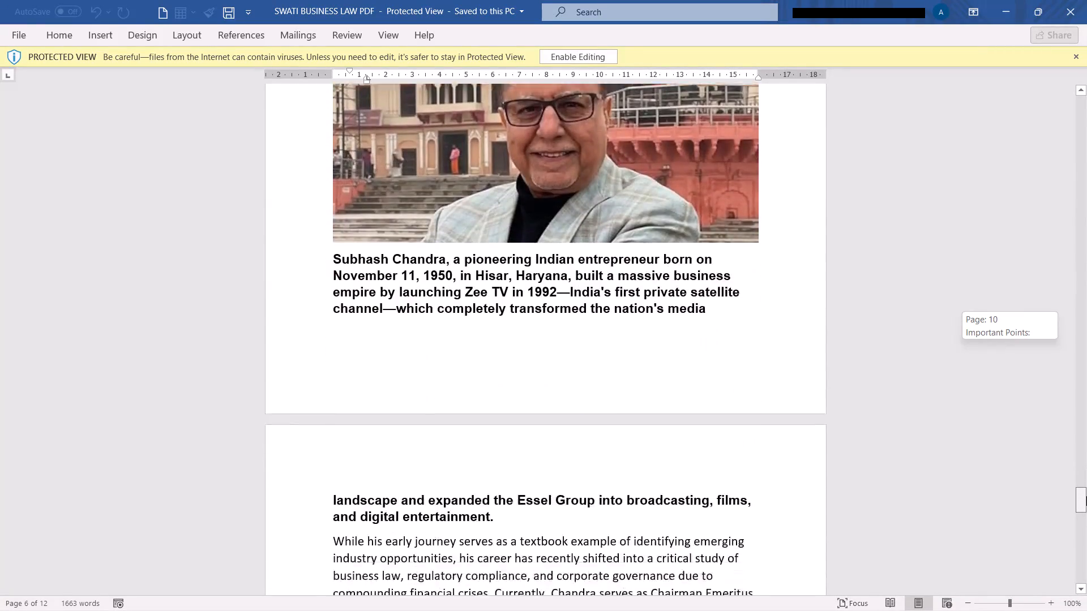
{"action": "left_click_drag", "start_coordinate": [1086, 496], "coordinate": [1086, 601]}
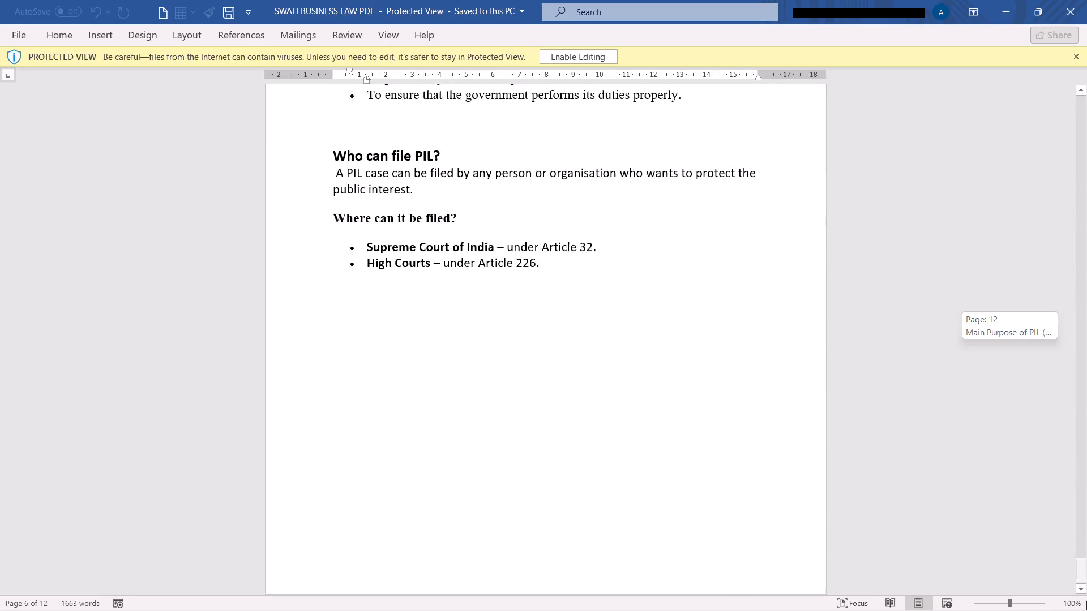
{"action": "left_click_drag", "start_coordinate": [1086, 601], "coordinate": [1086, 589]}
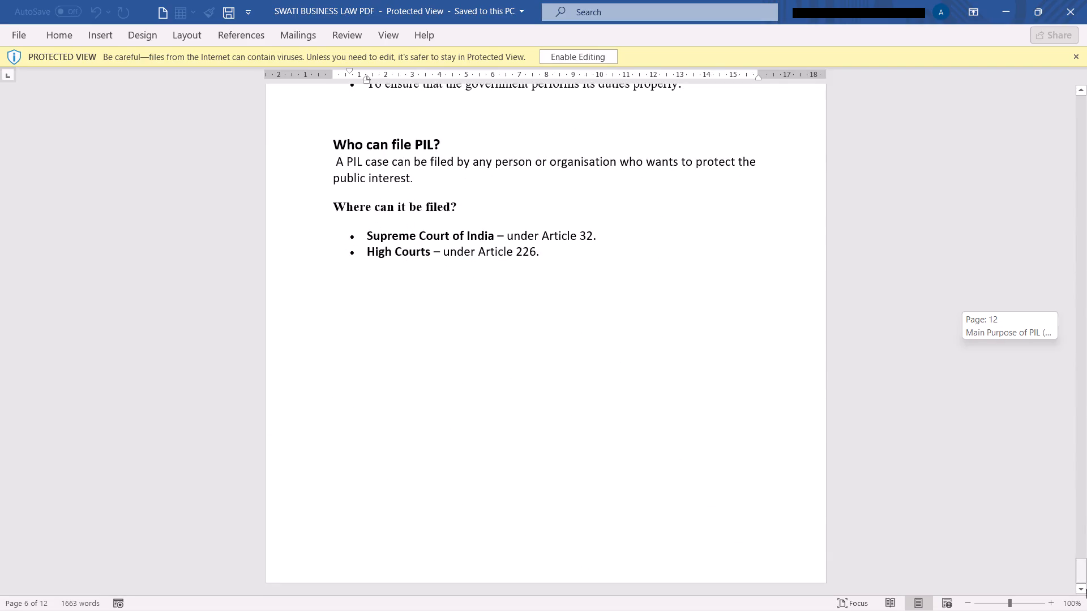
{"action": "left_click_drag", "start_coordinate": [1086, 589], "coordinate": [1081, 541]}
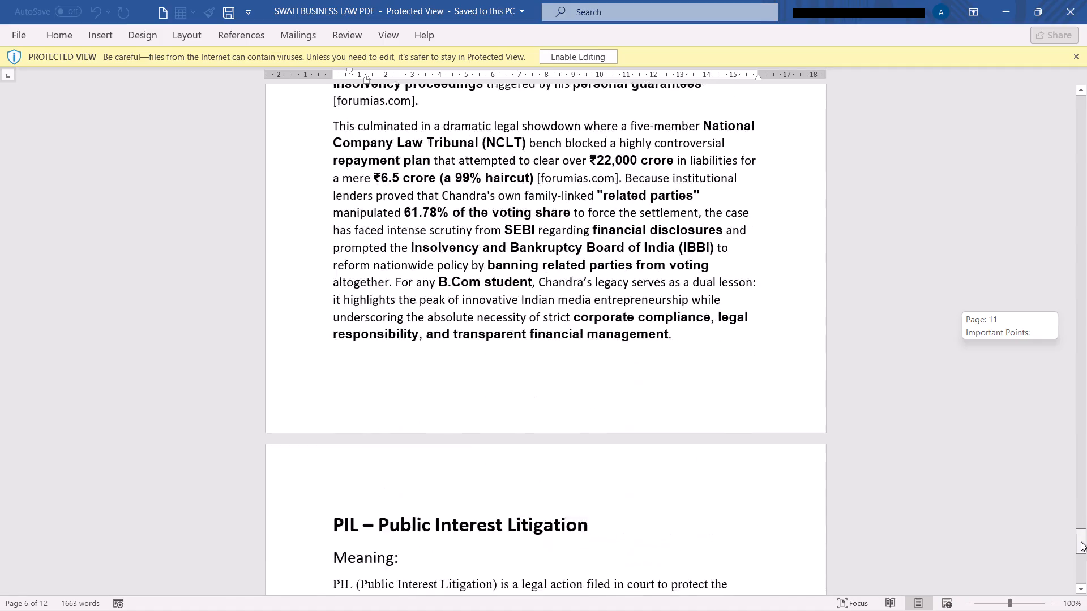
{"action": "left_click_drag", "start_coordinate": [1081, 541], "coordinate": [1079, 590]}
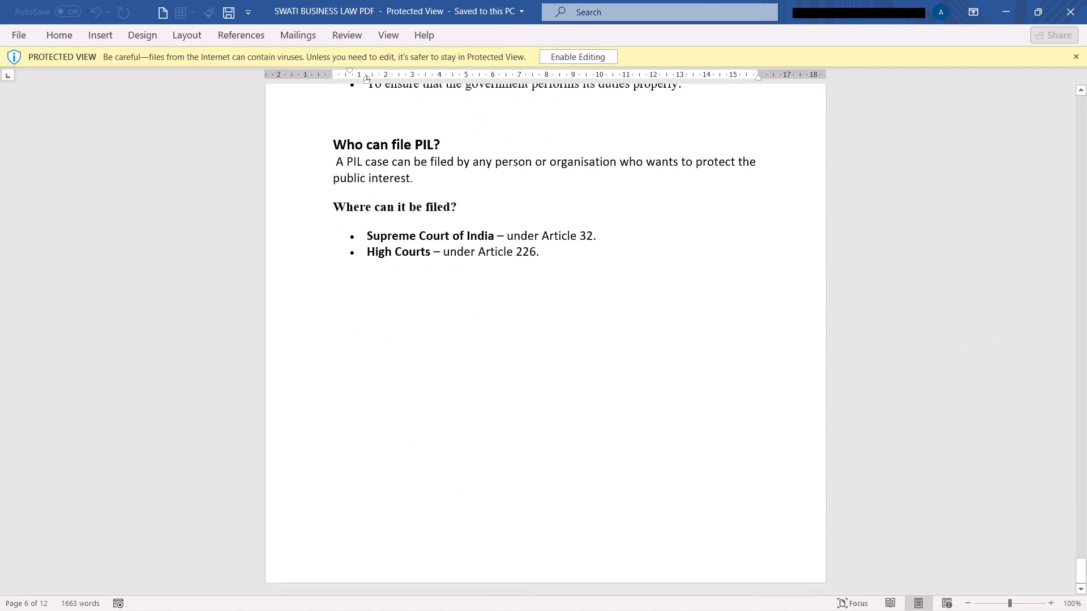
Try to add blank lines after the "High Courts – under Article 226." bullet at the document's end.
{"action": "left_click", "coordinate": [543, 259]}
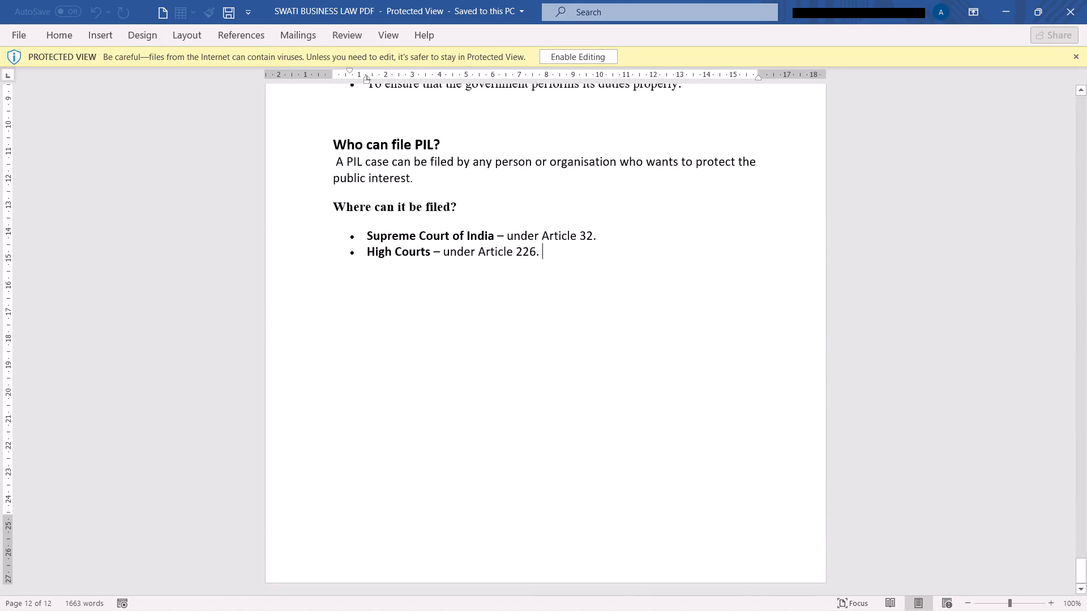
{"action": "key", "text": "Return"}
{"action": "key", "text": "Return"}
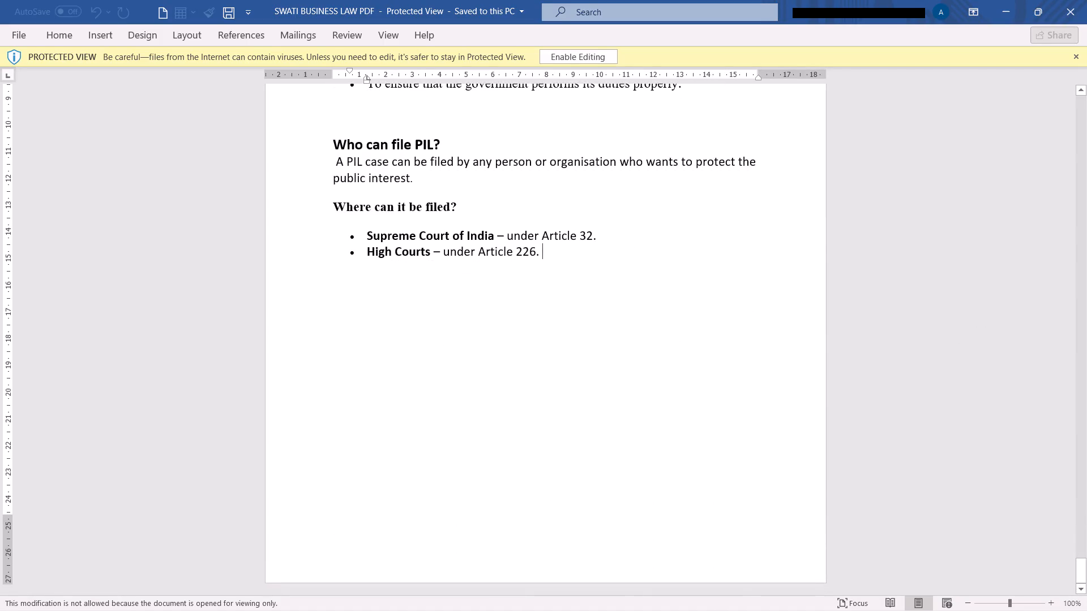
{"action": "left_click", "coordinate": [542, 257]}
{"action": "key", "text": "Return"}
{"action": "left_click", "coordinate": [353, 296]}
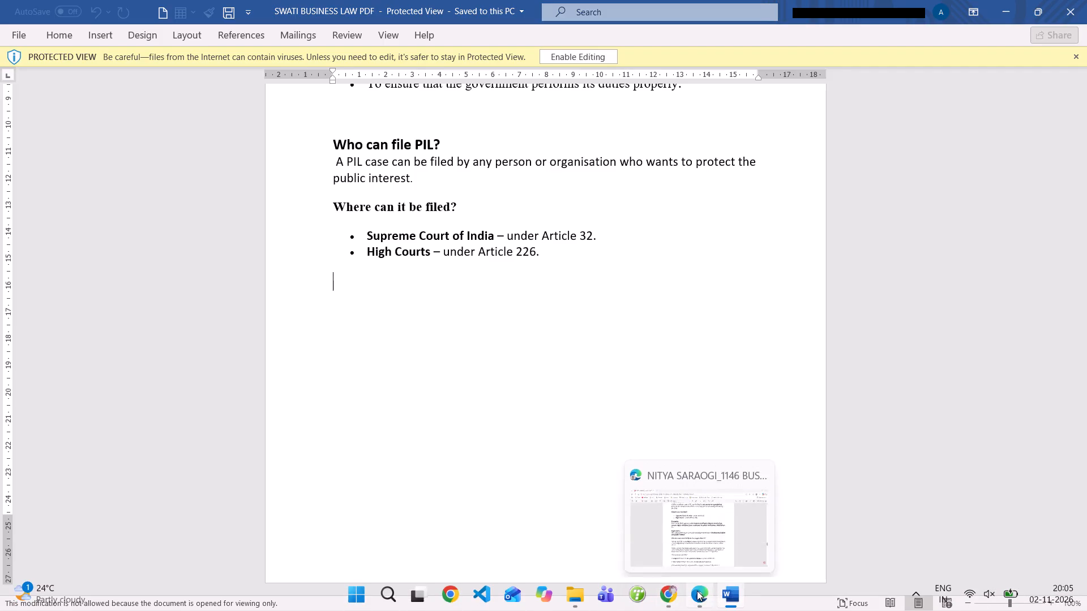
Switch to Edge and copy the heading "Who can comes under the llp dsc the category class 1,2?" from the PDF.
{"action": "left_click", "coordinate": [697, 591]}
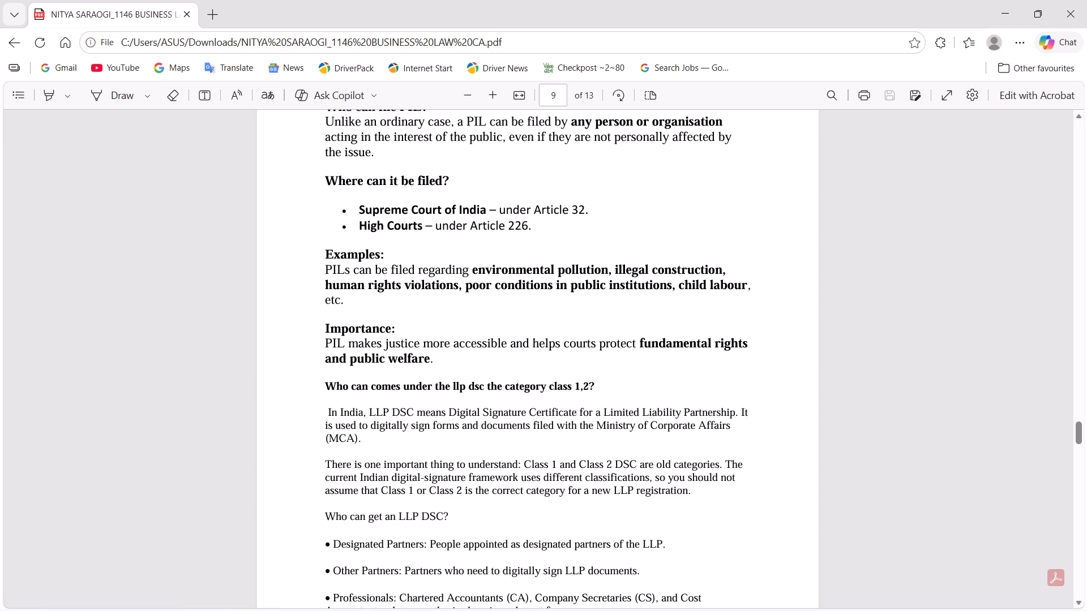
{"action": "left_click_drag", "start_coordinate": [325, 386], "coordinate": [601, 395]}
{"action": "key", "text": "ctrl+c"}
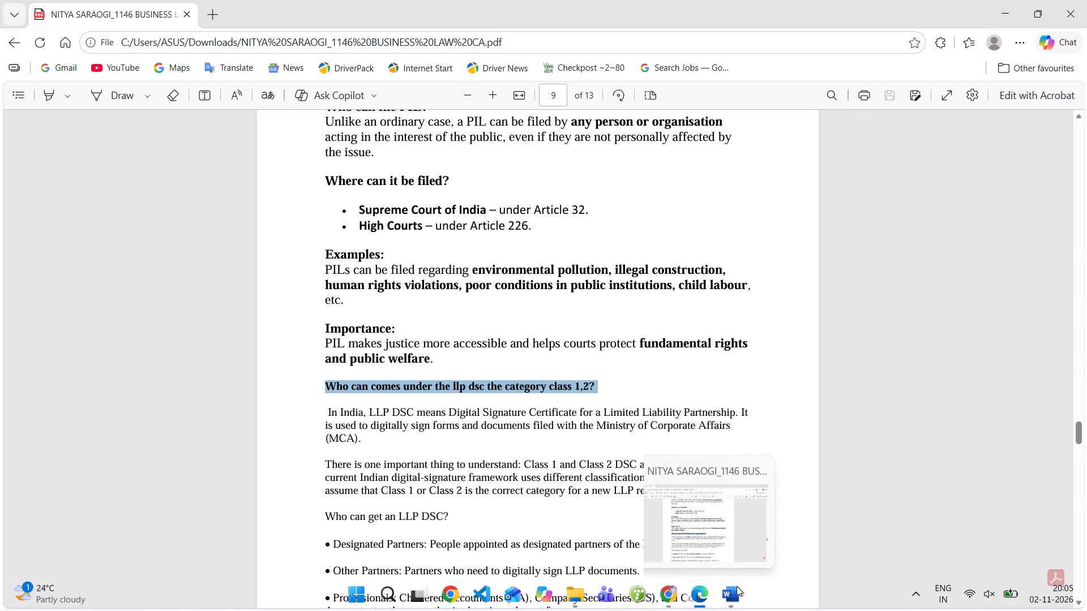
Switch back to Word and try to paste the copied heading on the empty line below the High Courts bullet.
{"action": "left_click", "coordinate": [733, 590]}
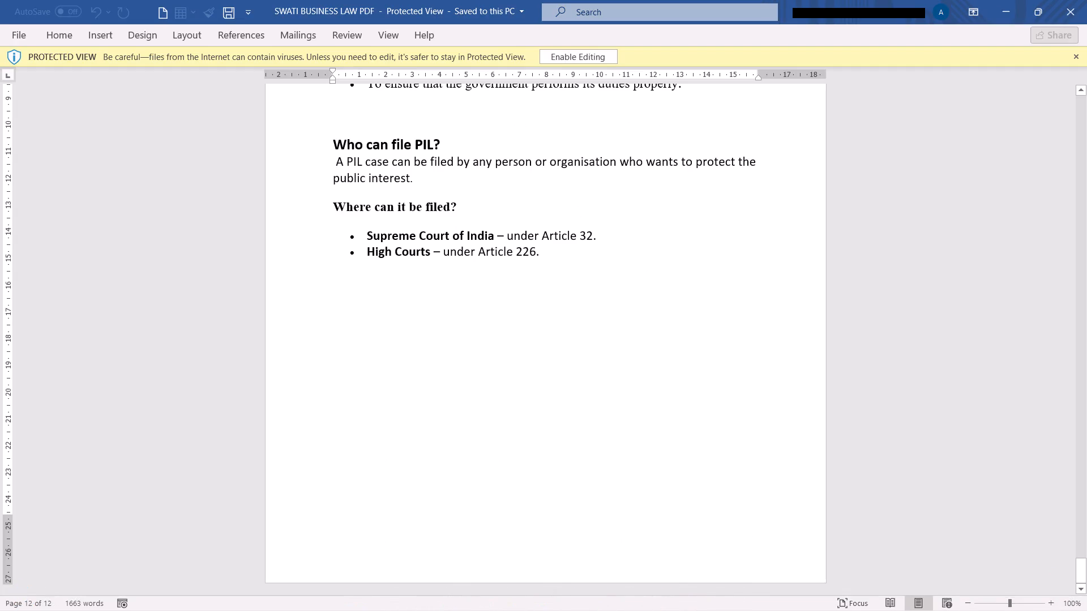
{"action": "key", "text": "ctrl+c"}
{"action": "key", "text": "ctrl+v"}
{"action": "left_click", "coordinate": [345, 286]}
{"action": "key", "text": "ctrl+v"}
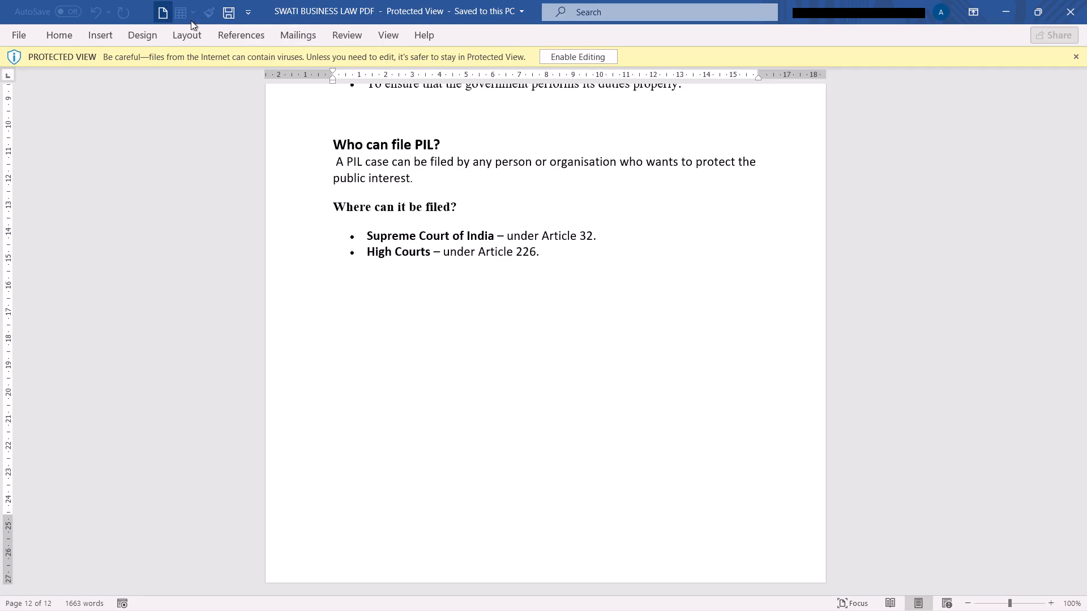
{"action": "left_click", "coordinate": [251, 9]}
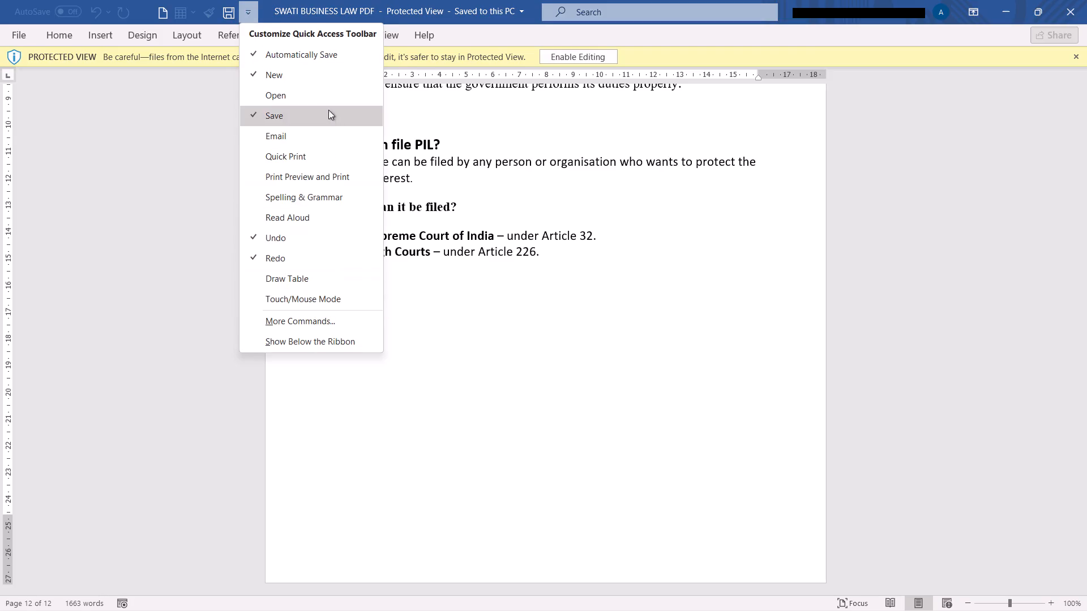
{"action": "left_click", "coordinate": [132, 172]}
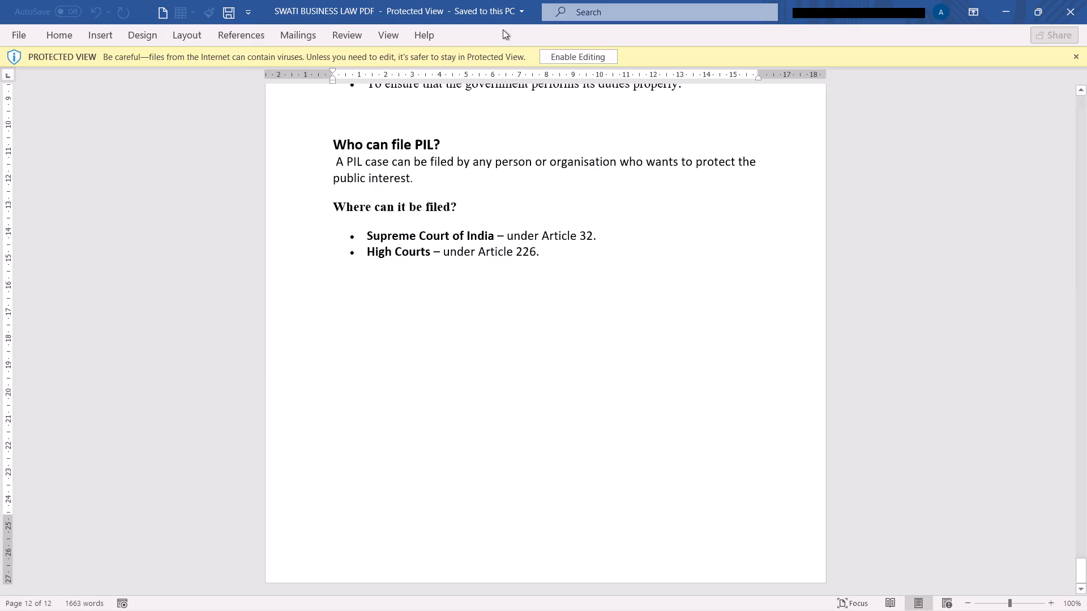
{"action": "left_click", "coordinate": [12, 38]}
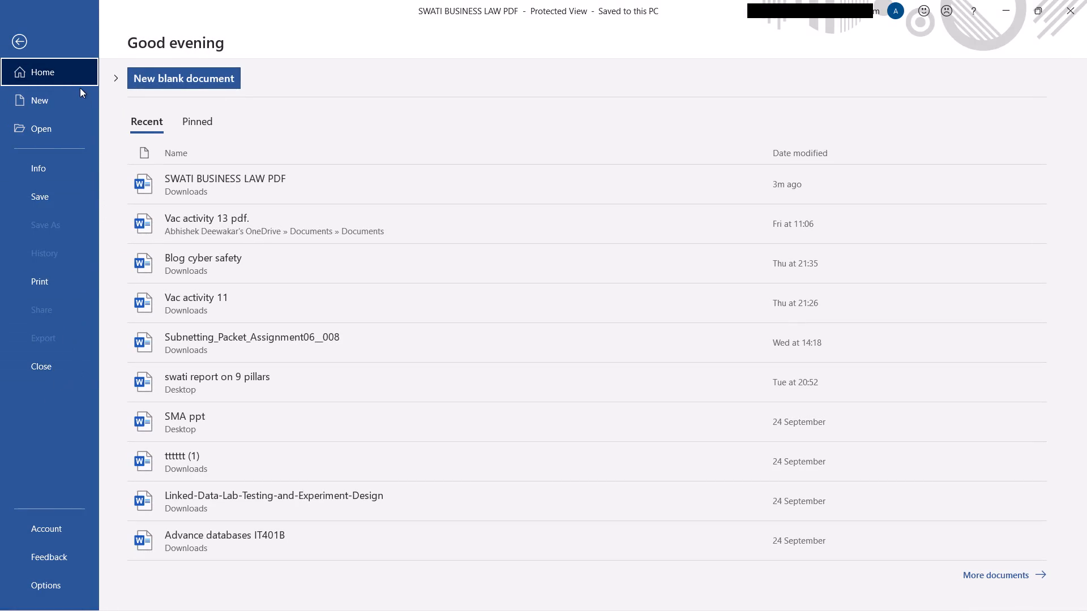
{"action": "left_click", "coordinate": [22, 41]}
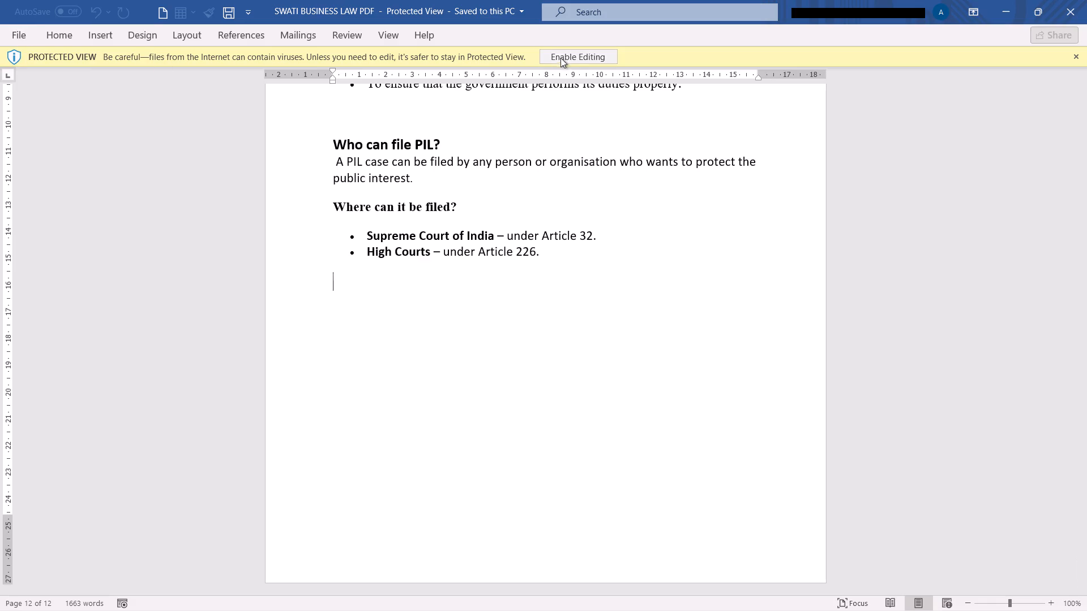
Enable editing for the protected SWATI BUSINESS LAW PDF document.
{"action": "left_click", "coordinate": [561, 57]}
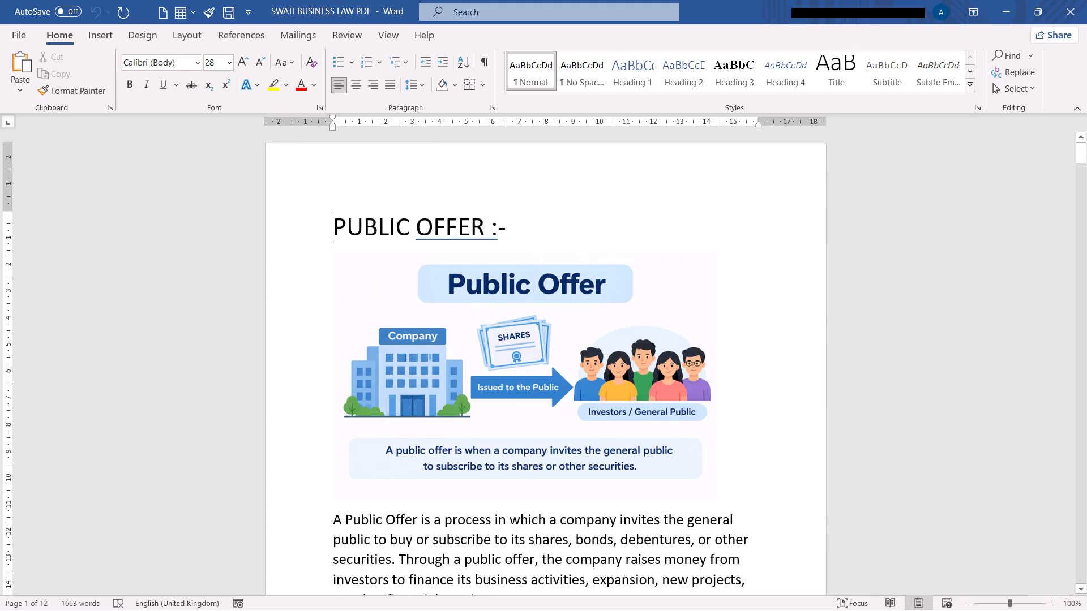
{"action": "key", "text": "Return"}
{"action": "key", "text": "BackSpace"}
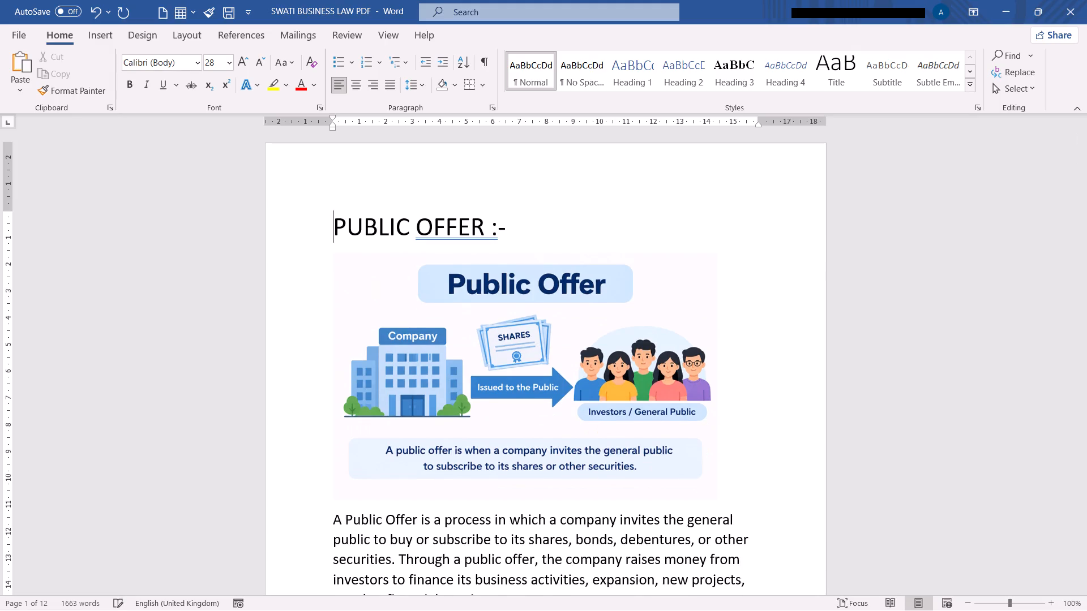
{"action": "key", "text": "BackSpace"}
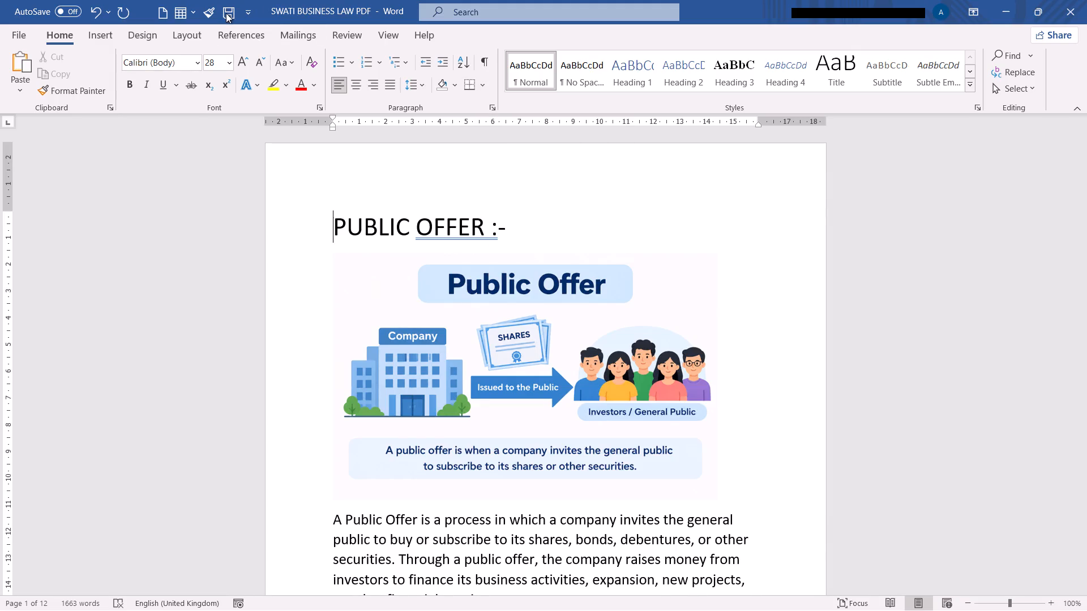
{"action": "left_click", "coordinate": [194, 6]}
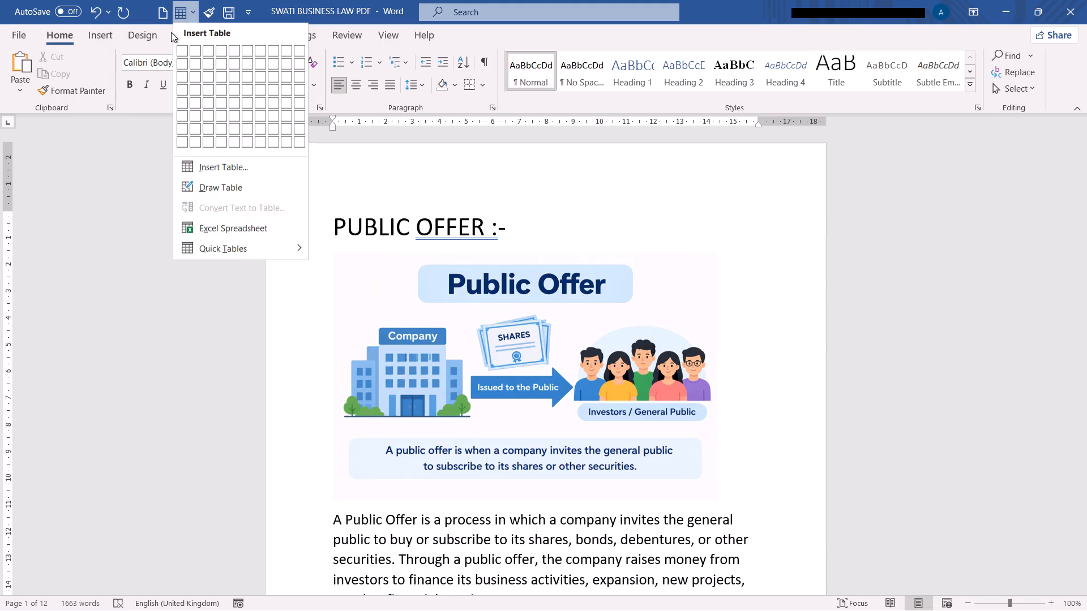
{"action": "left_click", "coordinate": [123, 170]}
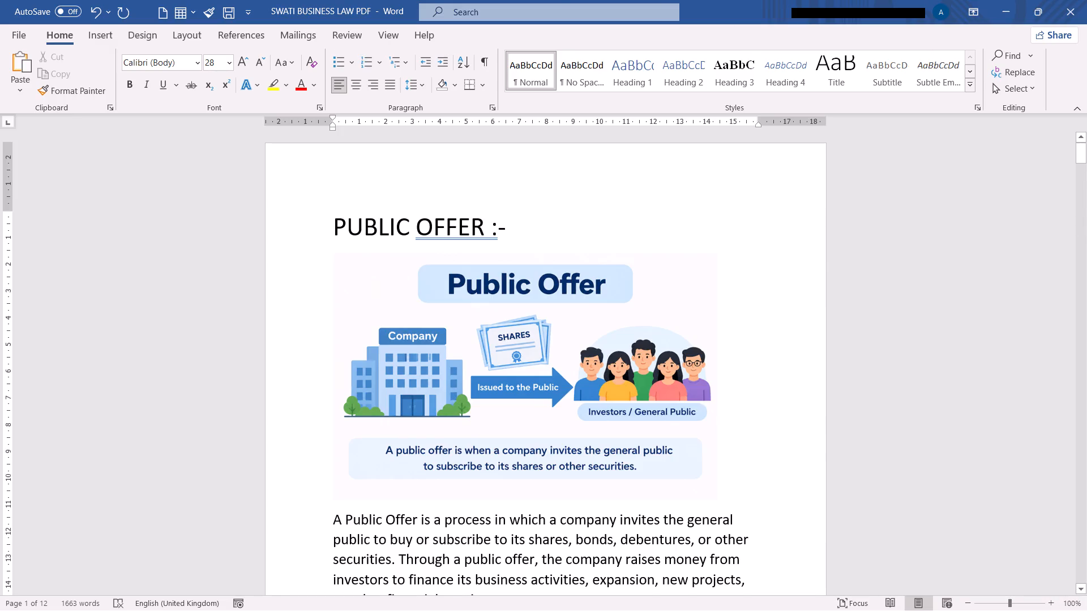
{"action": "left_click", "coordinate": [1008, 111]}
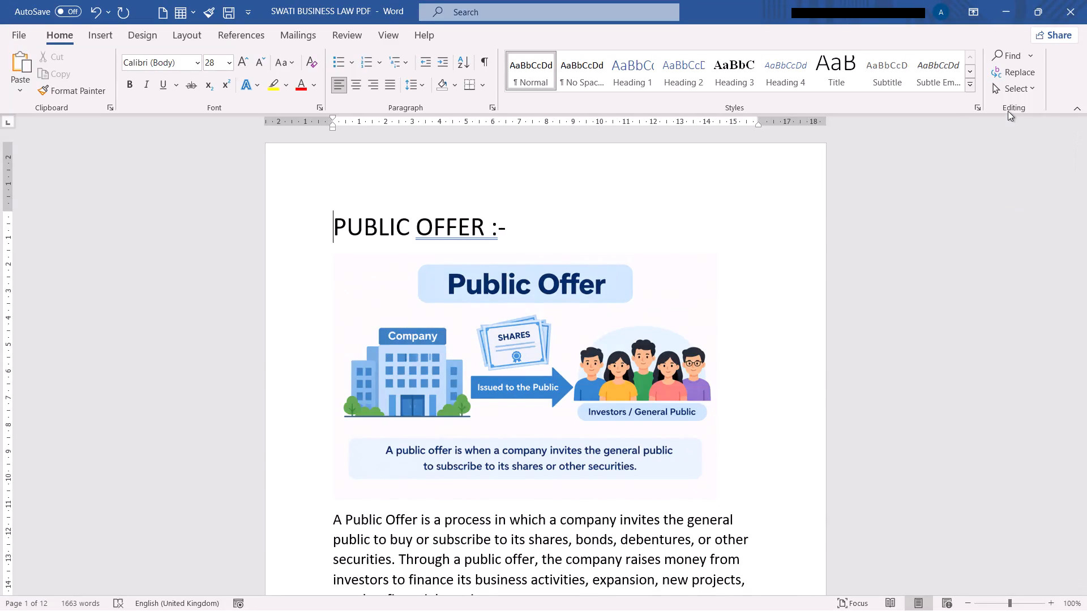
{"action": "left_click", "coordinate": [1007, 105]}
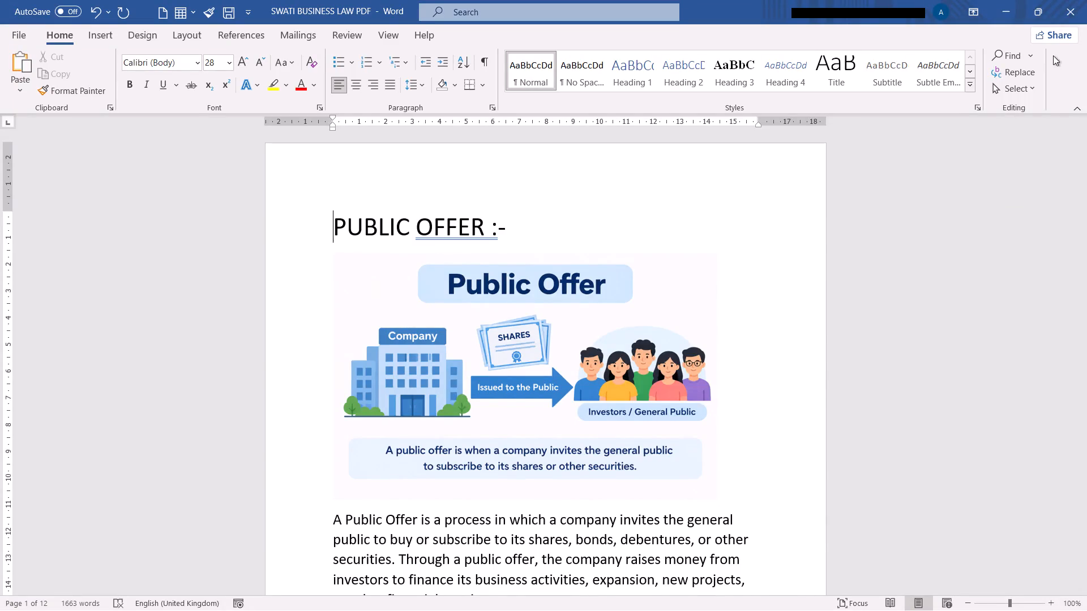
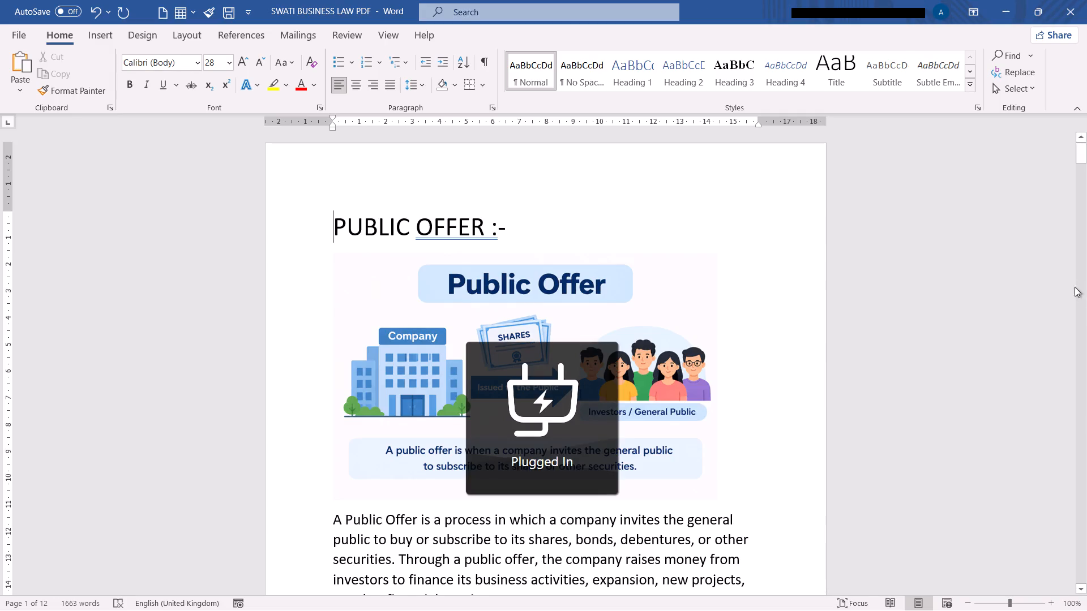
Paste the copied heading "Who can comes under the llp dsc the category class 1,2?" below the High Courts bullet at the document's end.
{"action": "left_click_drag", "start_coordinate": [1080, 156], "coordinate": [1086, 535]}
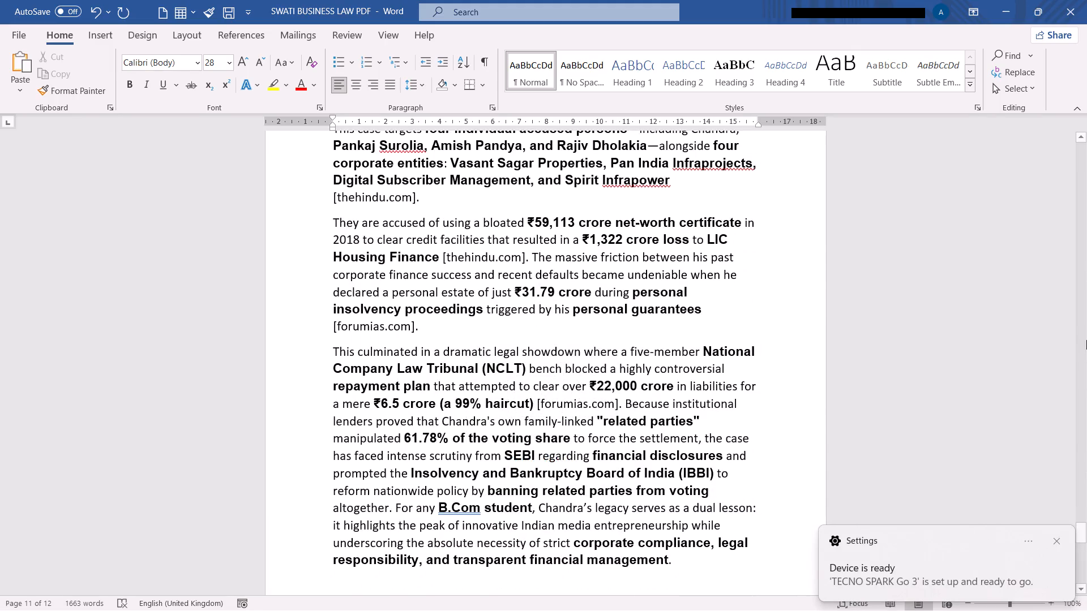
{"action": "left_click", "coordinate": [1054, 539]}
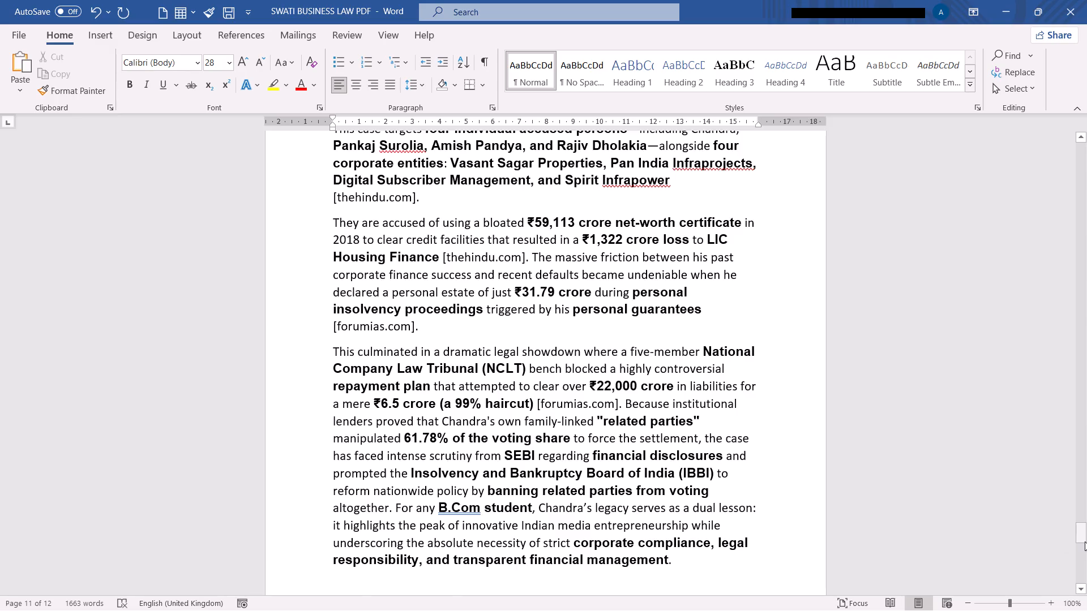
{"action": "left_click_drag", "start_coordinate": [1085, 541], "coordinate": [1086, 610]}
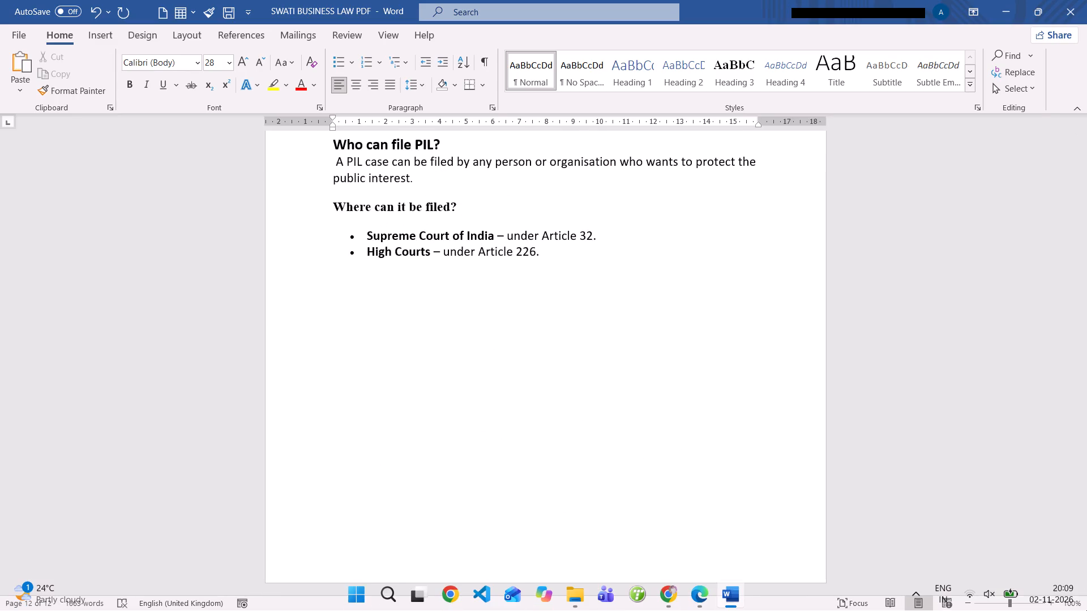
{"action": "left_click", "coordinate": [330, 294]}
{"action": "key", "text": "ctrl+v"}
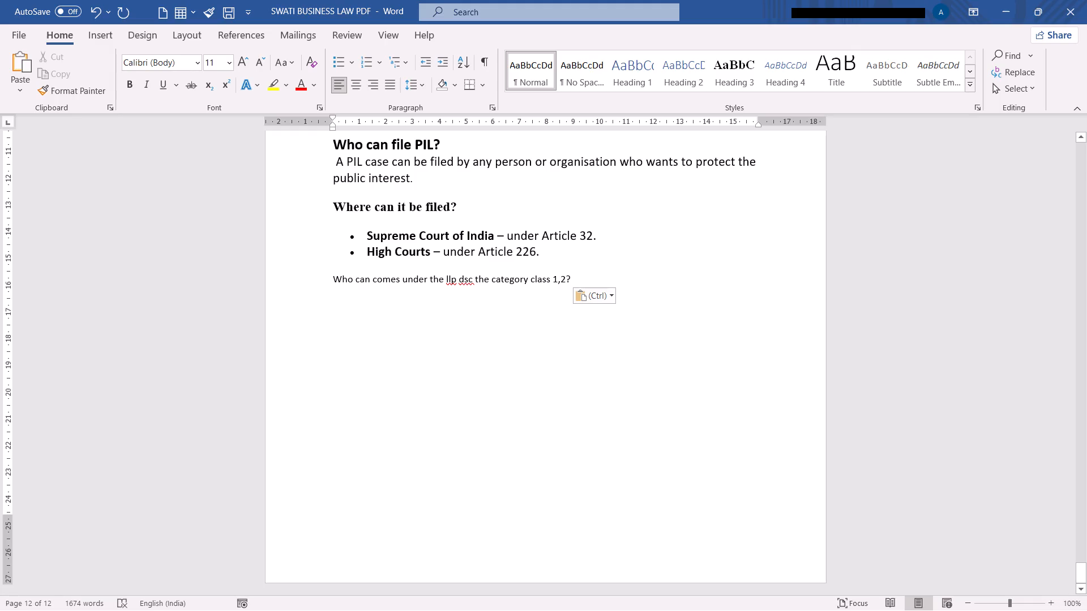
Format the pasted LLP DSC heading as bold Arial Black, size 12, and start a new line below it.
{"action": "left_click_drag", "start_coordinate": [333, 277], "coordinate": [570, 289]}
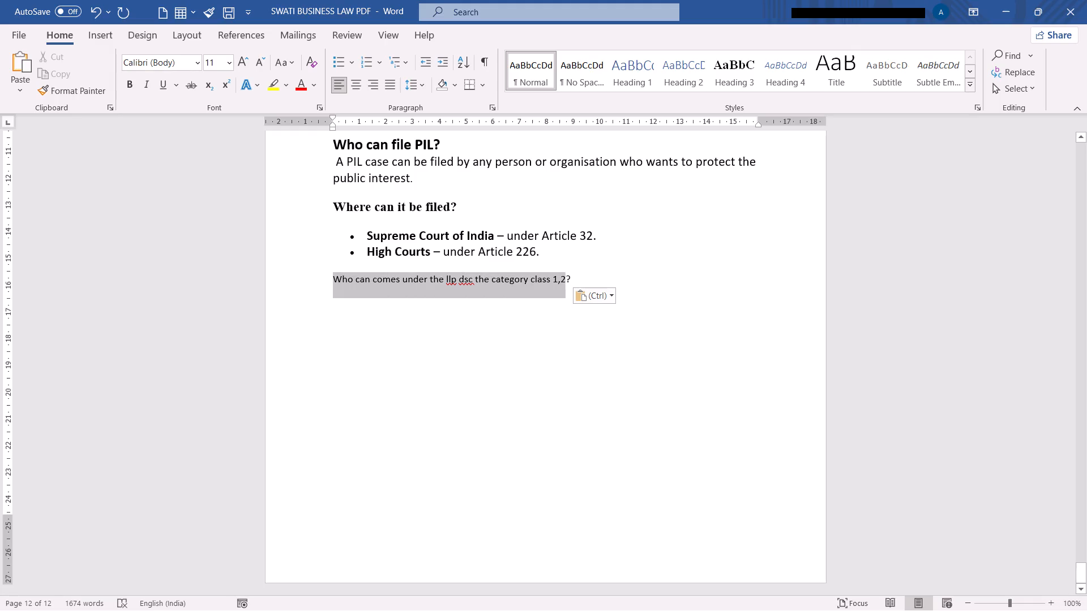
{"action": "left_click_drag", "start_coordinate": [570, 289], "coordinate": [575, 290]}
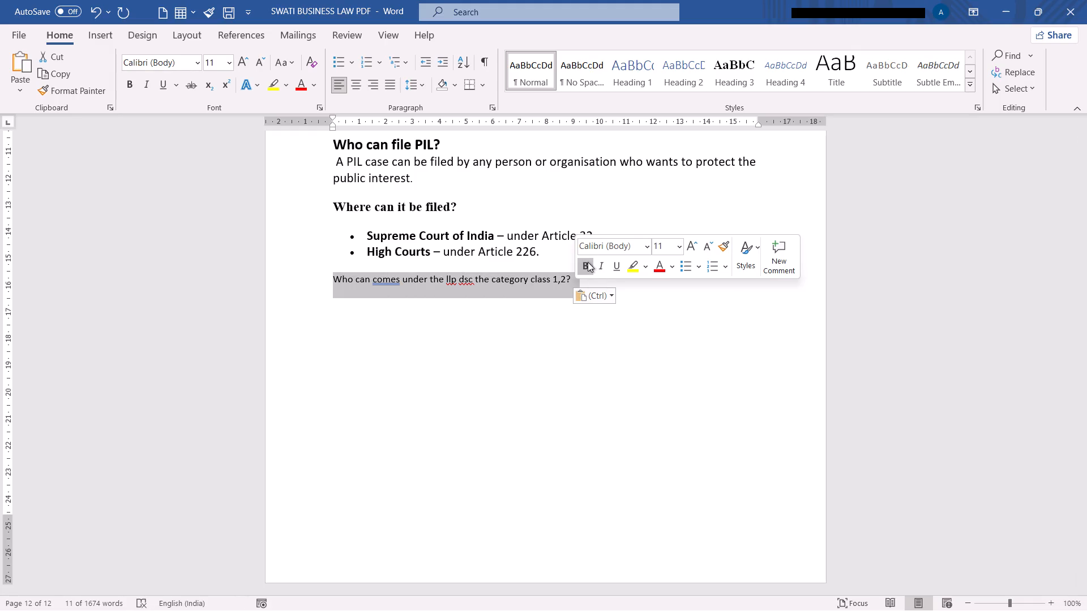
{"action": "left_click", "coordinate": [587, 263]}
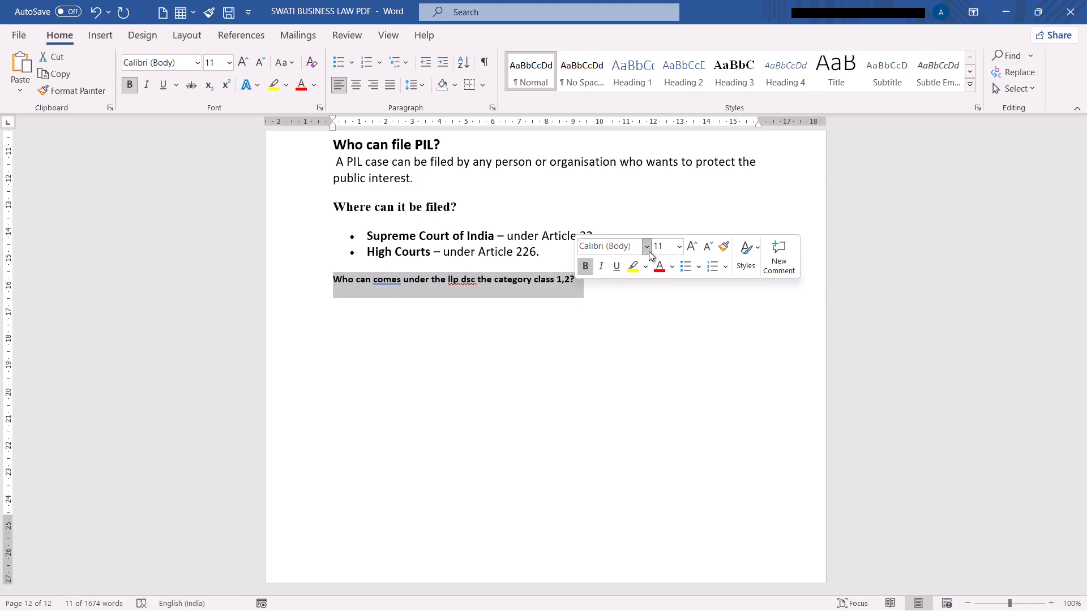
{"action": "left_click", "coordinate": [649, 251]}
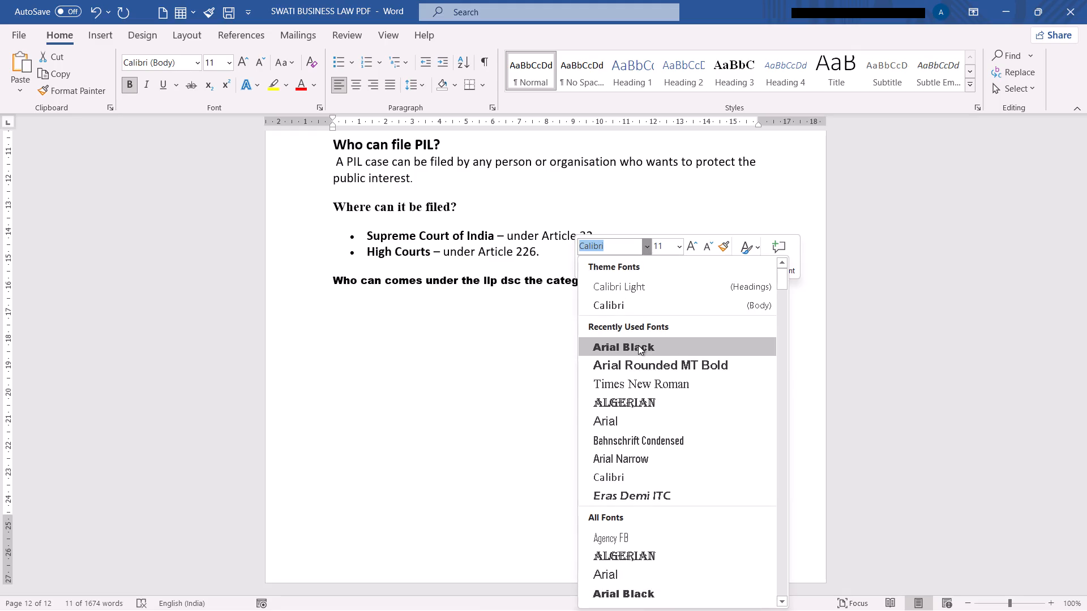
{"action": "left_click", "coordinate": [638, 345]}
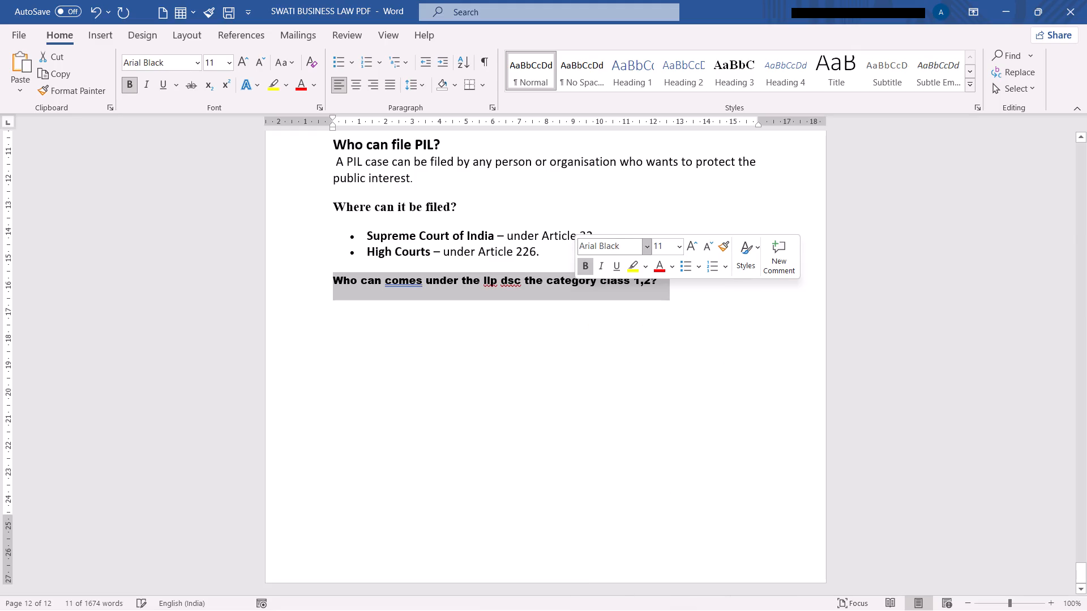
{"action": "left_click", "coordinate": [677, 249]}
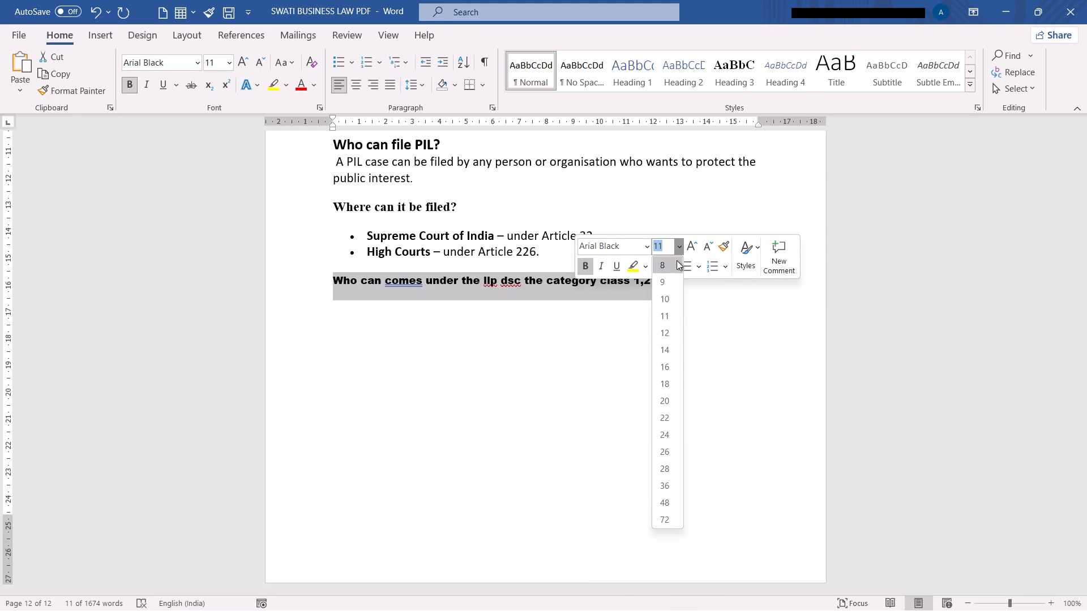
{"action": "left_click", "coordinate": [667, 337]}
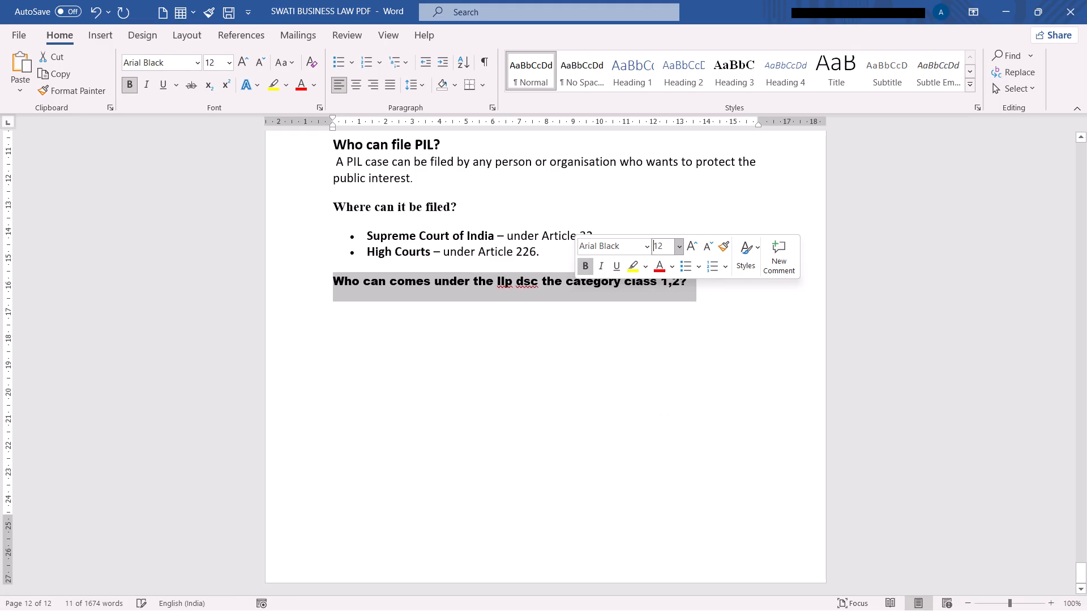
{"action": "left_click", "coordinate": [720, 278]}
{"action": "left_click", "coordinate": [715, 285]}
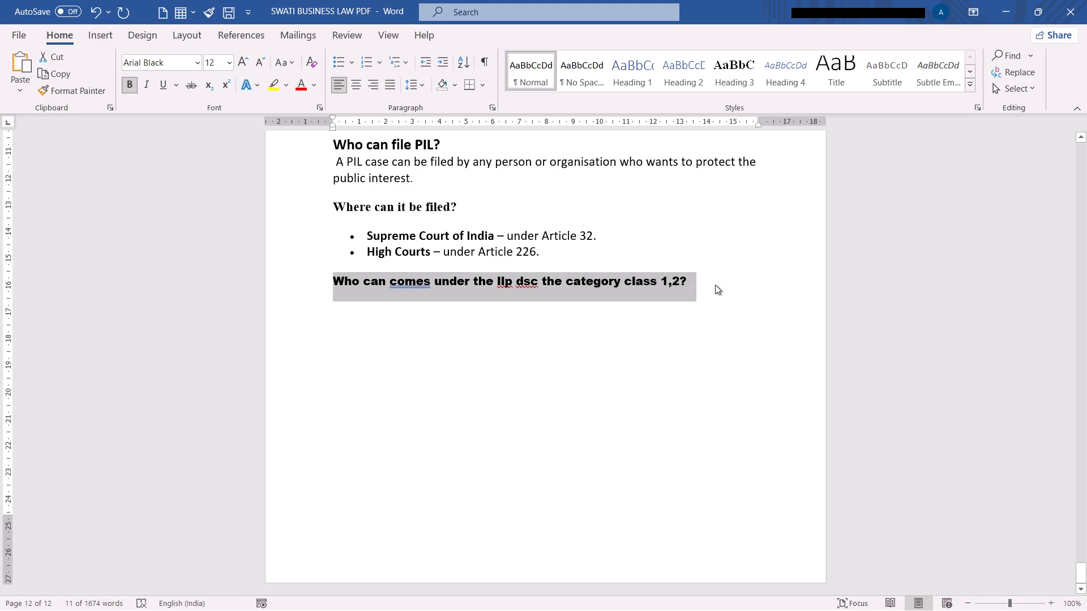
{"action": "key", "text": "Return"}
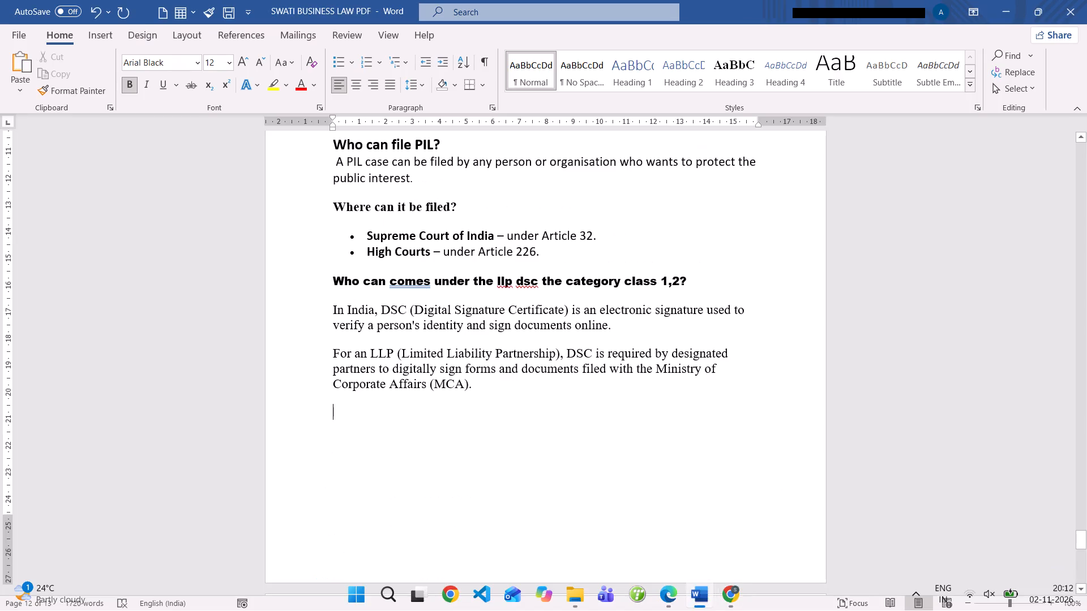
{"action": "key", "text": "ctrl+v"}
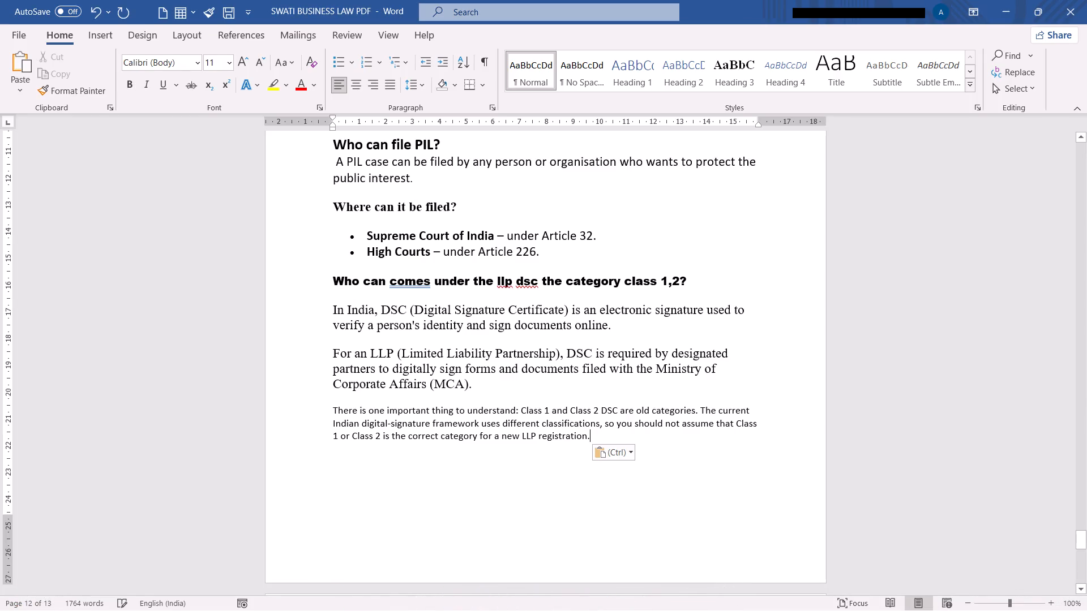
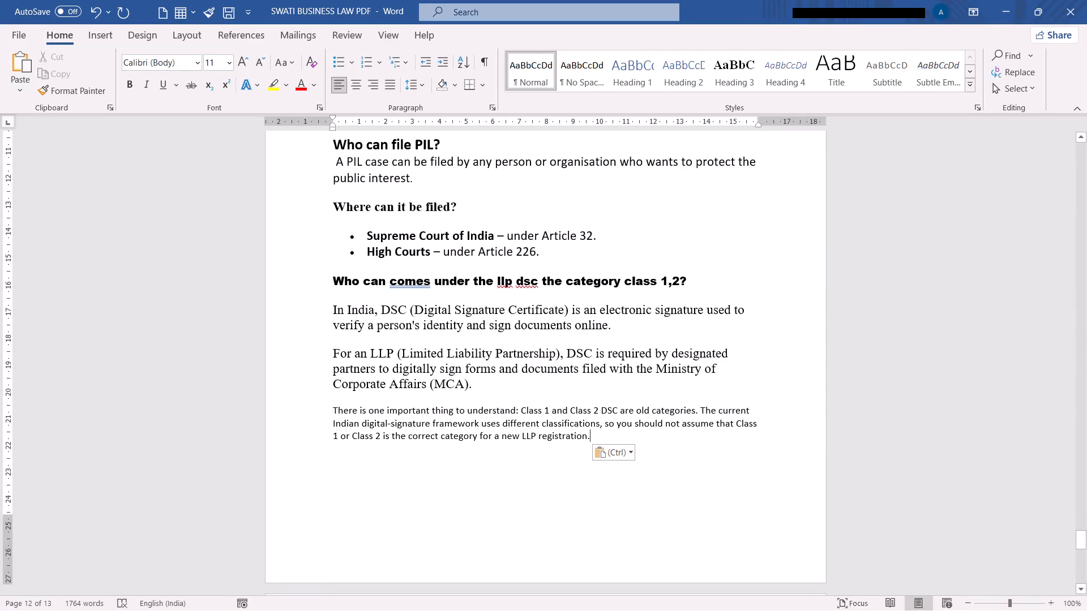
Set the pasted paragraph about Class 1 and Class 2 DSC being old categories to font size 14.
{"action": "left_click_drag", "start_coordinate": [336, 408], "coordinate": [511, 437]}
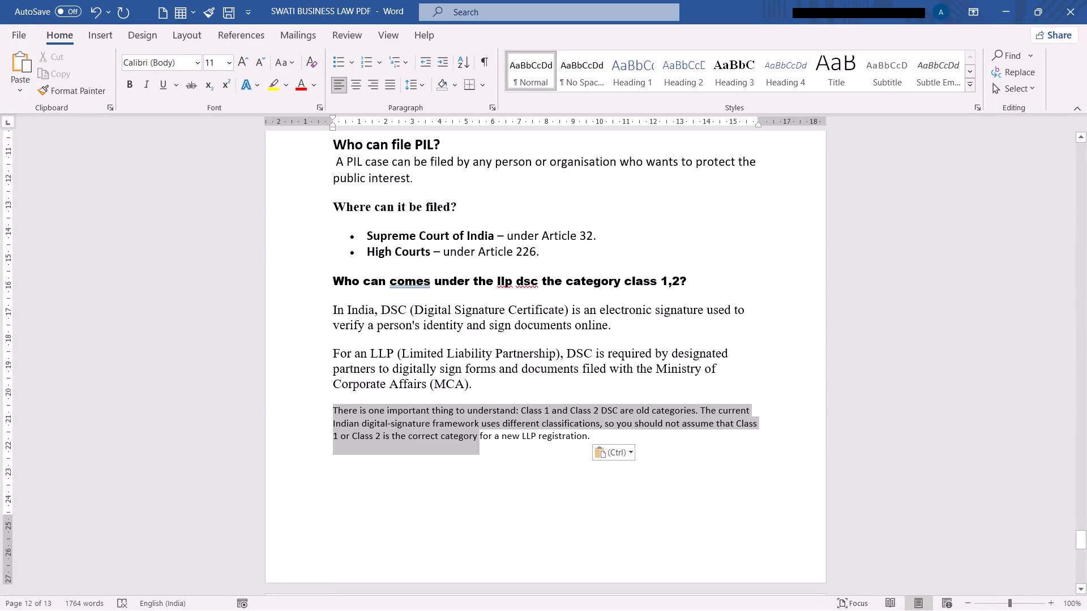
{"action": "left_click_drag", "start_coordinate": [511, 437], "coordinate": [579, 433]}
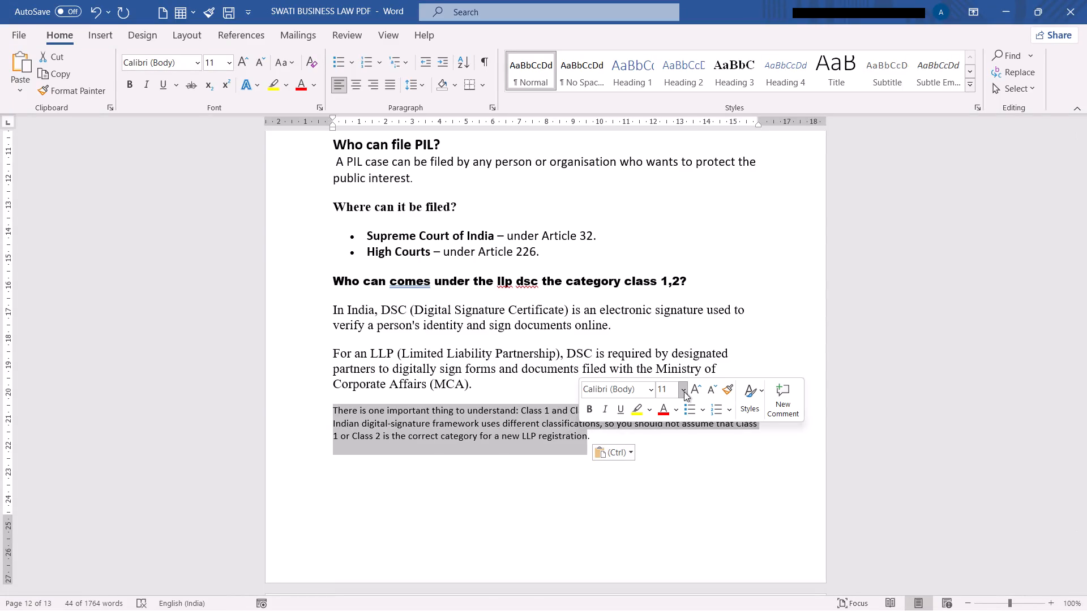
{"action": "left_click", "coordinate": [684, 391]}
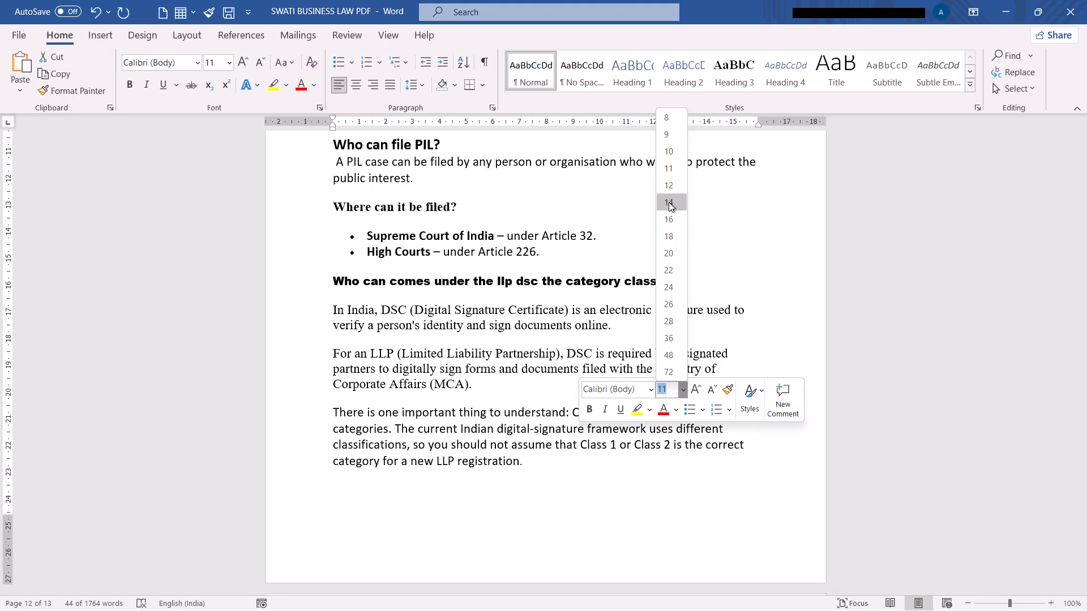
{"action": "left_click", "coordinate": [669, 202]}
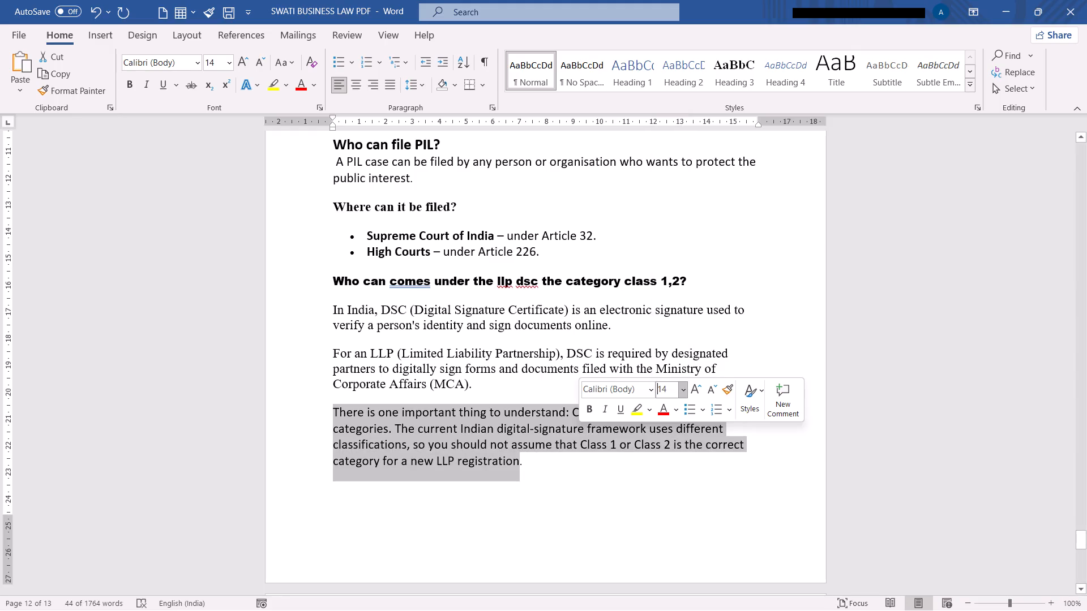
{"action": "left_click", "coordinate": [543, 464]}
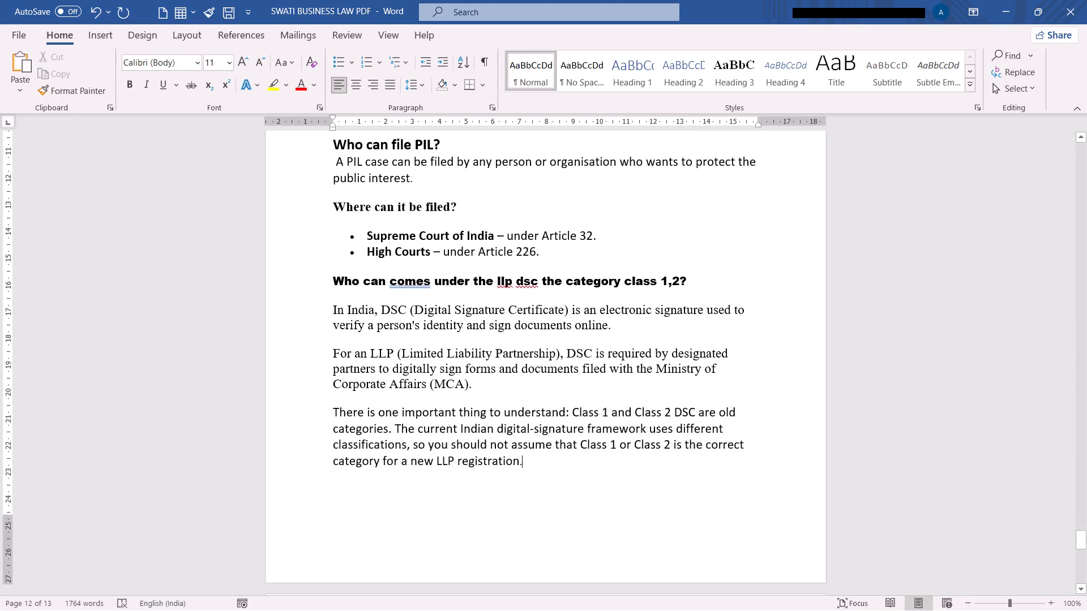
Copy the line "Who can get an LLP DSC?" from the PDF in Edge and paste it on a new line below that paragraph in Word.
{"action": "key", "text": "Return"}
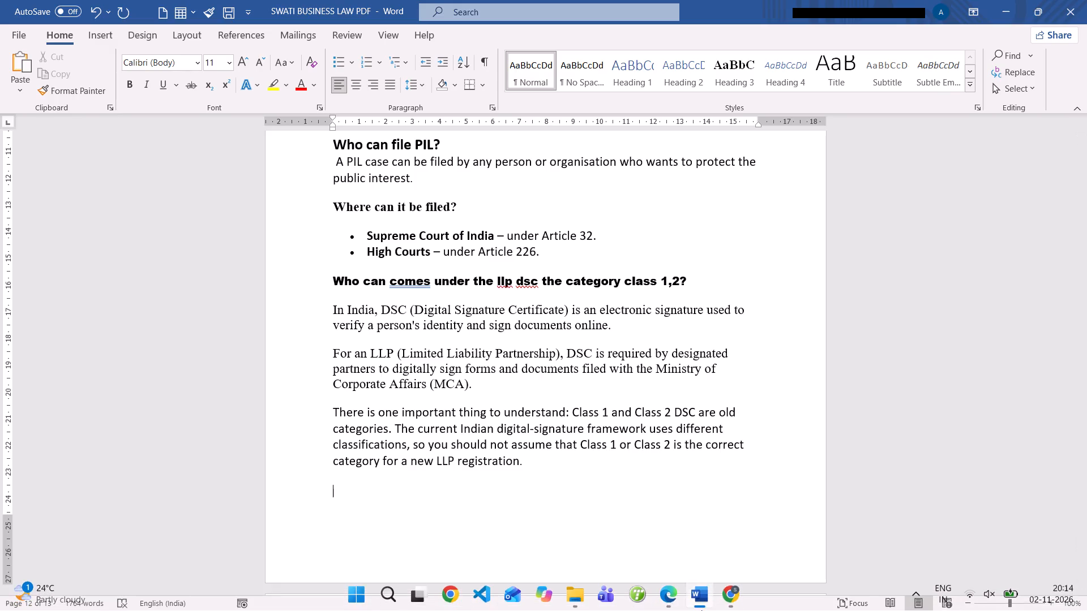
{"action": "left_click", "coordinate": [692, 591]}
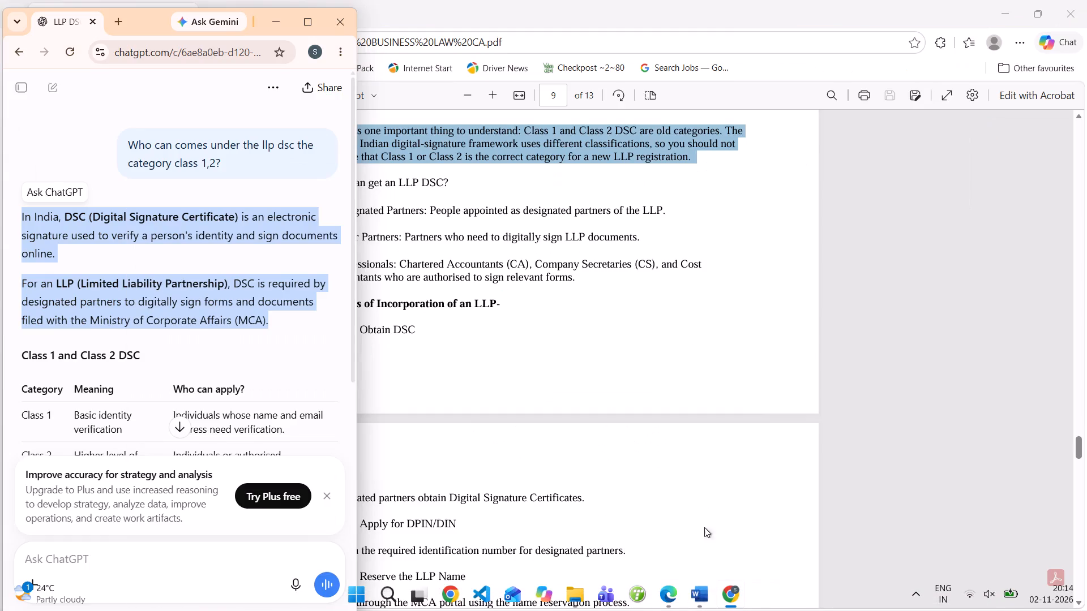
{"action": "left_click", "coordinate": [855, 395]}
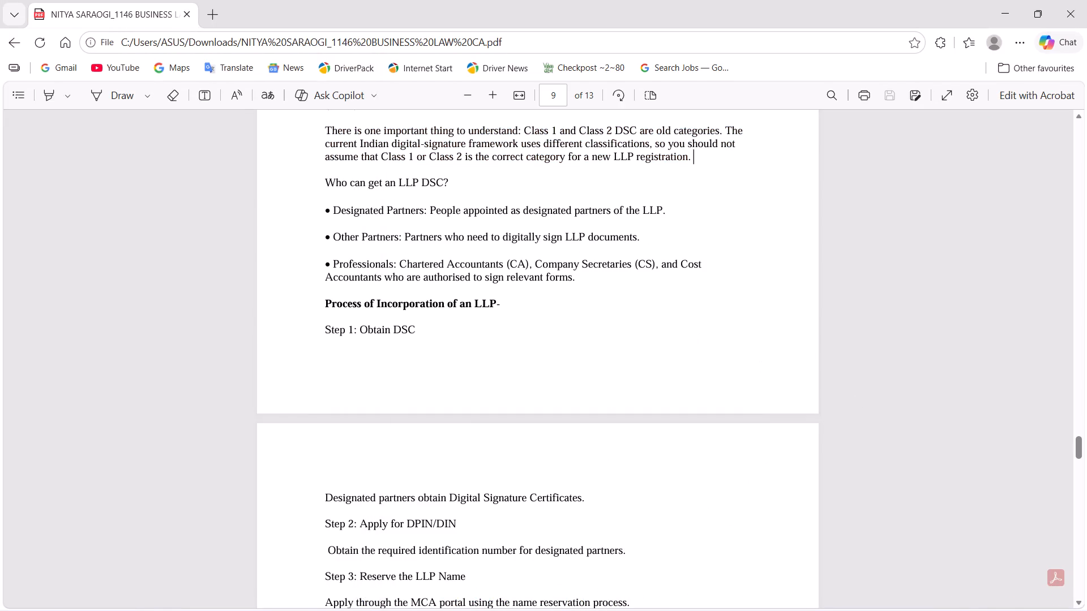
{"action": "left_click_drag", "start_coordinate": [323, 179], "coordinate": [362, 178]}
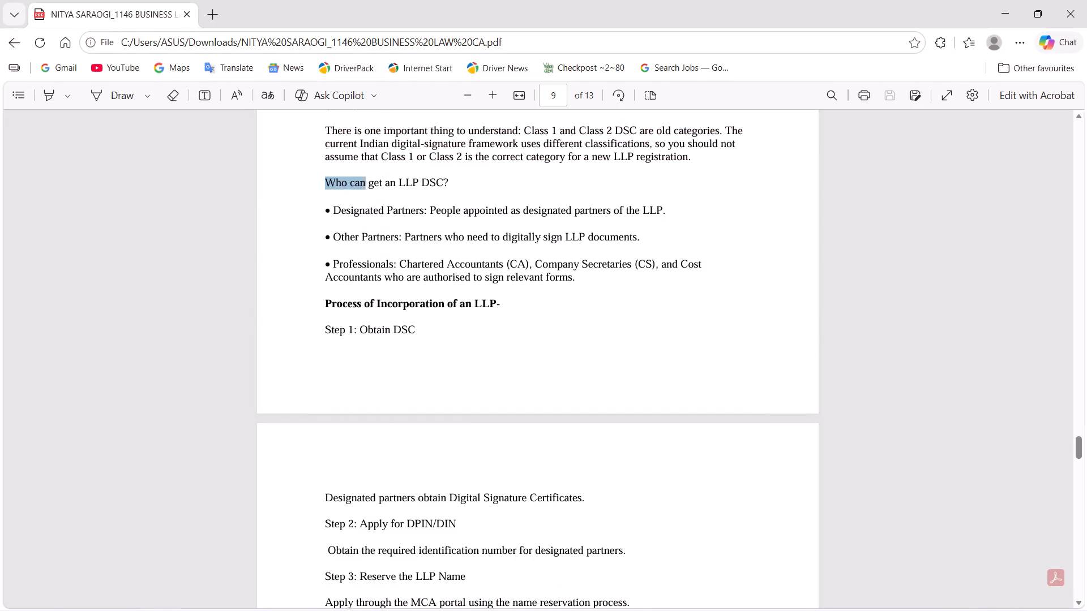
{"action": "left_click_drag", "start_coordinate": [362, 178], "coordinate": [464, 187]}
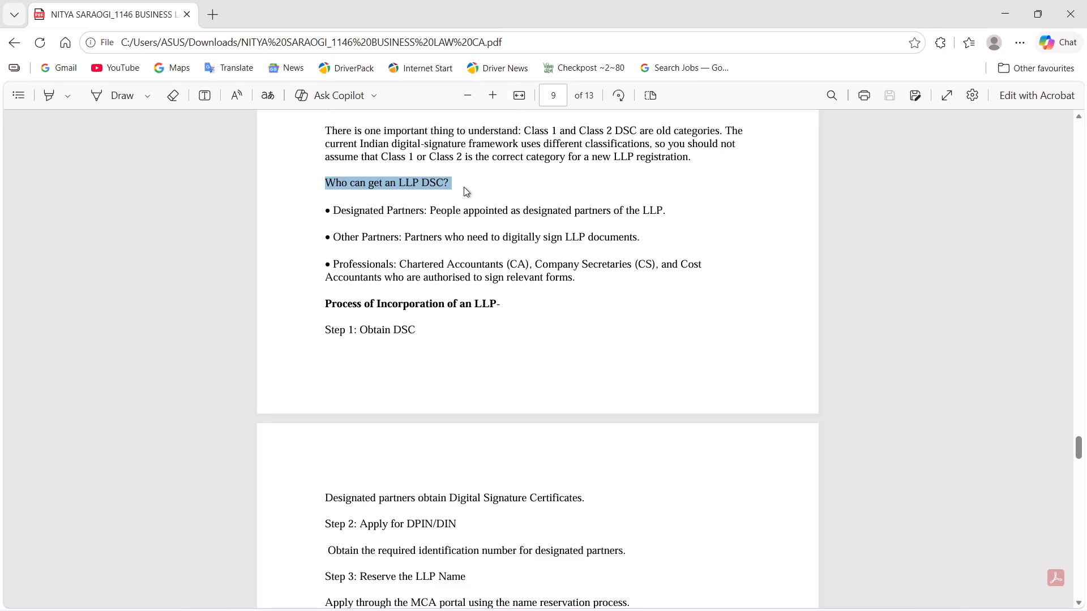
{"action": "key", "text": "ctrl+c"}
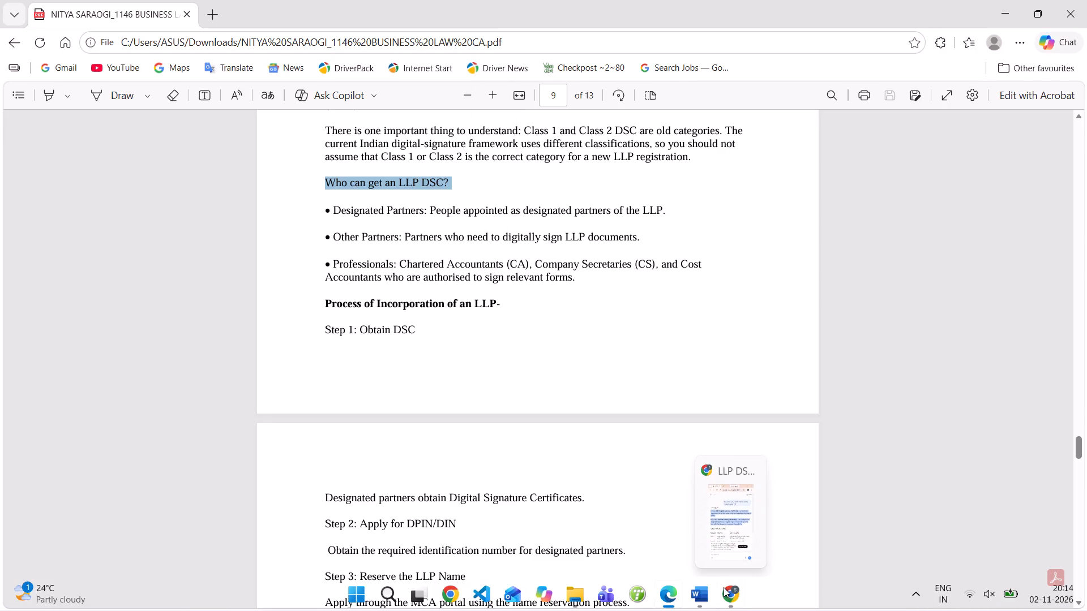
{"action": "left_click", "coordinate": [700, 593]}
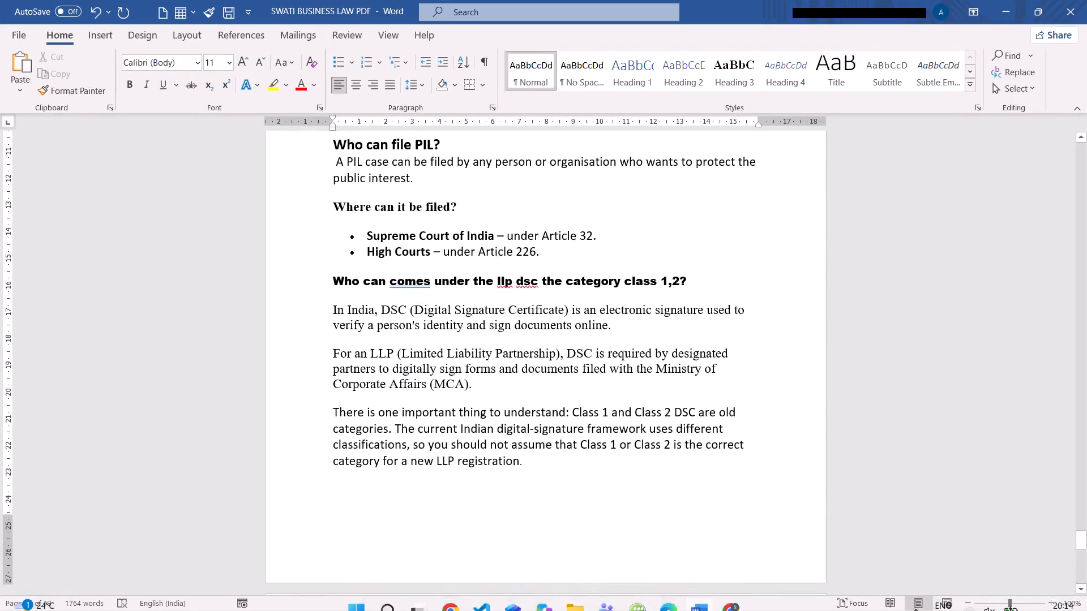
{"action": "key", "text": "ctrl+v"}
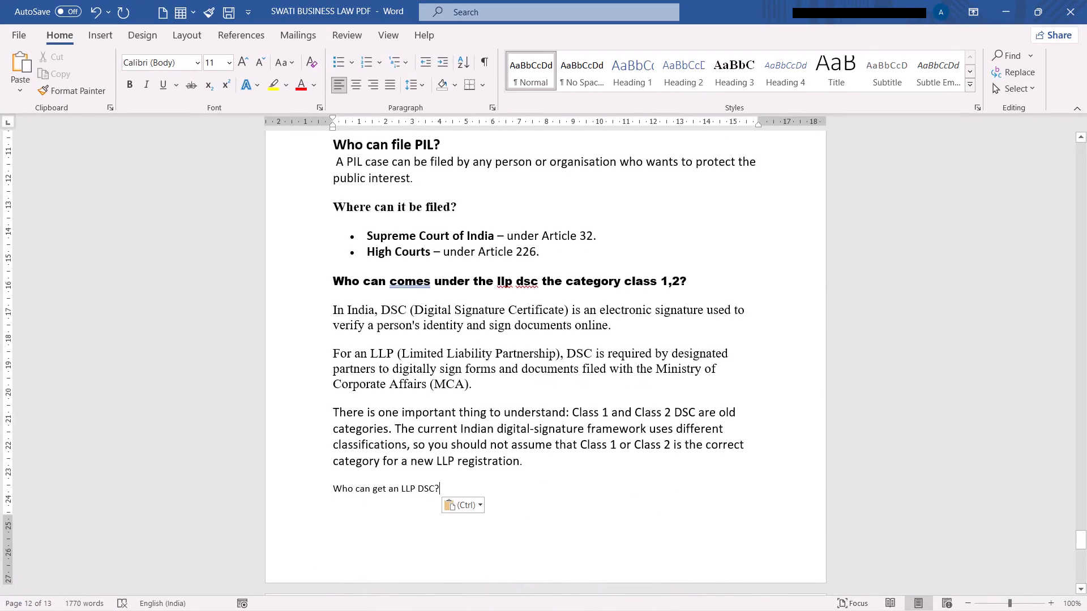
Format the "Who can get an LLP DSC?" line as a bold Arial heading, size 12, and start a new line below it.
{"action": "left_click_drag", "start_coordinate": [333, 490], "coordinate": [410, 495]}
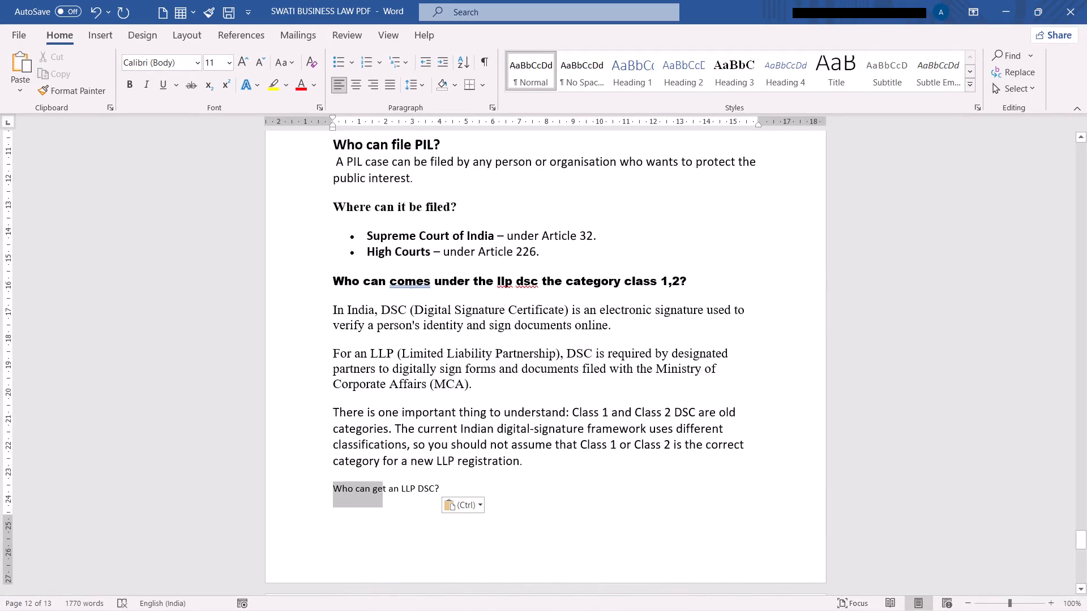
{"action": "left_click_drag", "start_coordinate": [410, 495], "coordinate": [458, 495]}
{"action": "left_click", "coordinate": [470, 468]}
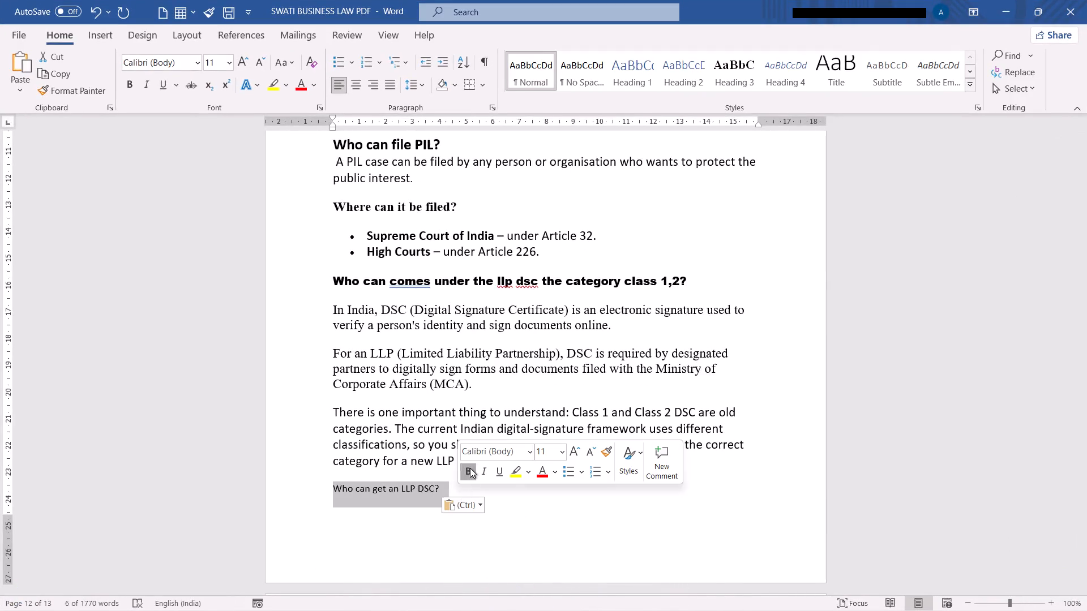
{"action": "left_click", "coordinate": [562, 456]}
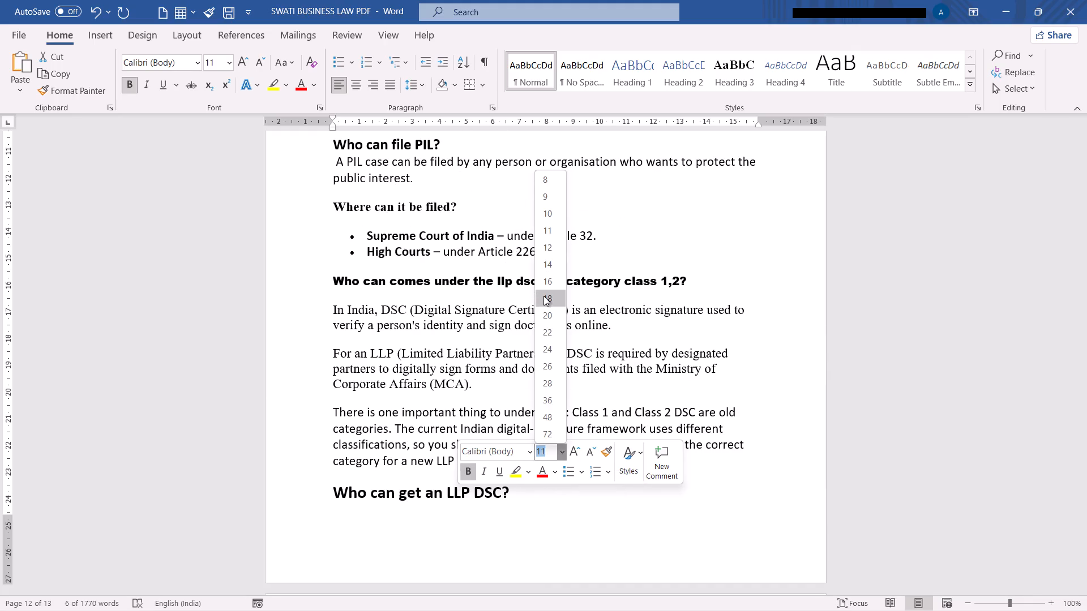
{"action": "left_click", "coordinate": [551, 274]}
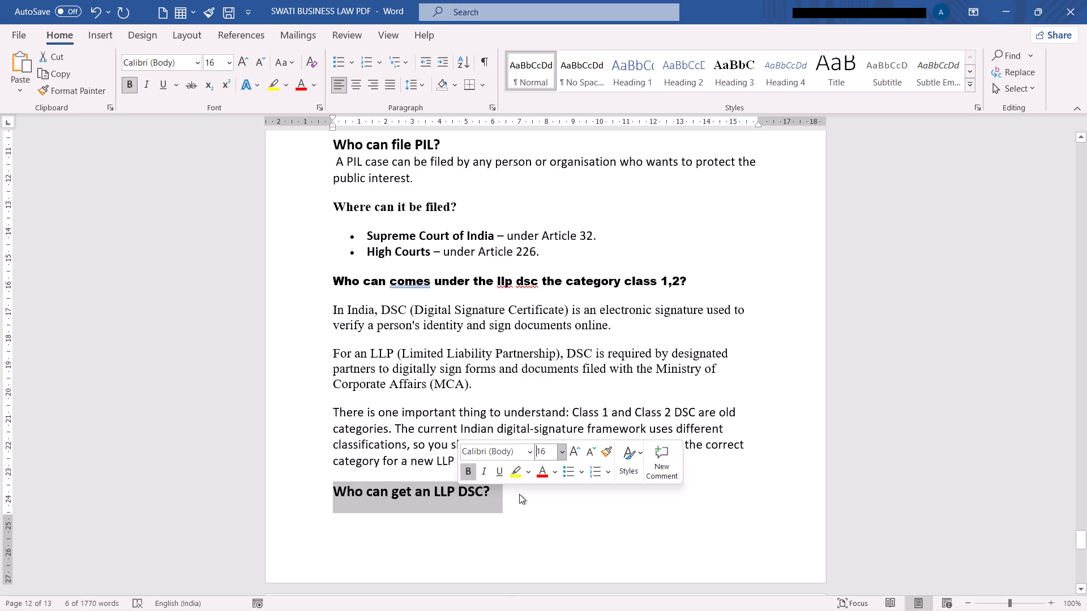
{"action": "left_click", "coordinate": [530, 453]}
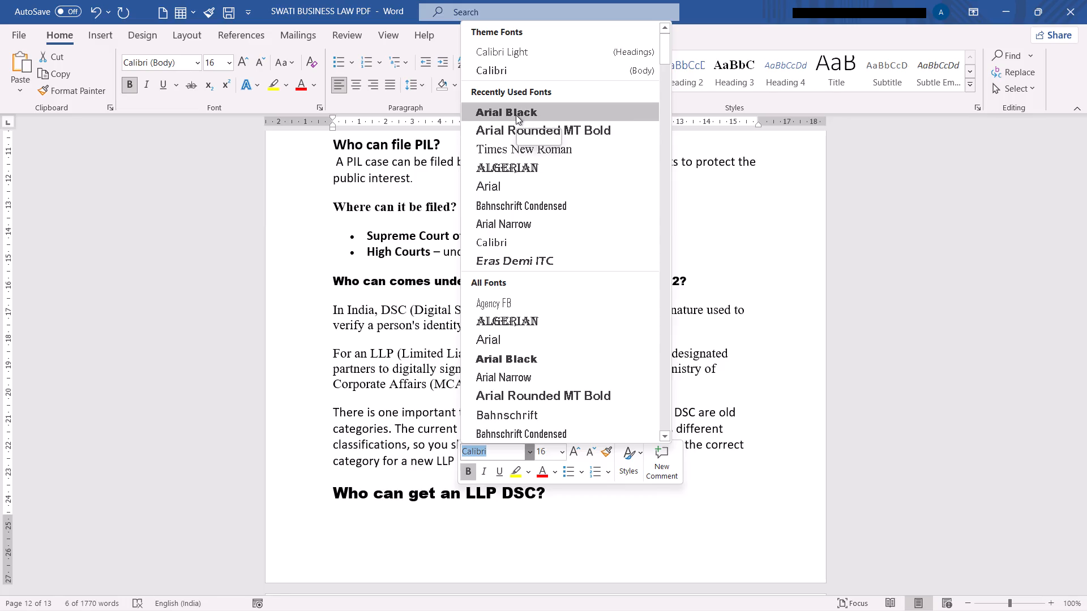
{"action": "left_click", "coordinate": [516, 183]}
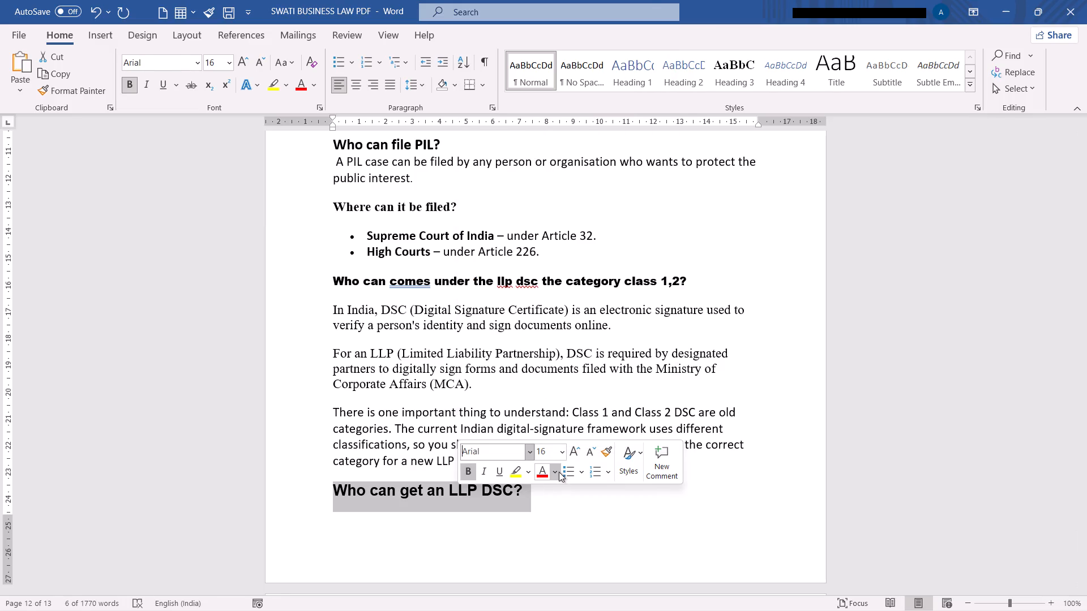
{"action": "left_click", "coordinate": [563, 457]}
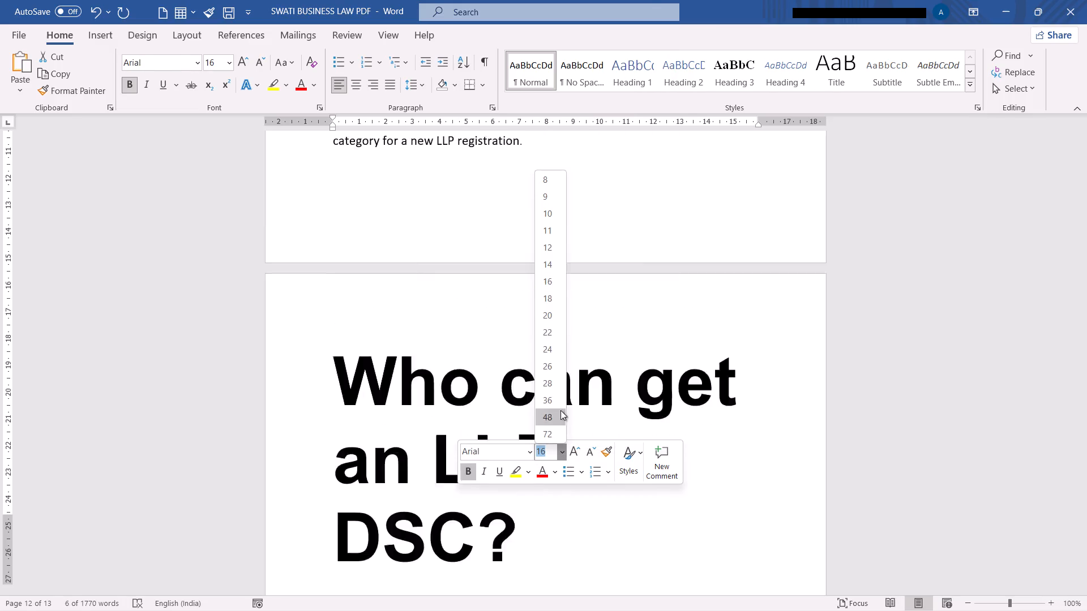
{"action": "left_click", "coordinate": [543, 268]}
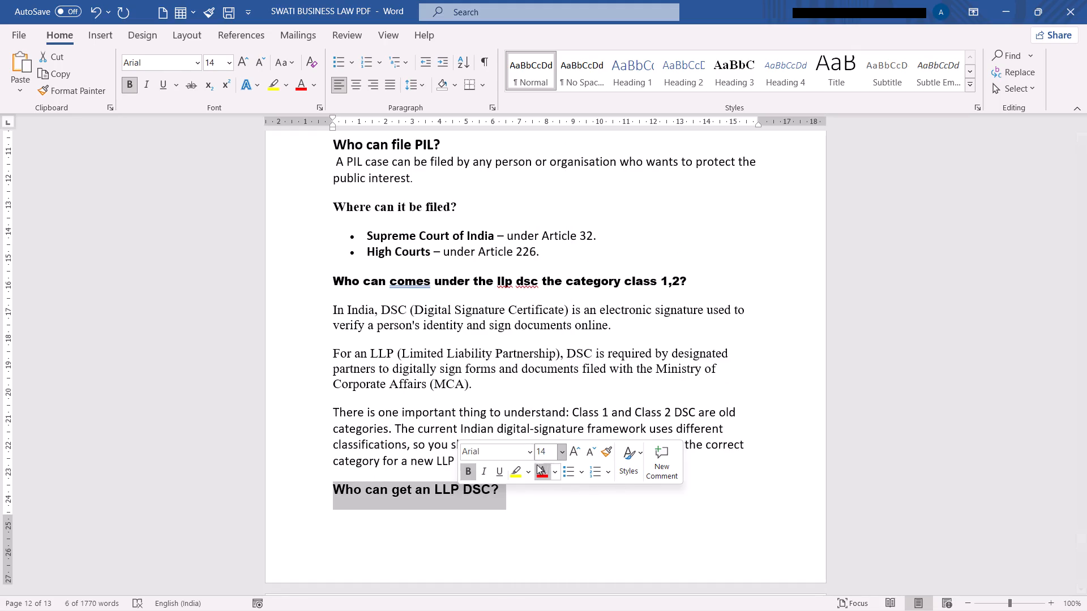
{"action": "left_click", "coordinate": [564, 452]}
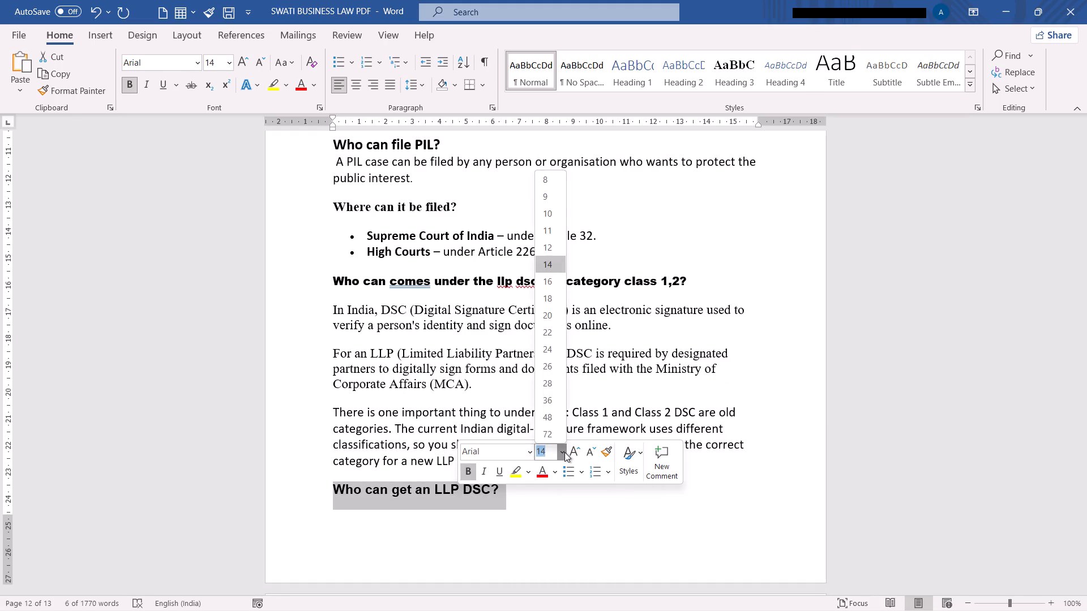
{"action": "left_click", "coordinate": [542, 244]}
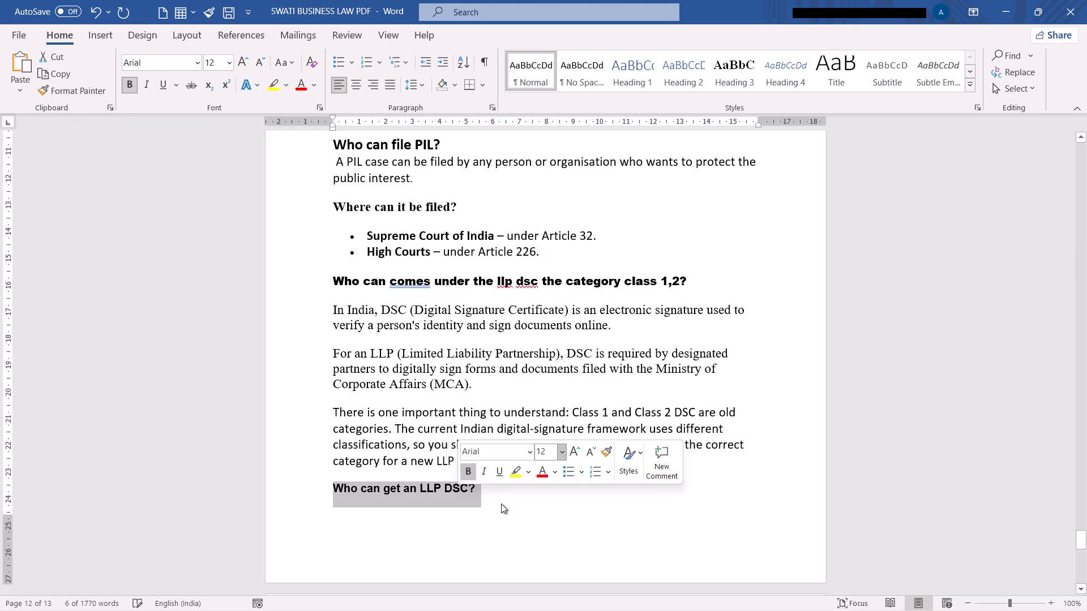
{"action": "left_click", "coordinate": [501, 504]}
{"action": "key", "text": "Return"}
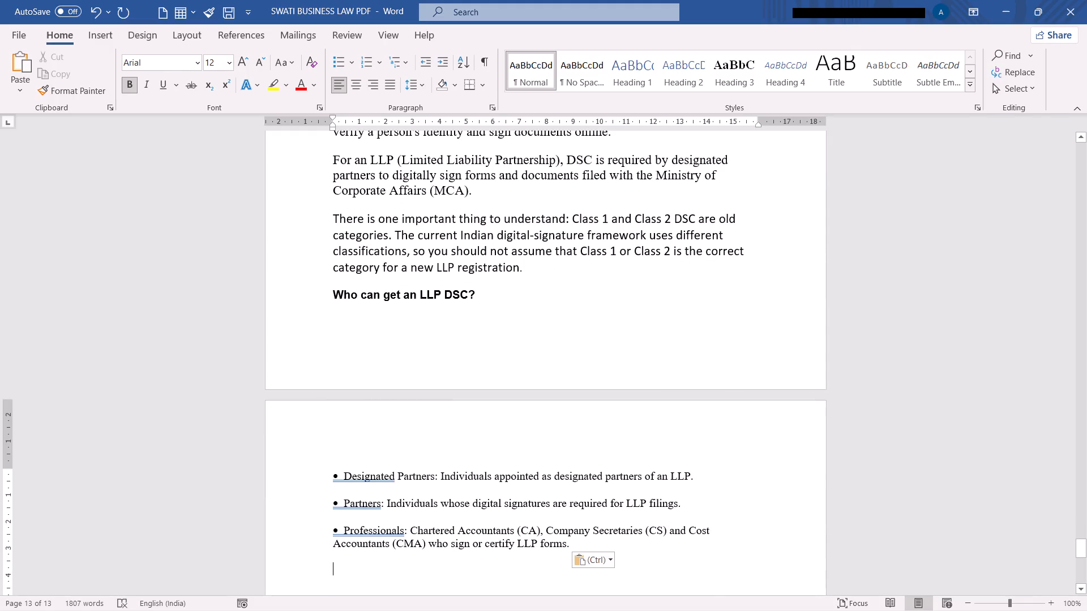
Set the pasted Designated Partners, Partners and Professionals list to font size 14.
{"action": "left_click_drag", "start_coordinate": [337, 476], "coordinate": [401, 532]}
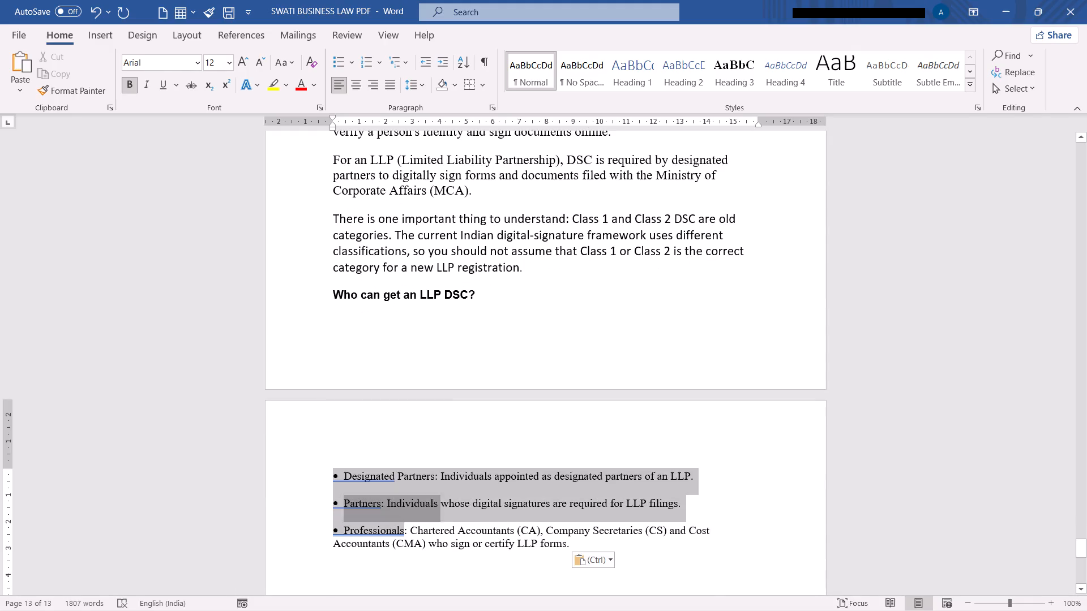
{"action": "left_click_drag", "start_coordinate": [401, 532], "coordinate": [583, 550]}
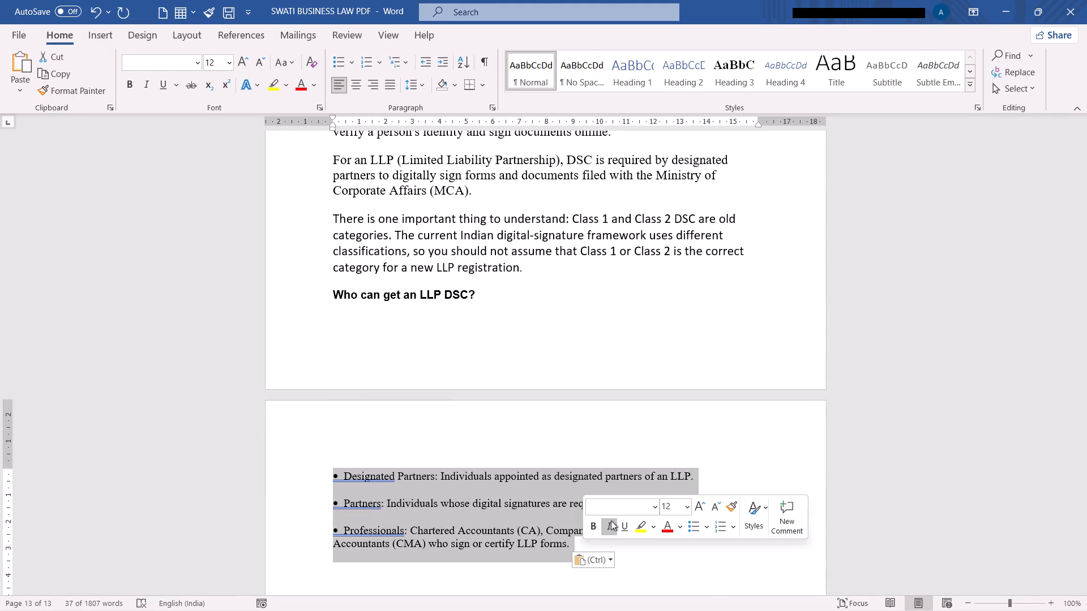
{"action": "left_click", "coordinate": [691, 508]}
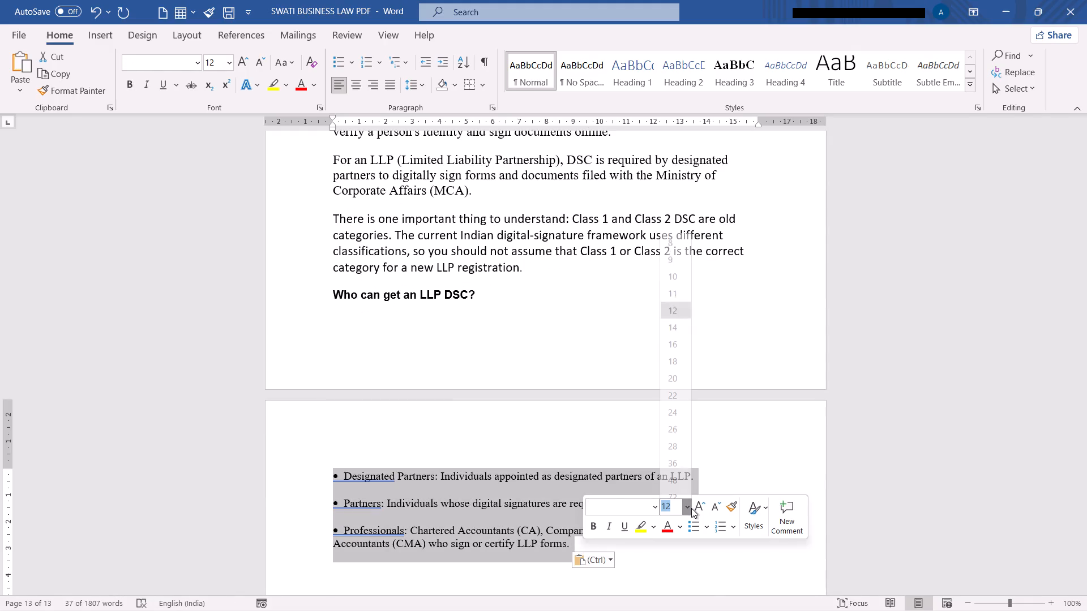
{"action": "left_click", "coordinate": [673, 325]}
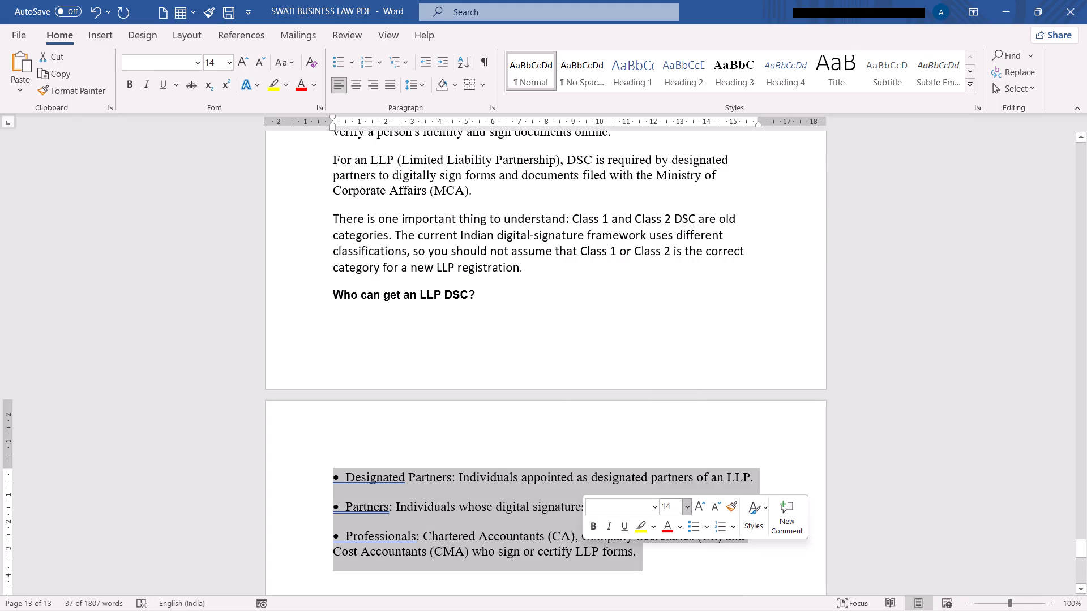
{"action": "left_click", "coordinate": [542, 405]}
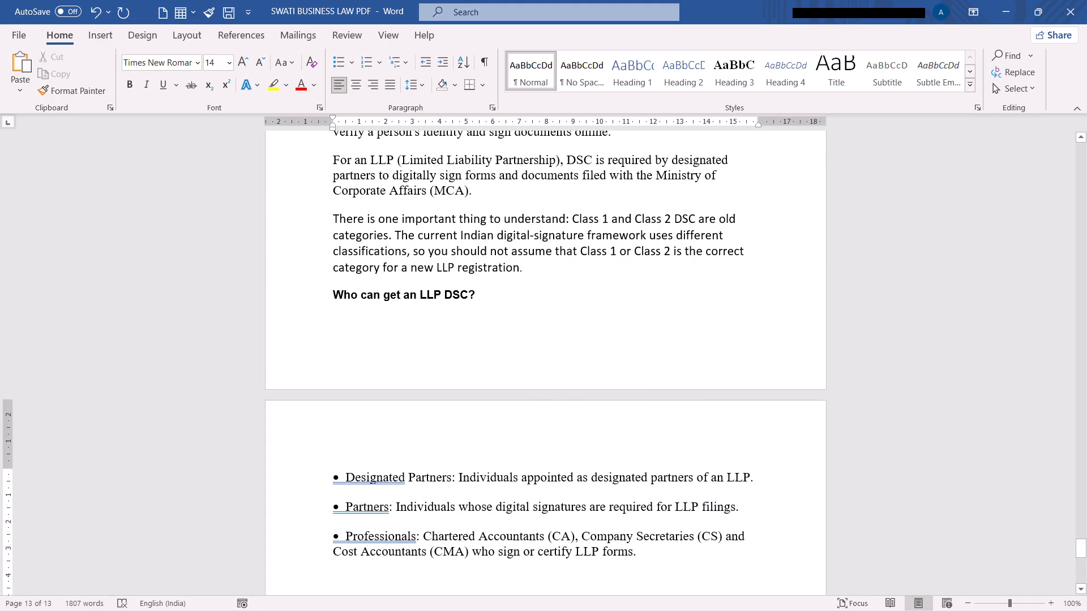
Make the list labels "Designated Partners:", "Partners:" and "Professionals:" bold.
{"action": "left_click_drag", "start_coordinate": [345, 479], "coordinate": [447, 483]}
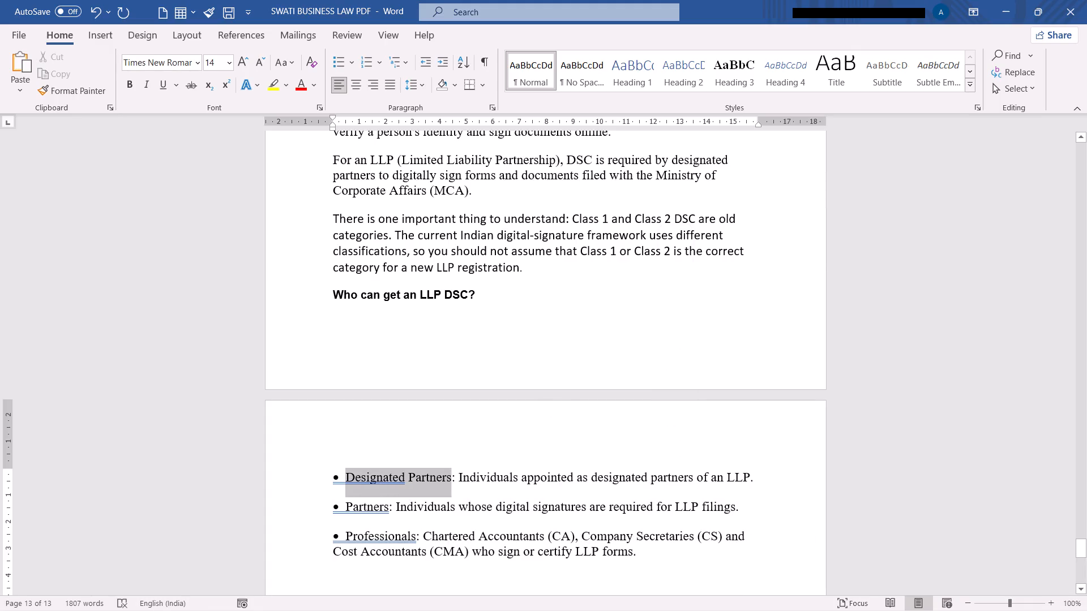
{"action": "left_click_drag", "start_coordinate": [447, 483], "coordinate": [453, 483]}
{"action": "left_click", "coordinate": [464, 461]}
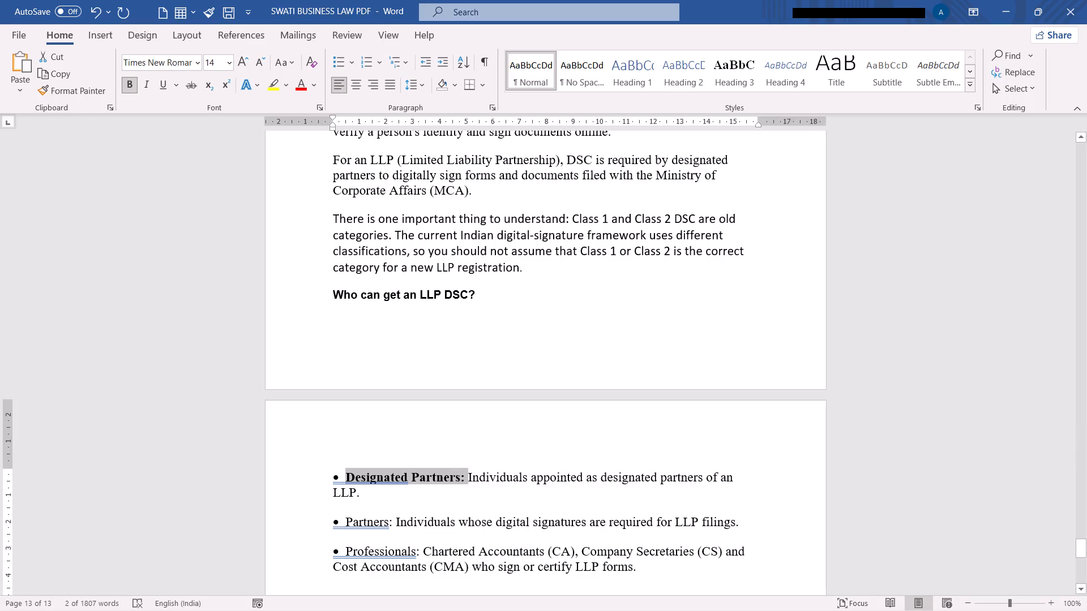
{"action": "left_click_drag", "start_coordinate": [349, 520], "coordinate": [393, 523]}
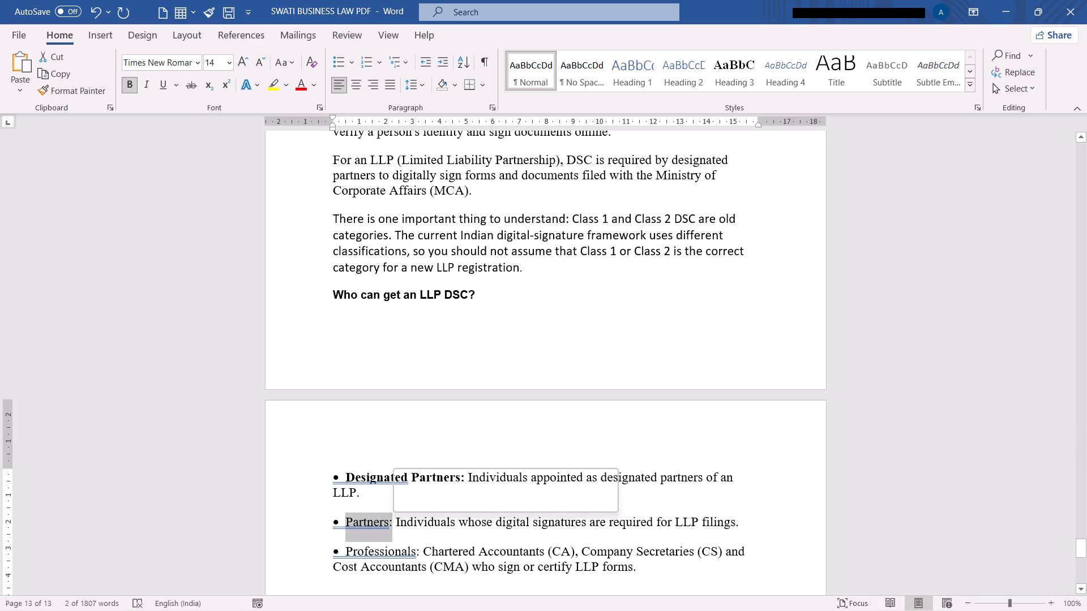
{"action": "left_click", "coordinate": [406, 503]}
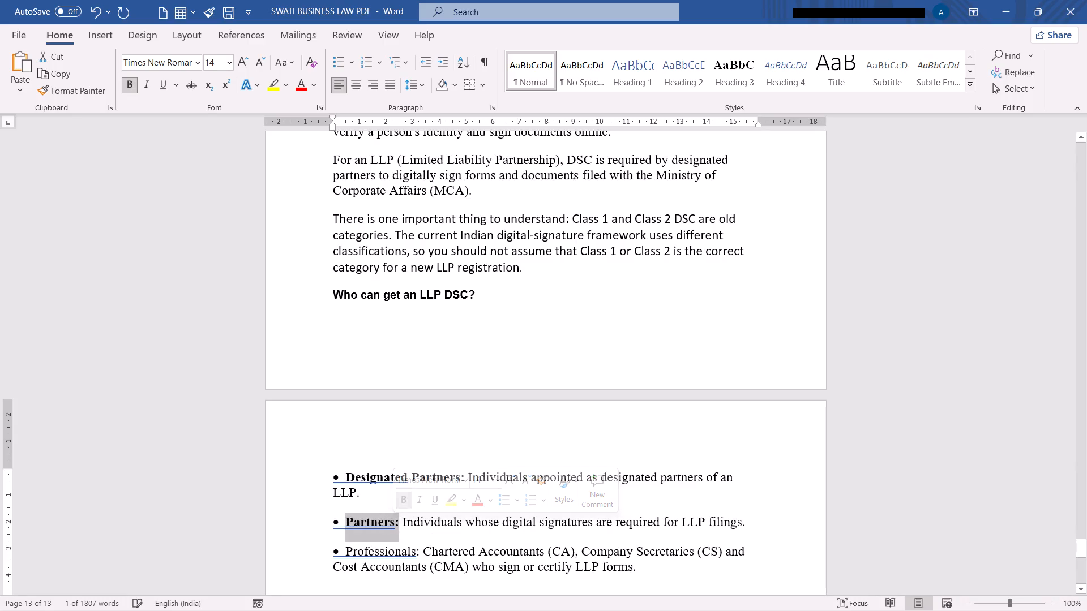
{"action": "left_click_drag", "start_coordinate": [349, 550], "coordinate": [413, 553]}
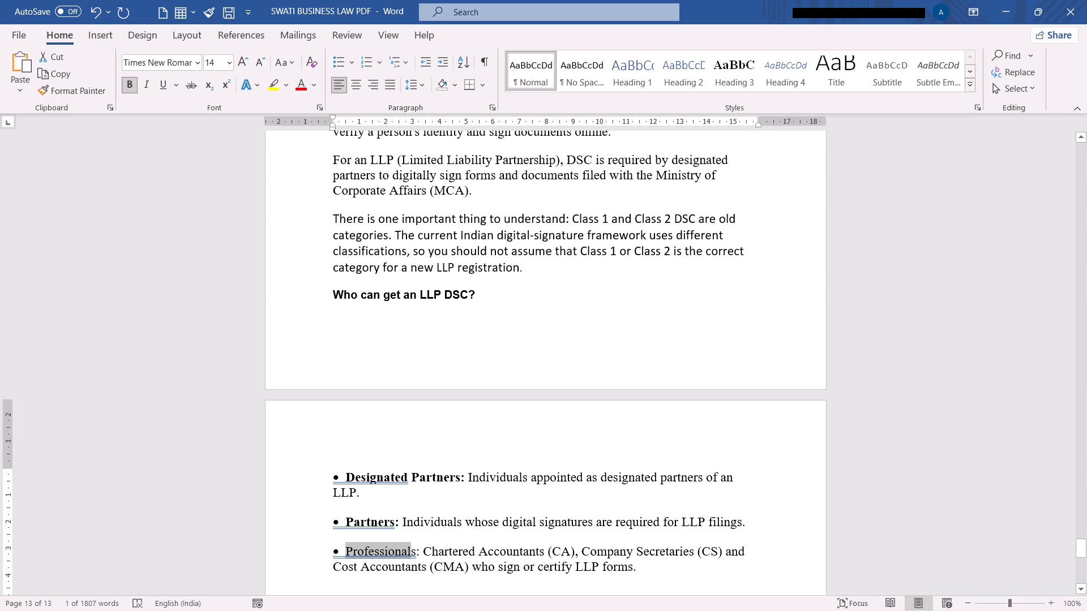
{"action": "left_click_drag", "start_coordinate": [413, 553], "coordinate": [418, 554]}
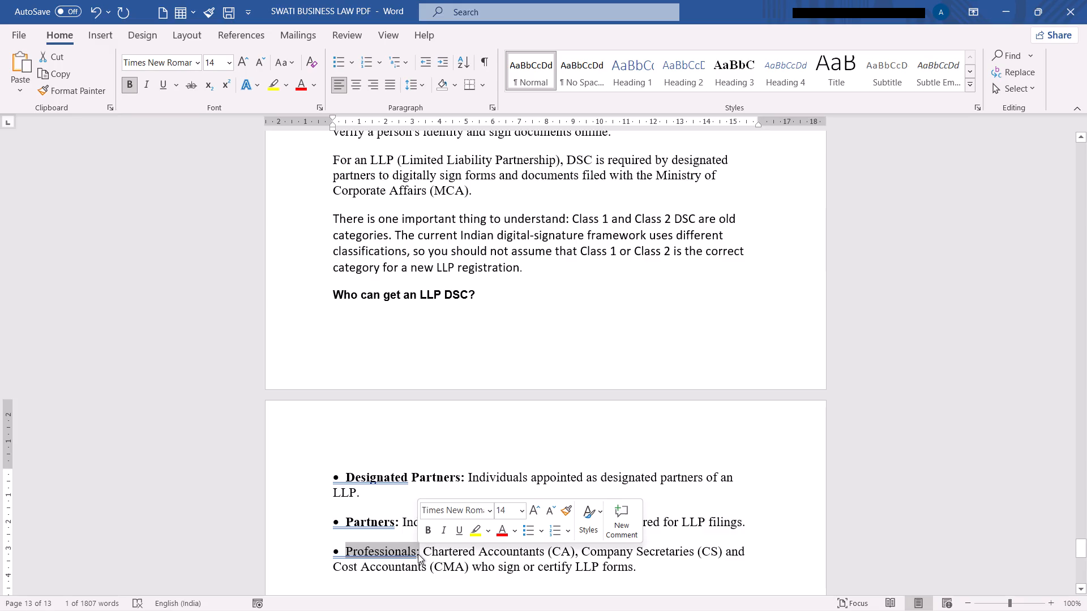
{"action": "left_click", "coordinate": [425, 533]}
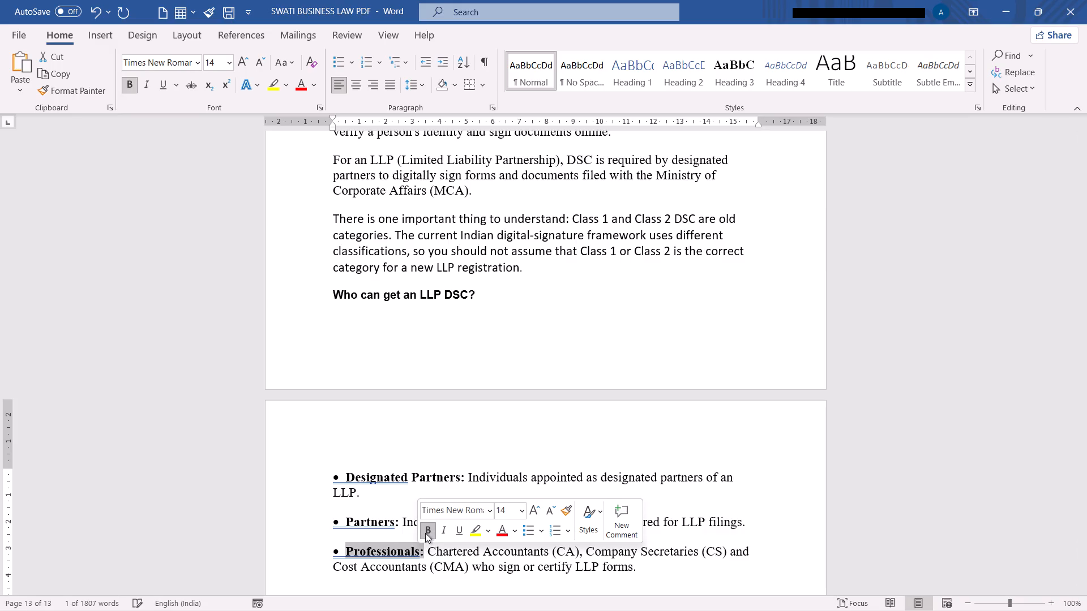
{"action": "left_click", "coordinate": [854, 510]}
Copy the heading "Process of Incorporation of an LLP-" from the PDF in Edge and paste it on a new line below the list in Word.
{"action": "key", "text": "Down"}
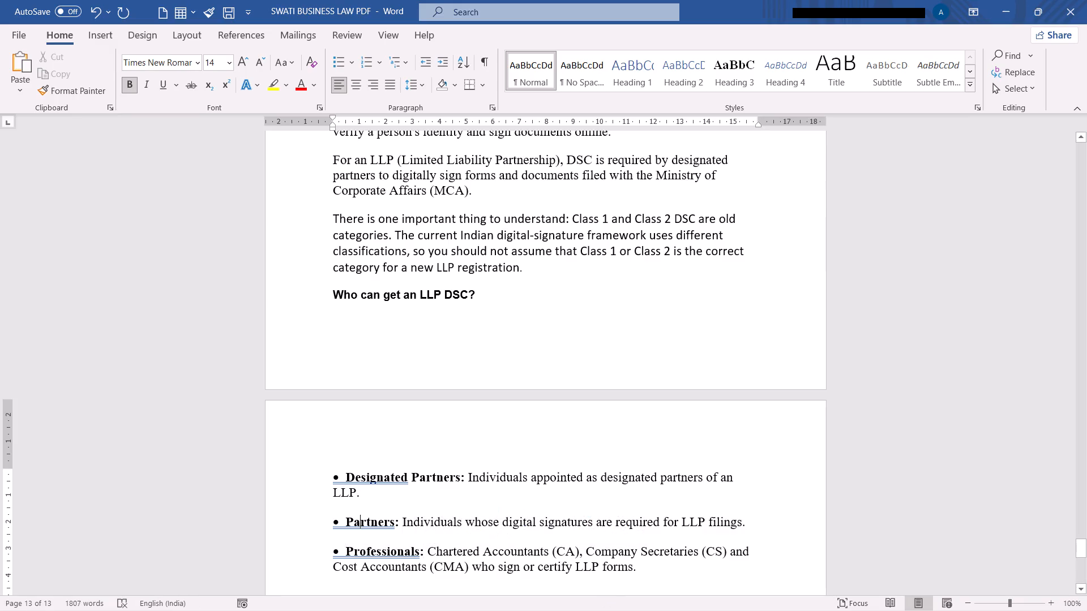
{"action": "key", "text": "Down"}
{"action": "key", "text": "Down"}
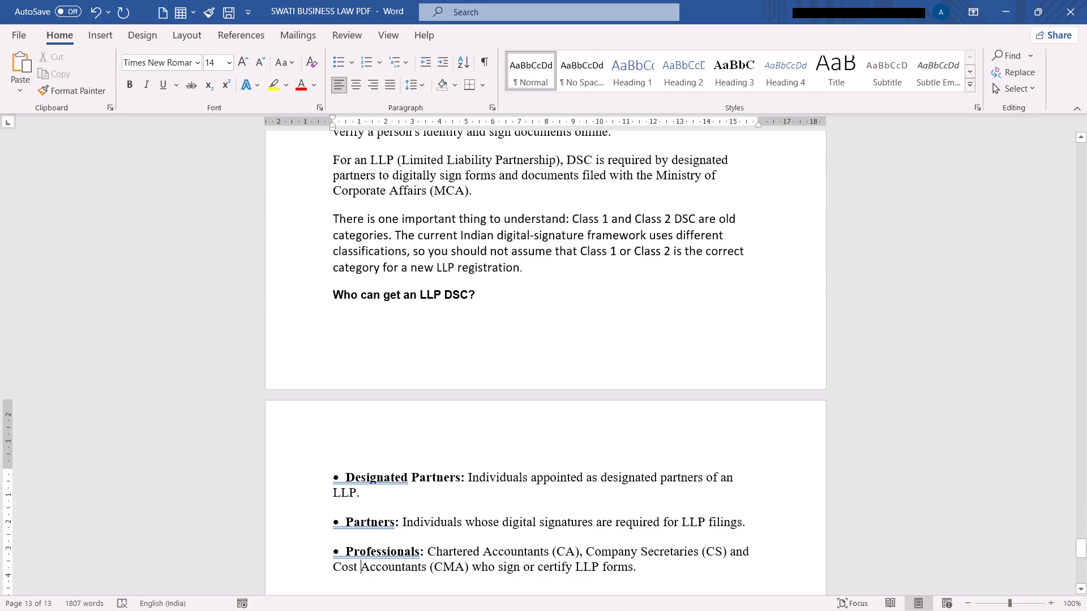
{"action": "left_click", "coordinate": [636, 570]}
{"action": "key", "text": "Return"}
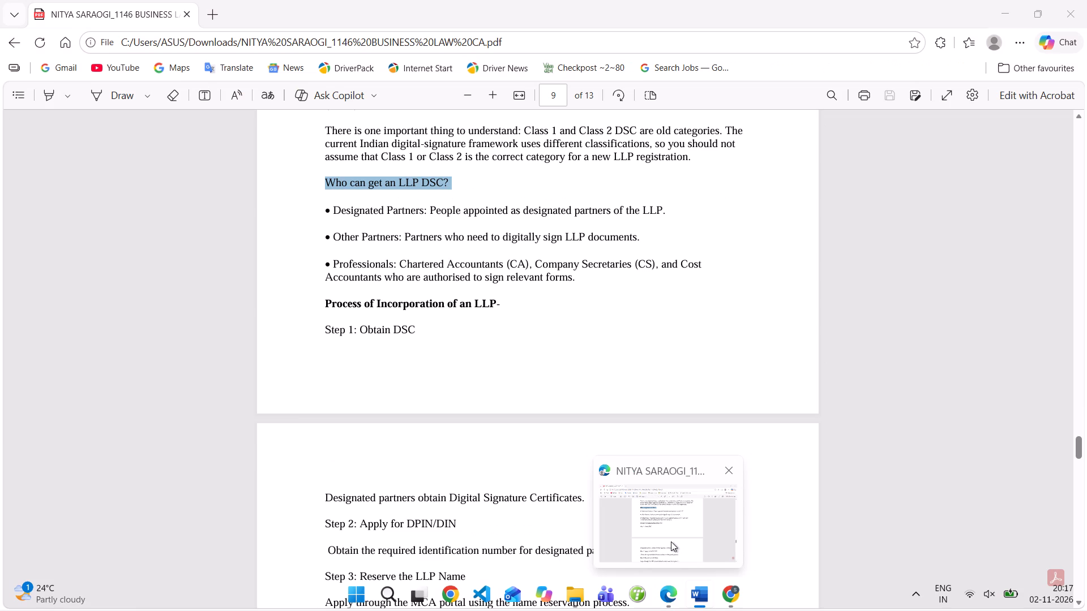
{"action": "left_click", "coordinate": [671, 541]}
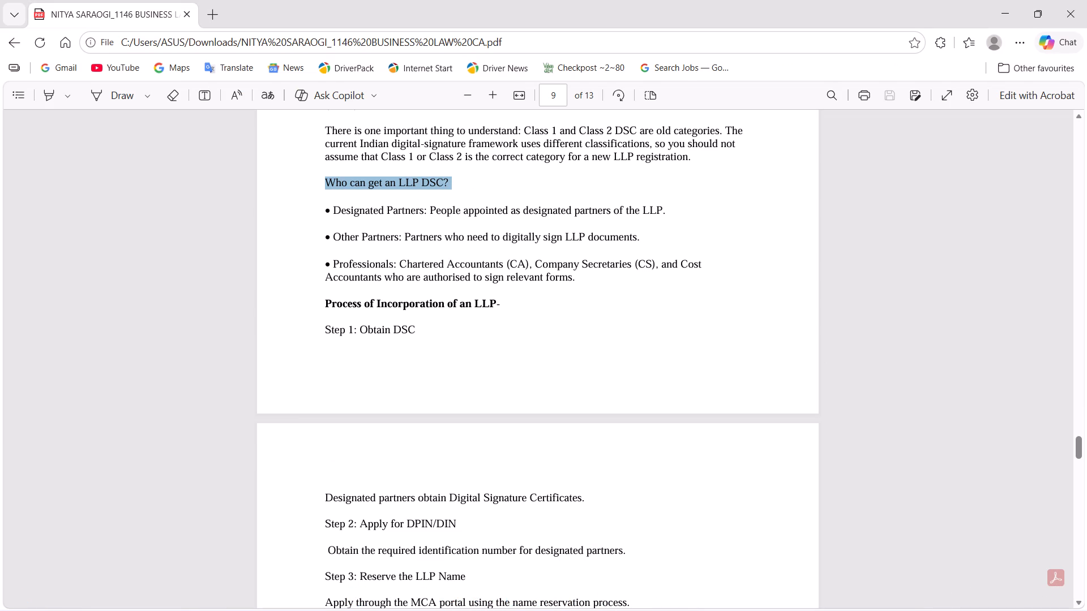
{"action": "left_click_drag", "start_coordinate": [326, 303], "coordinate": [512, 311]}
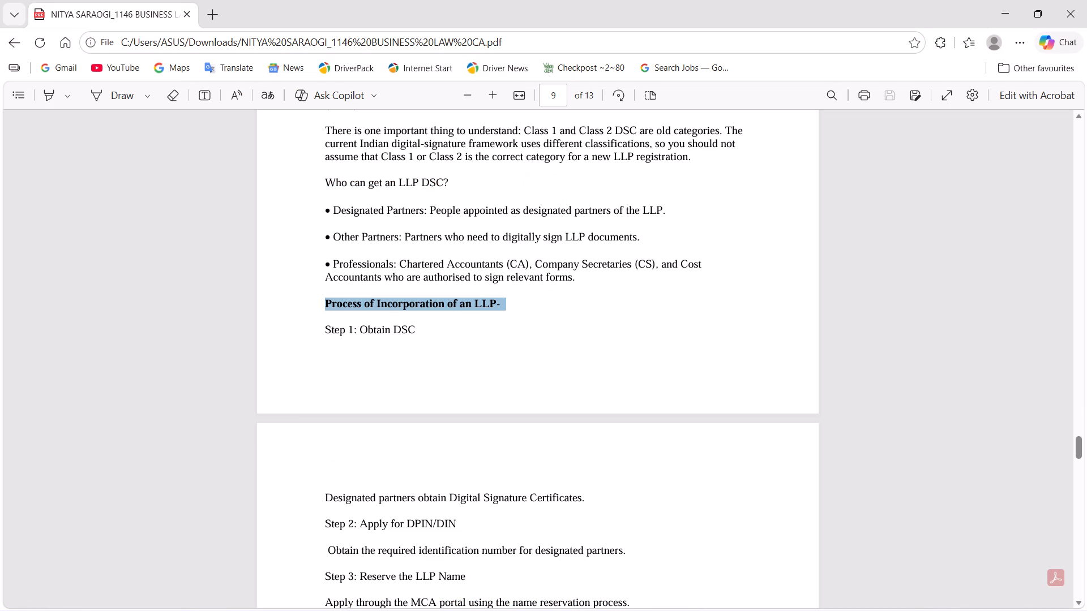
{"action": "key", "text": "ctrl+c"}
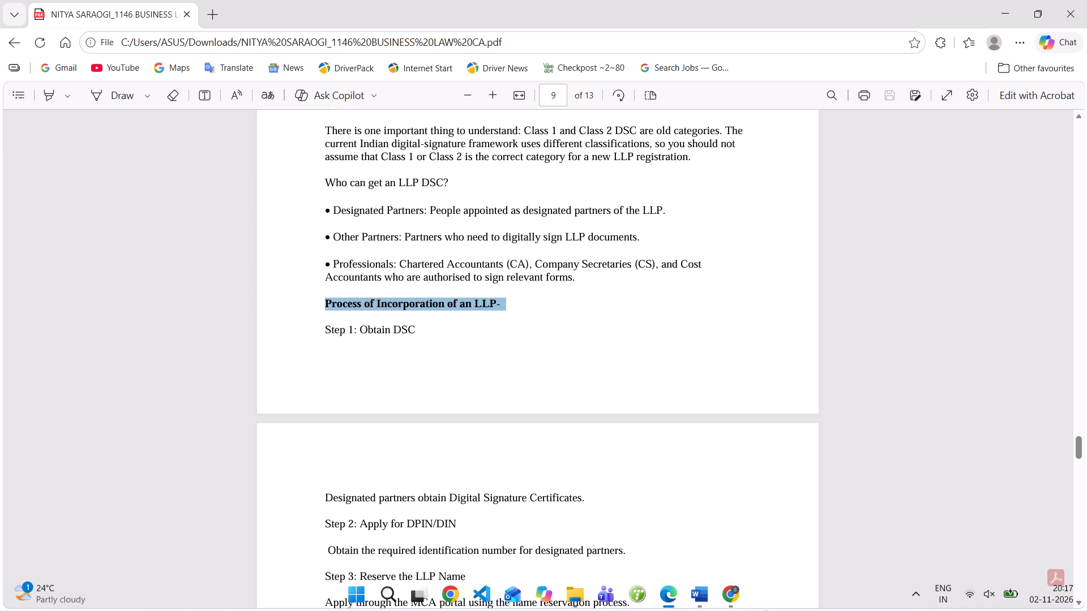
{"action": "left_click", "coordinate": [696, 595]}
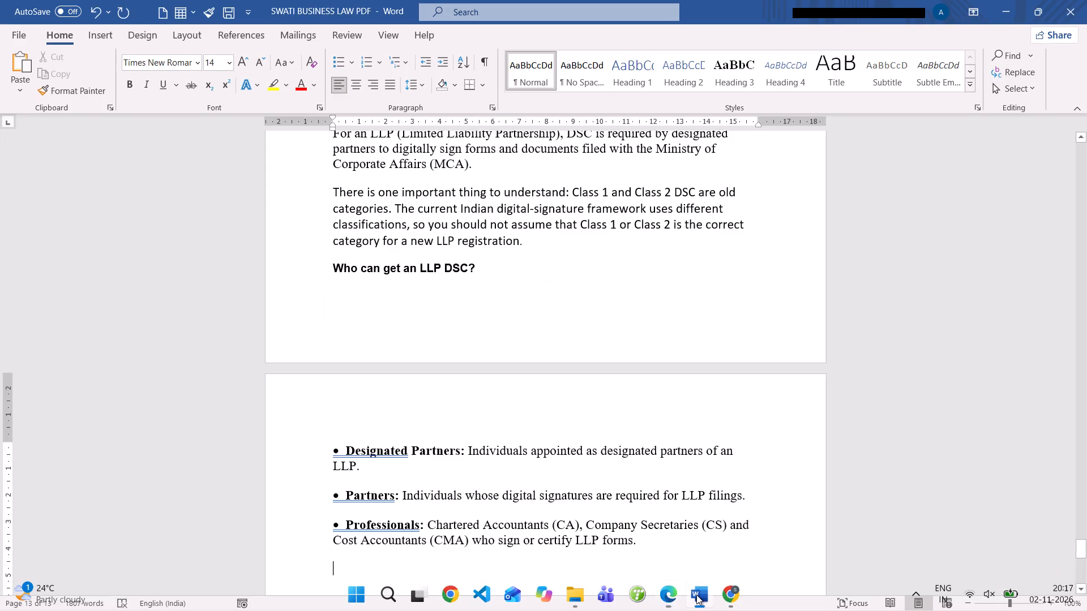
{"action": "key", "text": "ctrl+c"}
{"action": "key", "text": "ctrl+v"}
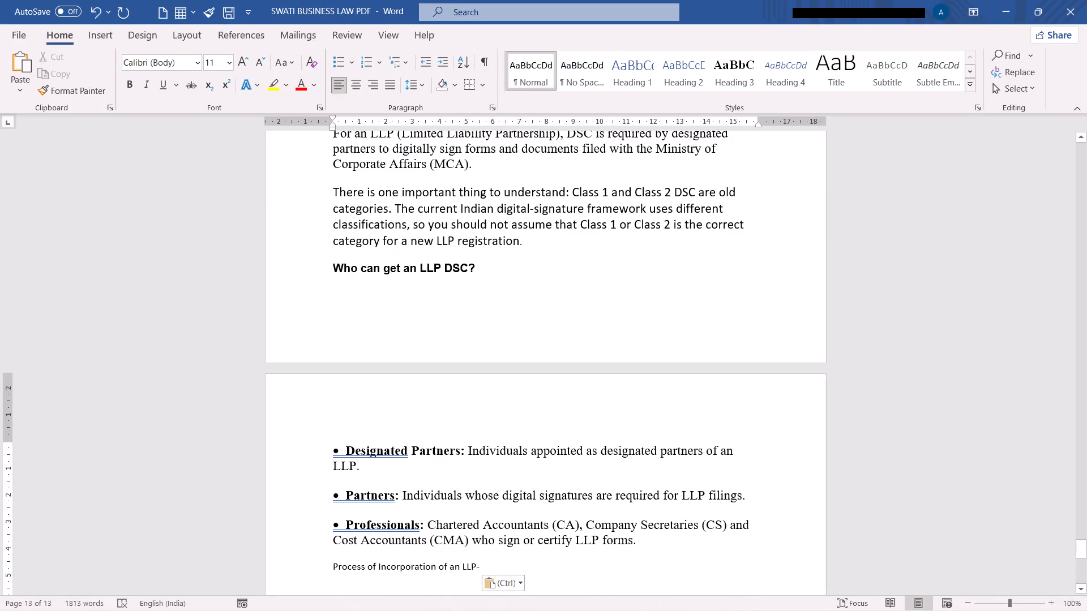
Format the "Process of Incorporation of an LLP-" line as a bold Arial Black heading, size 12.
{"action": "left_click_drag", "start_coordinate": [331, 565], "coordinate": [491, 562]}
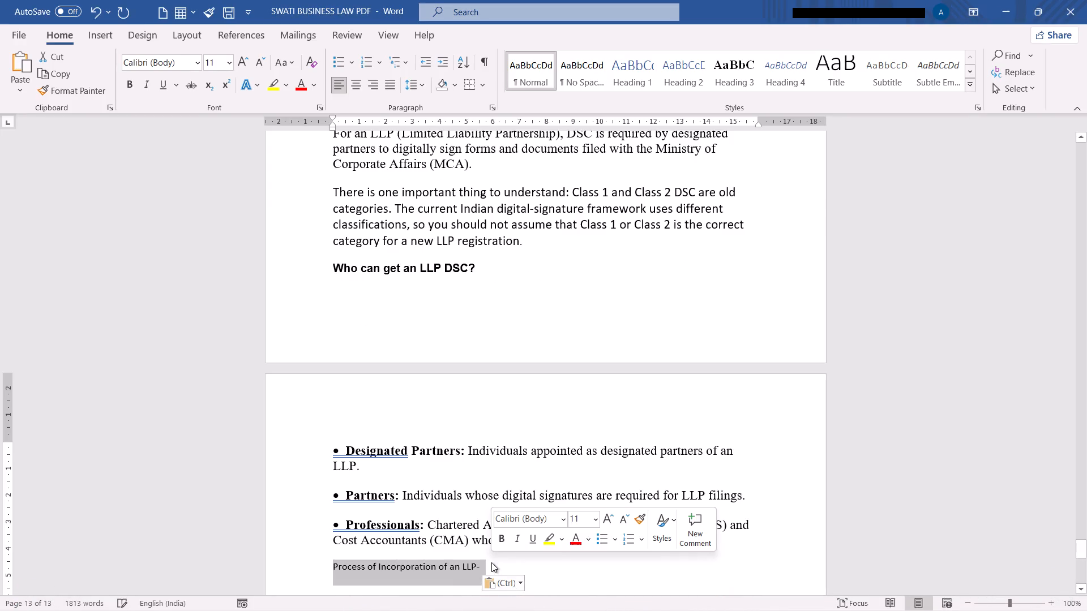
{"action": "left_click", "coordinate": [501, 541]}
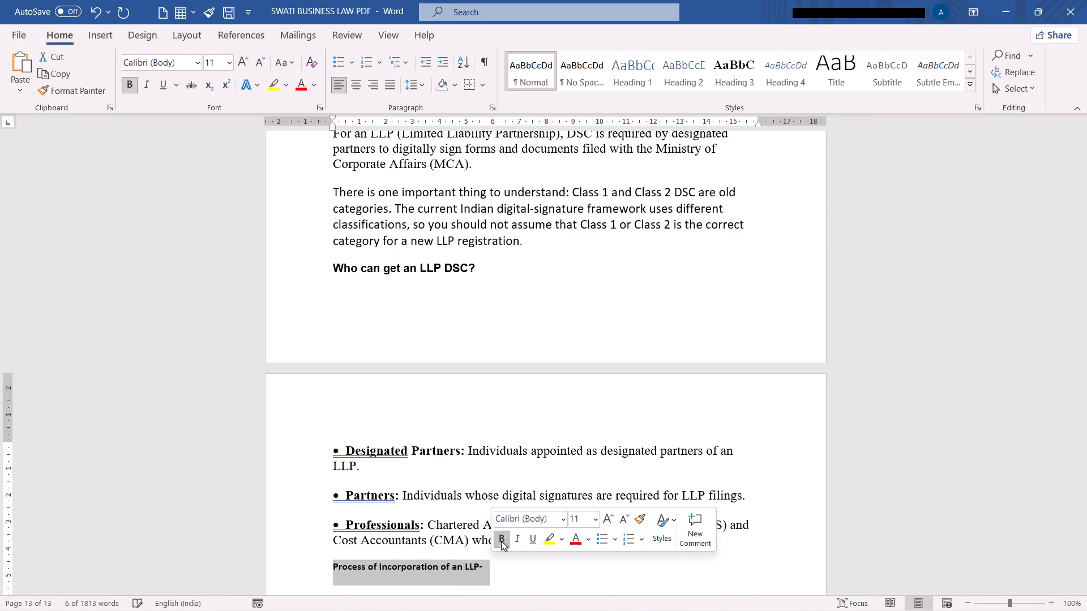
{"action": "left_click", "coordinate": [563, 518]}
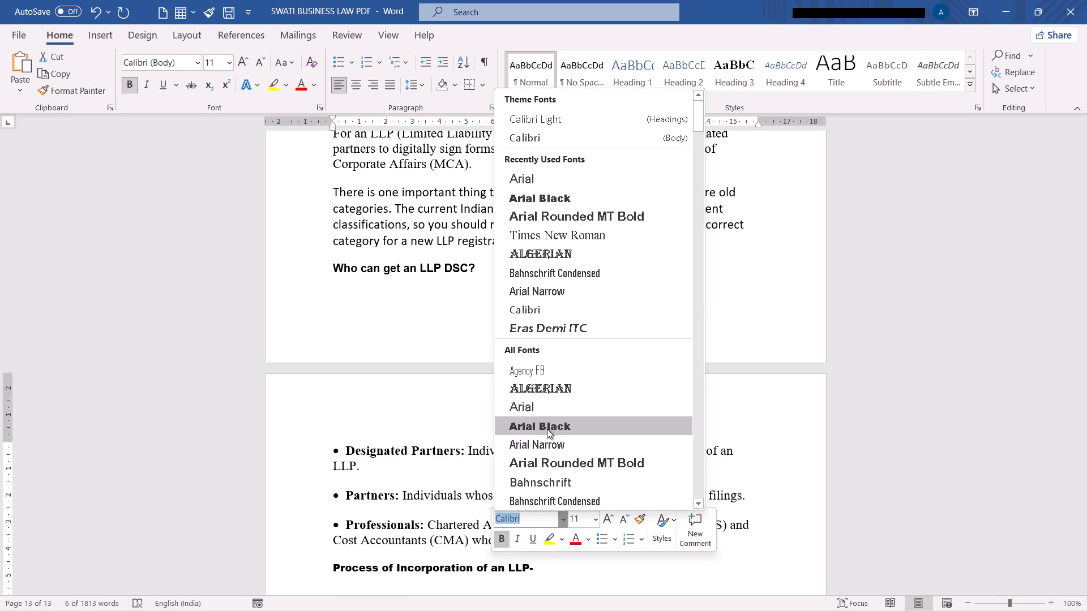
{"action": "left_click", "coordinate": [547, 429]}
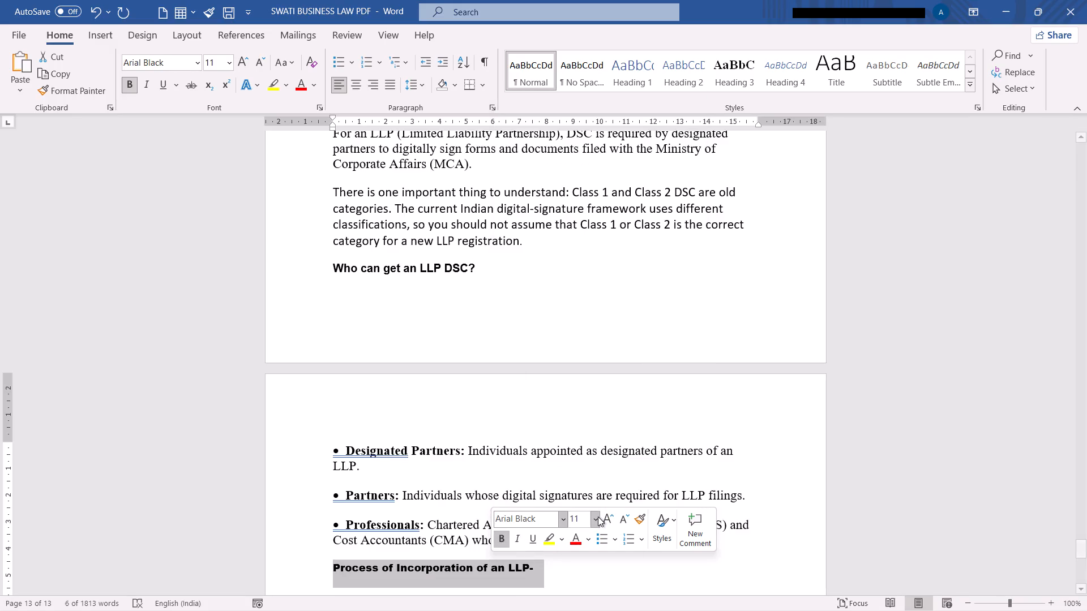
{"action": "left_click", "coordinate": [598, 518]}
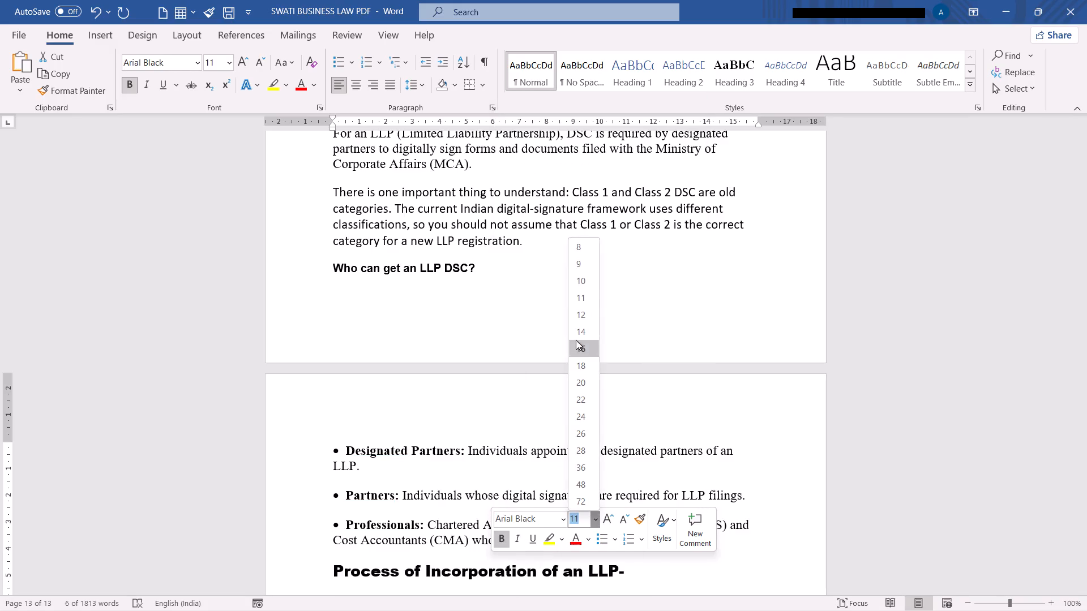
{"action": "left_click", "coordinate": [577, 319]}
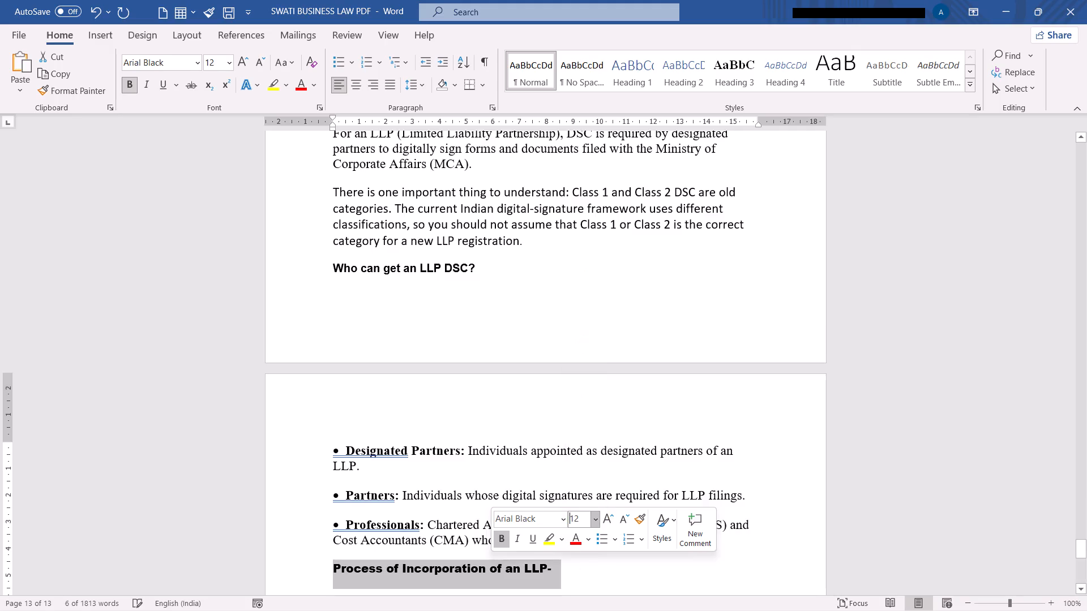
{"action": "left_click", "coordinate": [930, 398]}
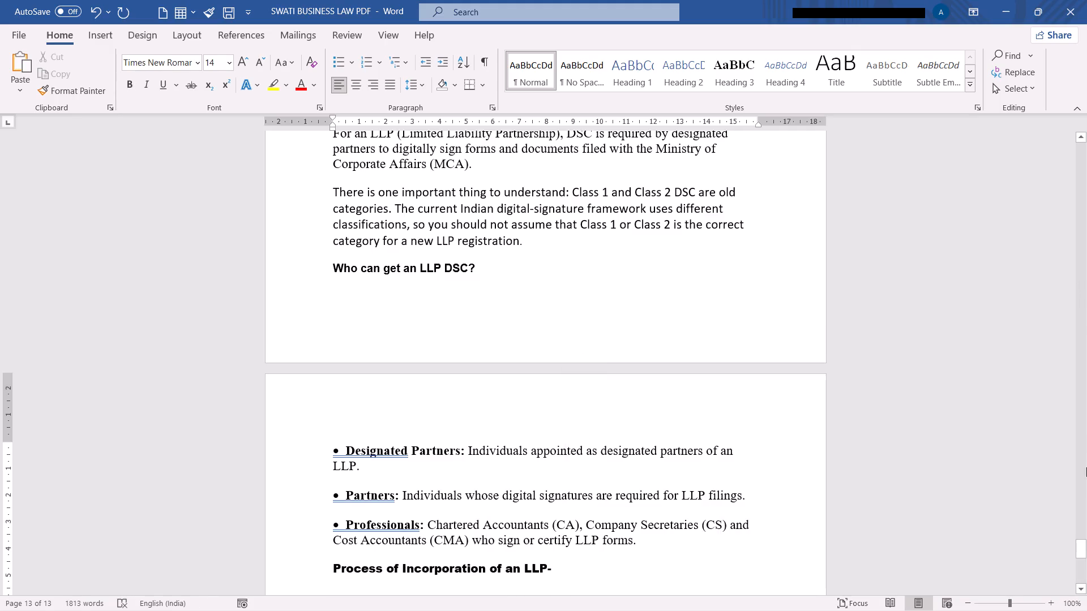
{"action": "left_click_drag", "start_coordinate": [1084, 545], "coordinate": [1076, 565]}
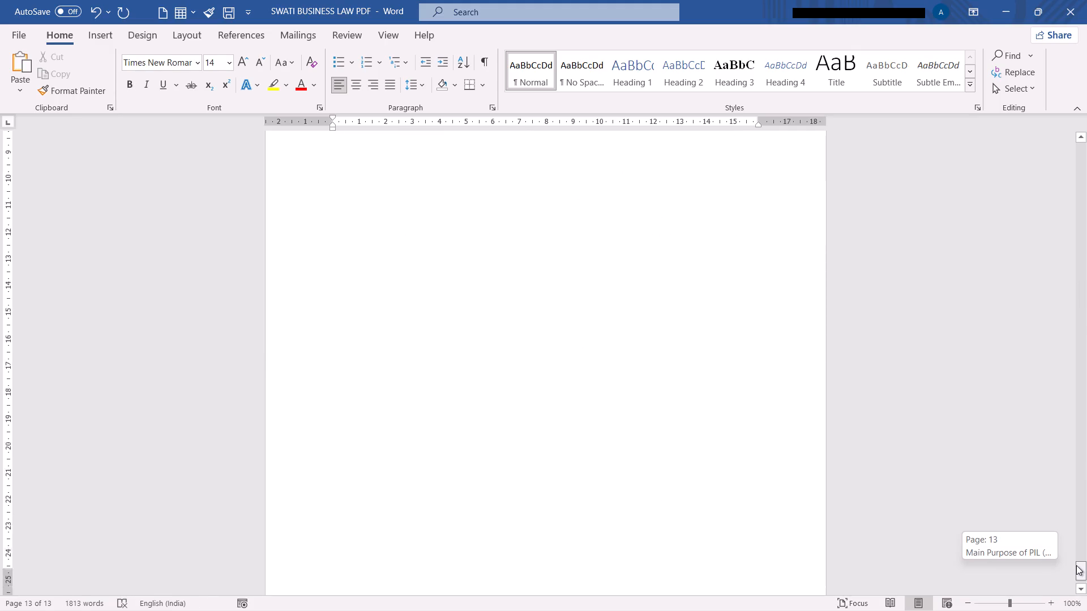
{"action": "left_click_drag", "start_coordinate": [1076, 565], "coordinate": [1076, 563]}
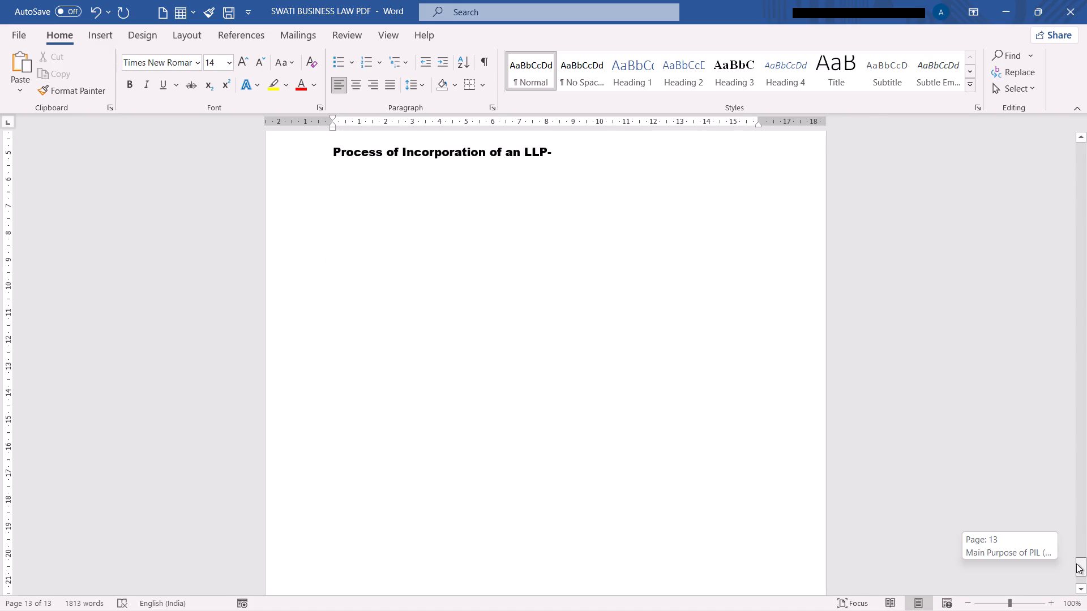
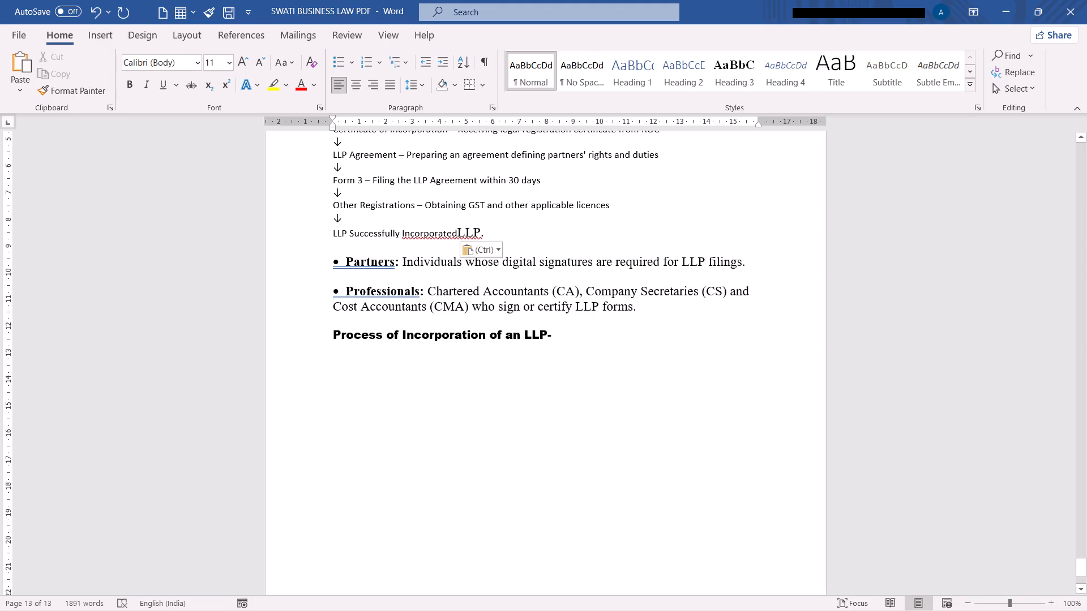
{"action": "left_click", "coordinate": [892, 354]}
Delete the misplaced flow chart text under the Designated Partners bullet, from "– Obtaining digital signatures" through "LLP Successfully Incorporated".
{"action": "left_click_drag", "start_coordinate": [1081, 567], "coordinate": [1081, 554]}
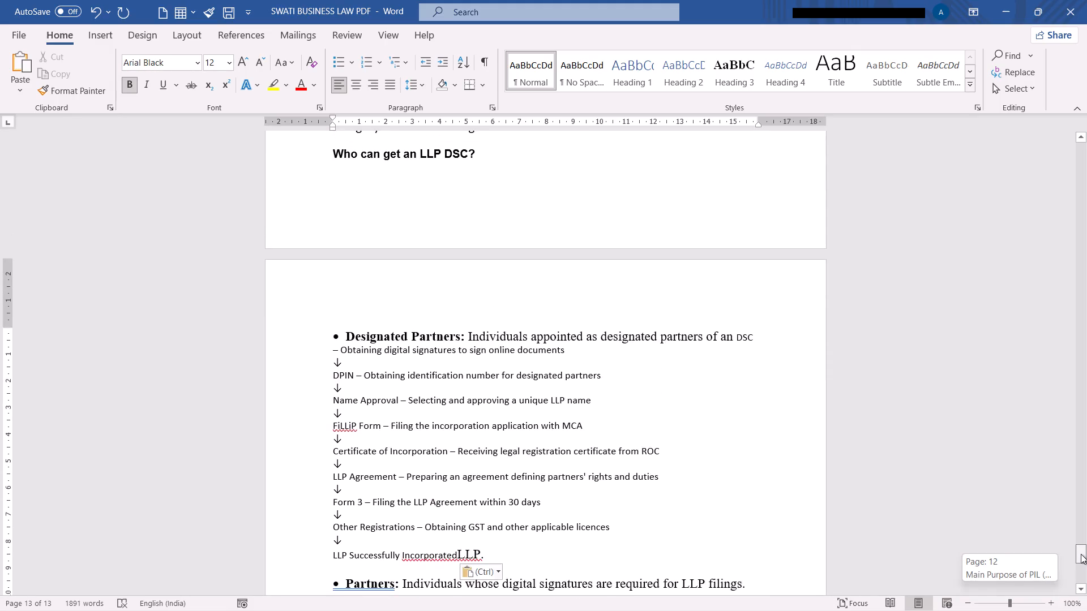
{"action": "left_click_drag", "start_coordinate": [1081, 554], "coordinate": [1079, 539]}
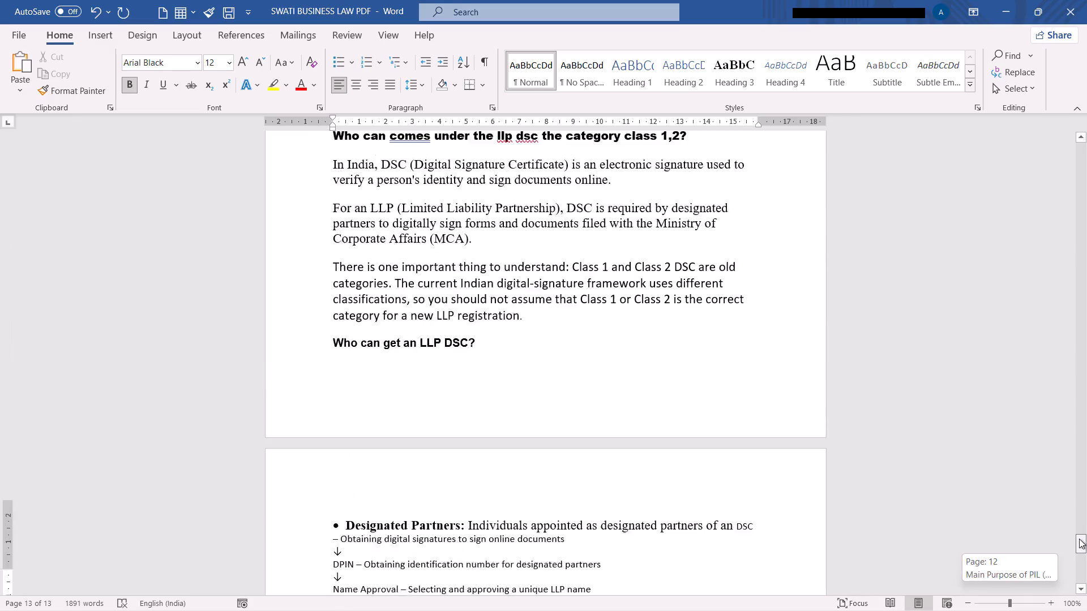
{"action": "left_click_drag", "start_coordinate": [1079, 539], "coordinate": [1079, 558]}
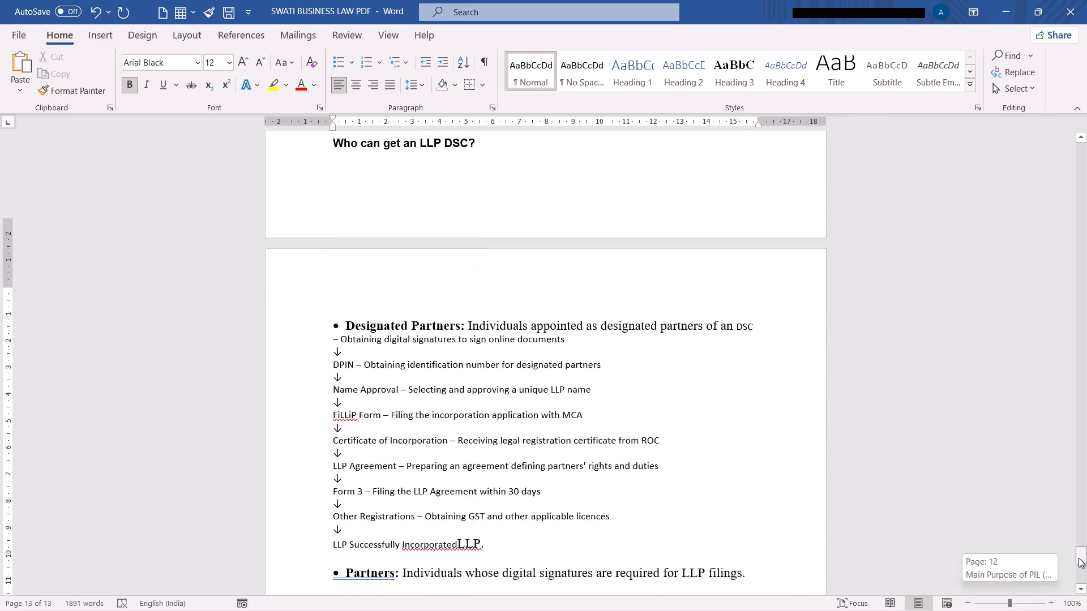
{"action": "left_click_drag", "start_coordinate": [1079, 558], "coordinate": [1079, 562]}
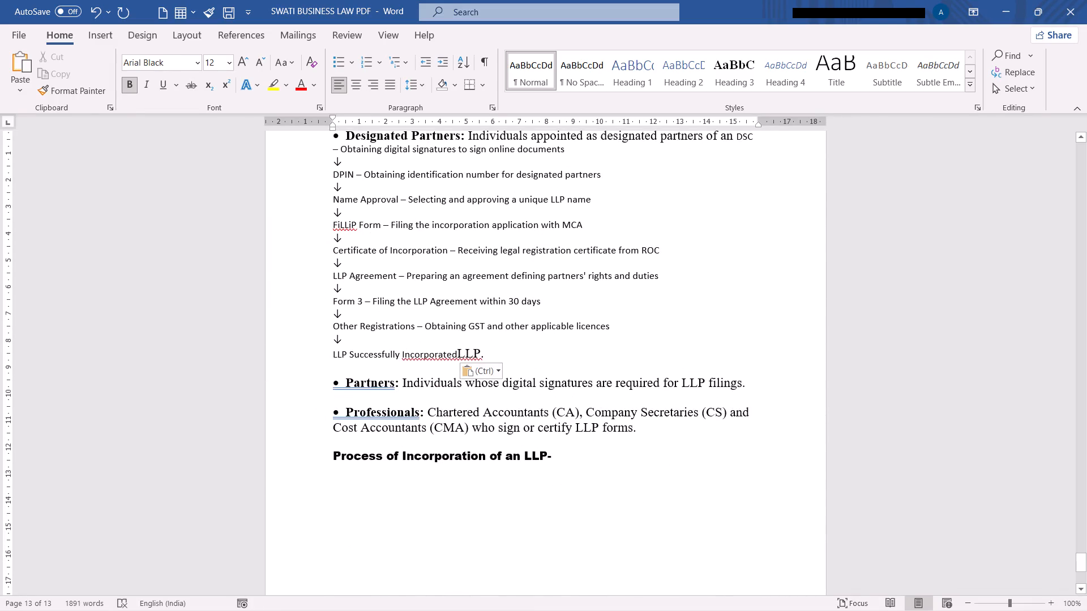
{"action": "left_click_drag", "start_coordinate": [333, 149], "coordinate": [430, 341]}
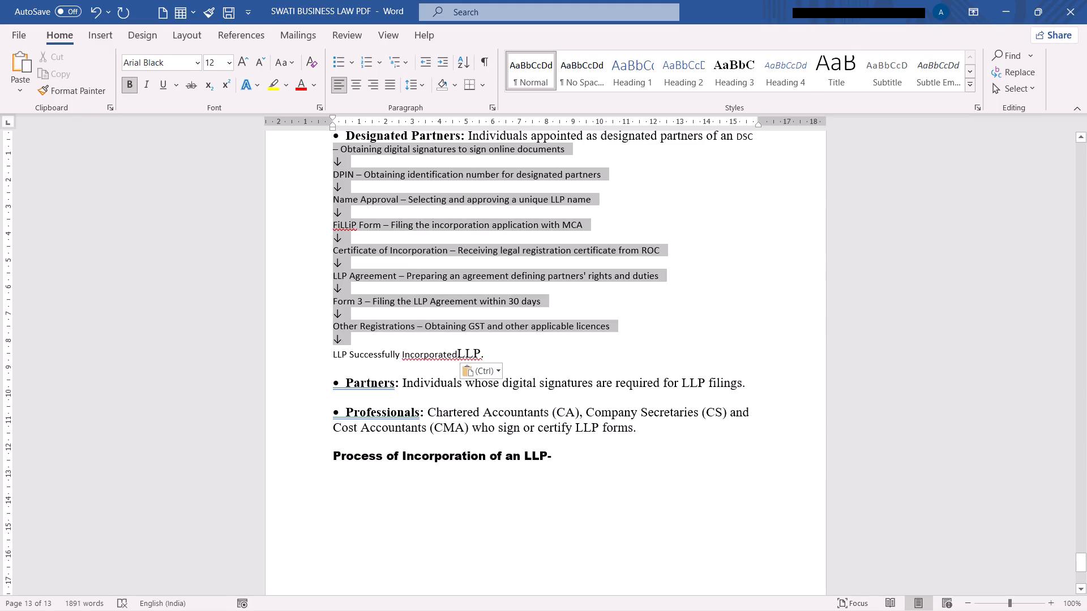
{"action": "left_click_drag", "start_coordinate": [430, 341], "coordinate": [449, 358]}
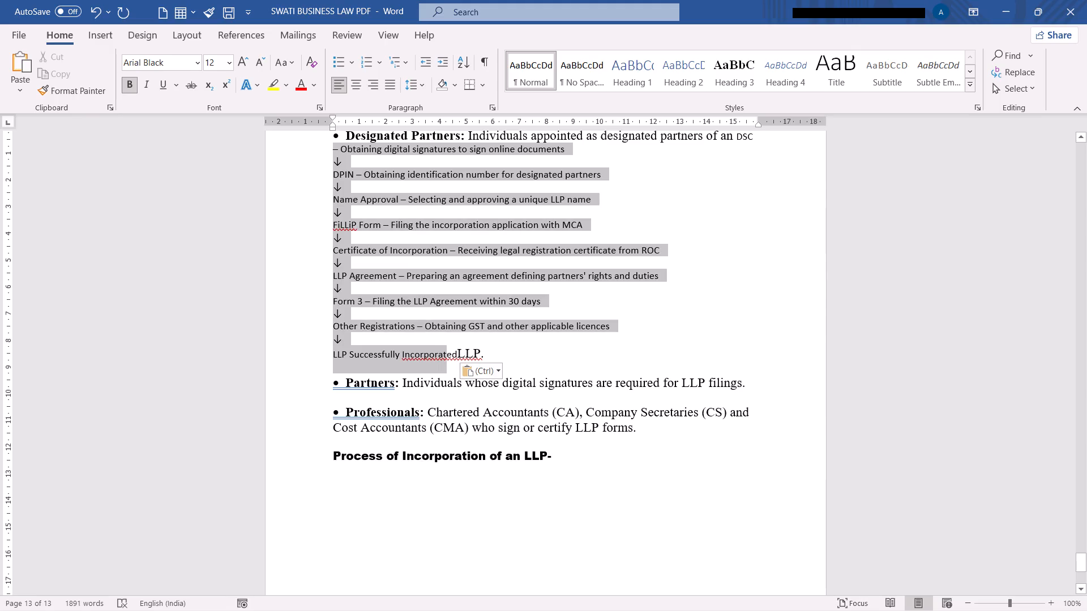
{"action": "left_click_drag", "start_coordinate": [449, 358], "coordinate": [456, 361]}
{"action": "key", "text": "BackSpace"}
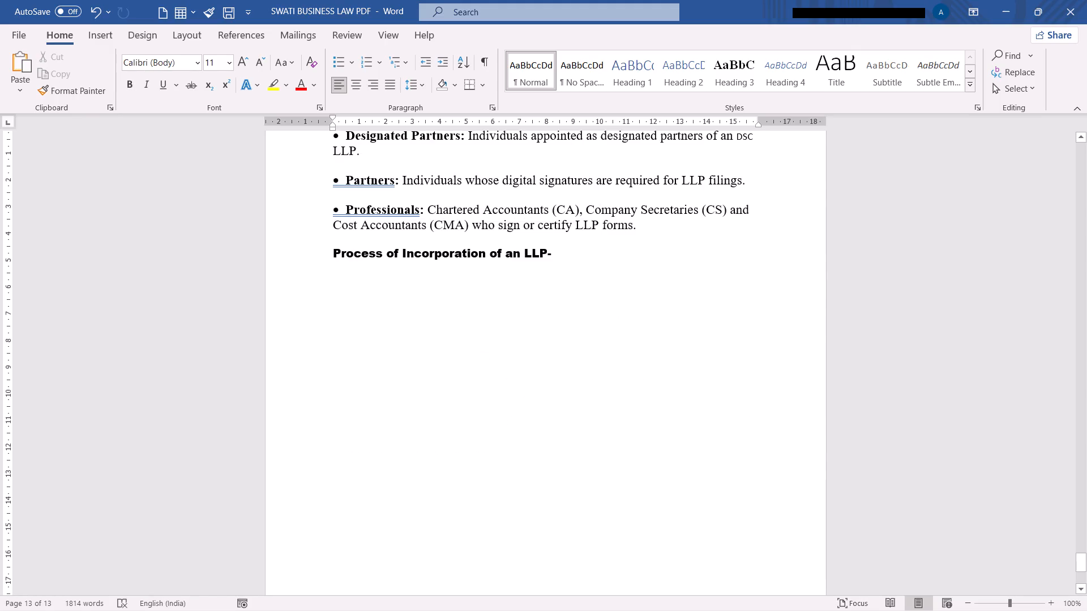
Paste the copied flow chart on a new line under the "Process of Incorporation of an LLP-" heading.
{"action": "left_click", "coordinate": [559, 256]}
{"action": "key", "text": "Return"}
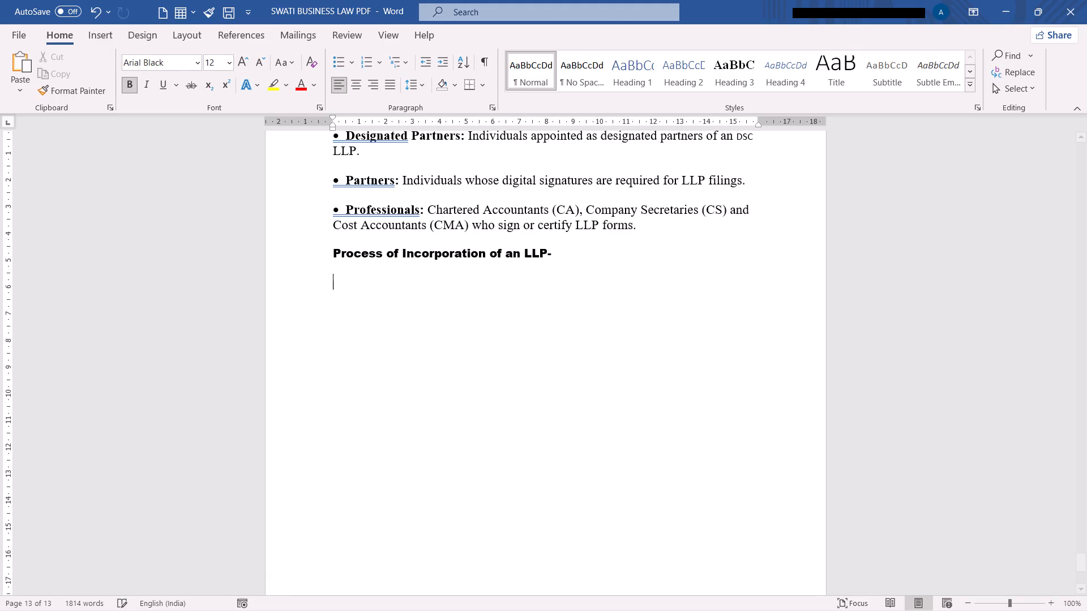
{"action": "key", "text": "ctrl+v"}
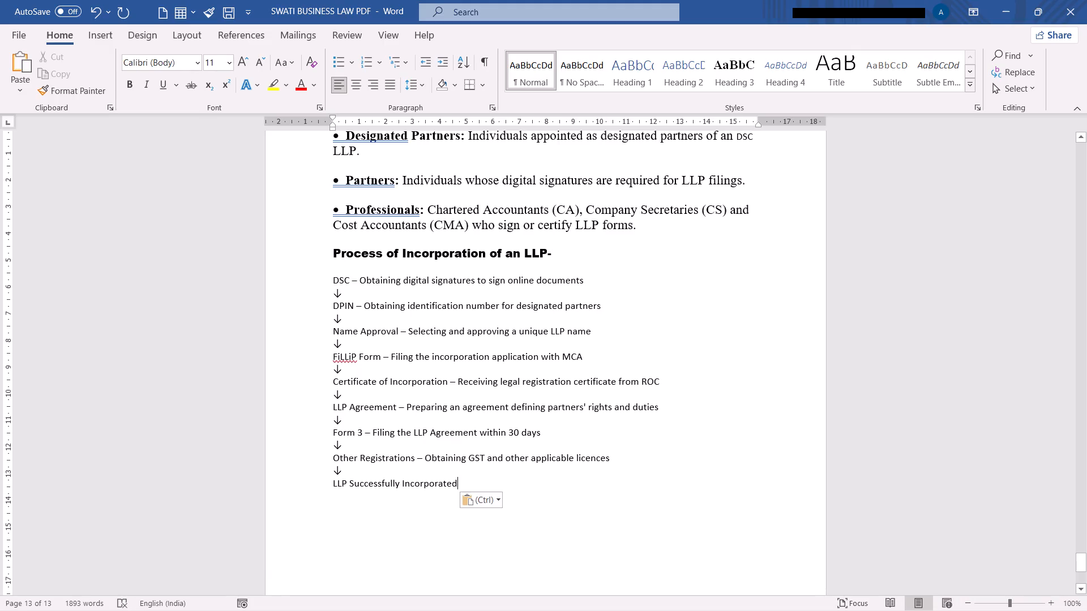
Format the whole pasted flow chart as non-bold 14 pt Calibri and start a new line below "LLP Successfully Incorporated".
{"action": "left_click_drag", "start_coordinate": [333, 281], "coordinate": [425, 477]}
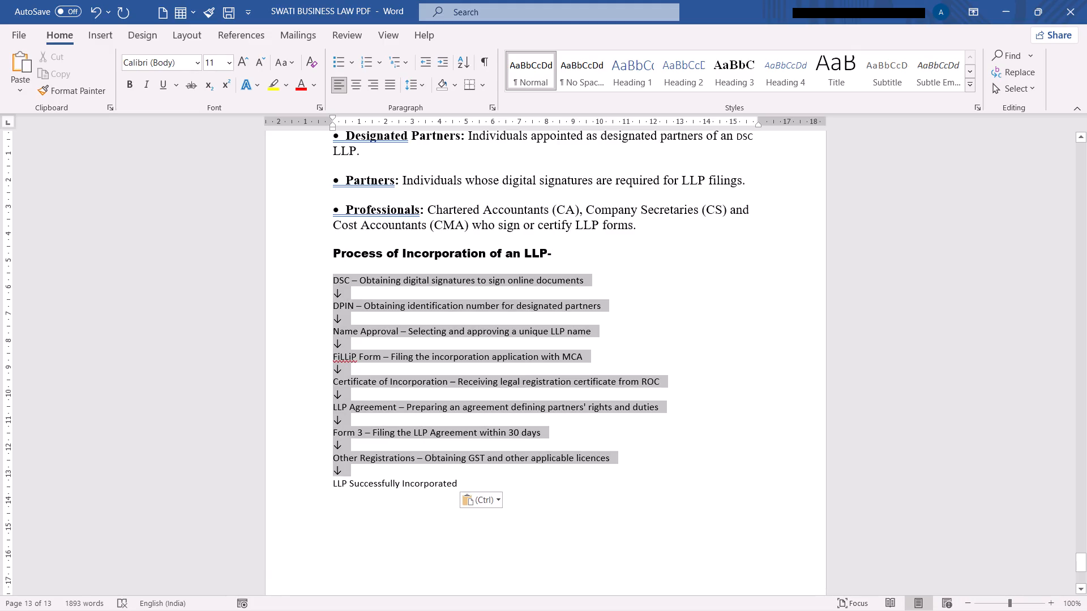
{"action": "left_click_drag", "start_coordinate": [425, 477], "coordinate": [439, 496]}
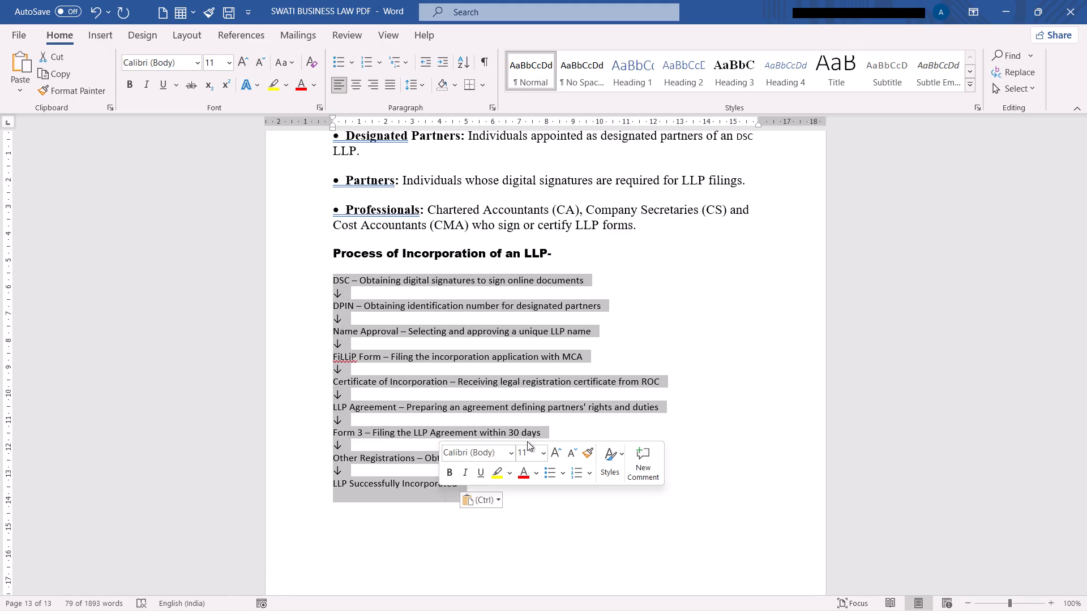
{"action": "left_click", "coordinate": [540, 450]}
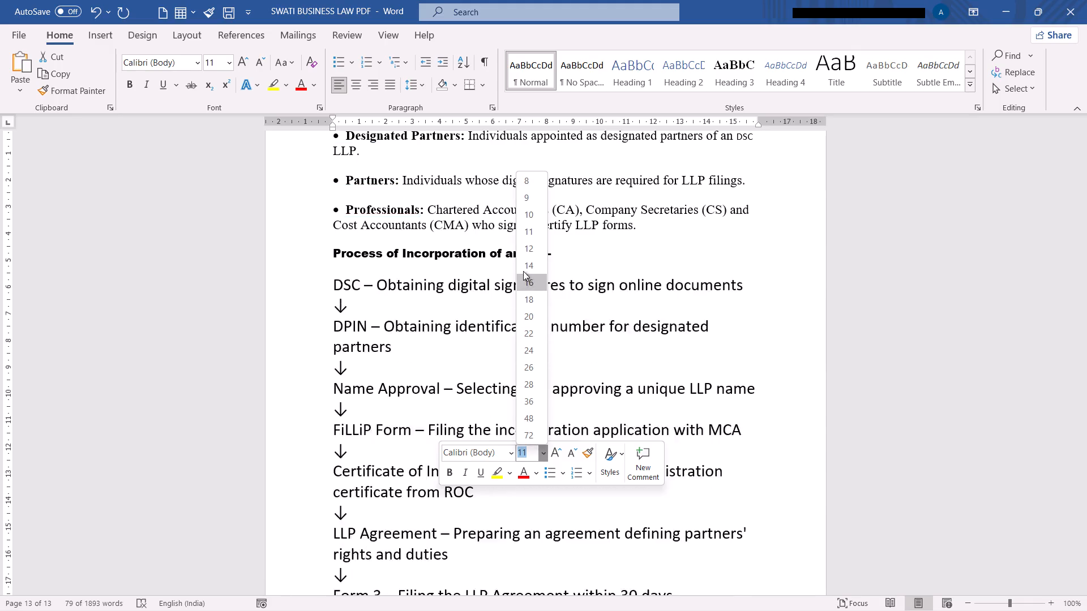
{"action": "left_click", "coordinate": [528, 261]}
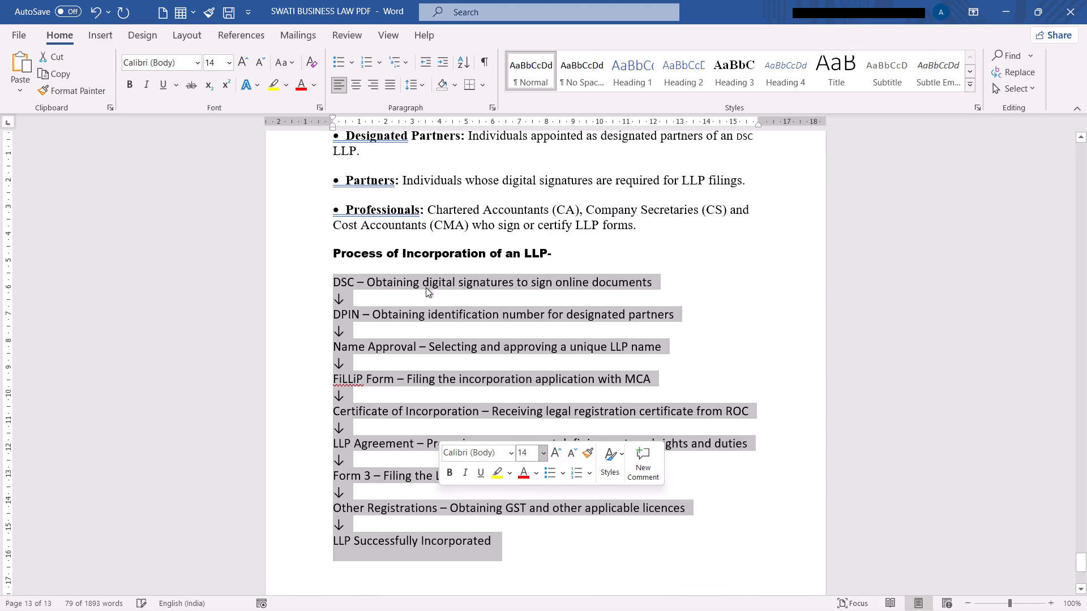
{"action": "left_click", "coordinate": [454, 471]}
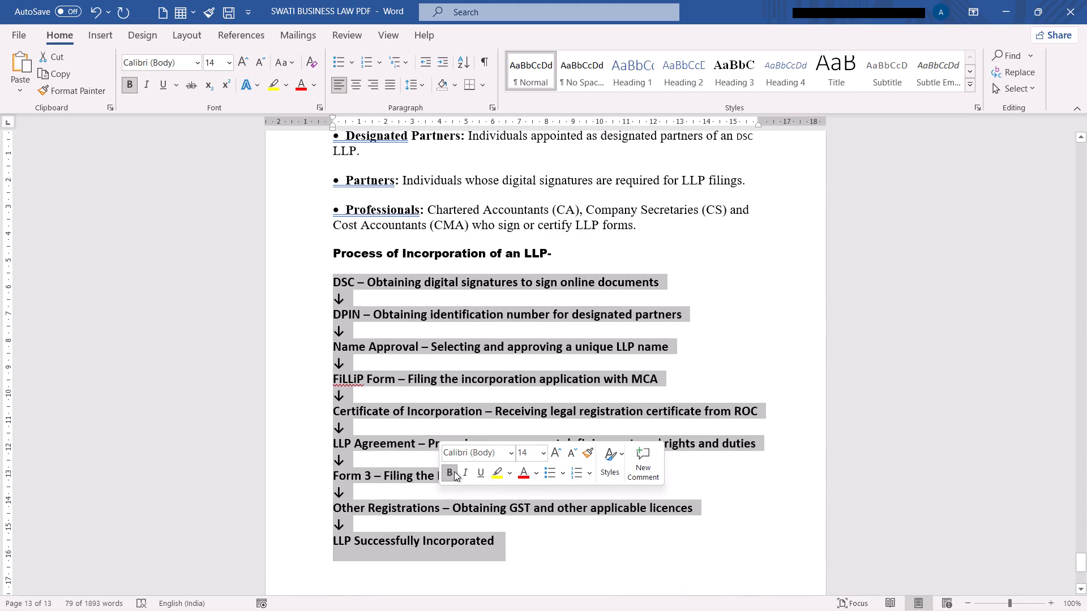
{"action": "left_click", "coordinate": [454, 471]}
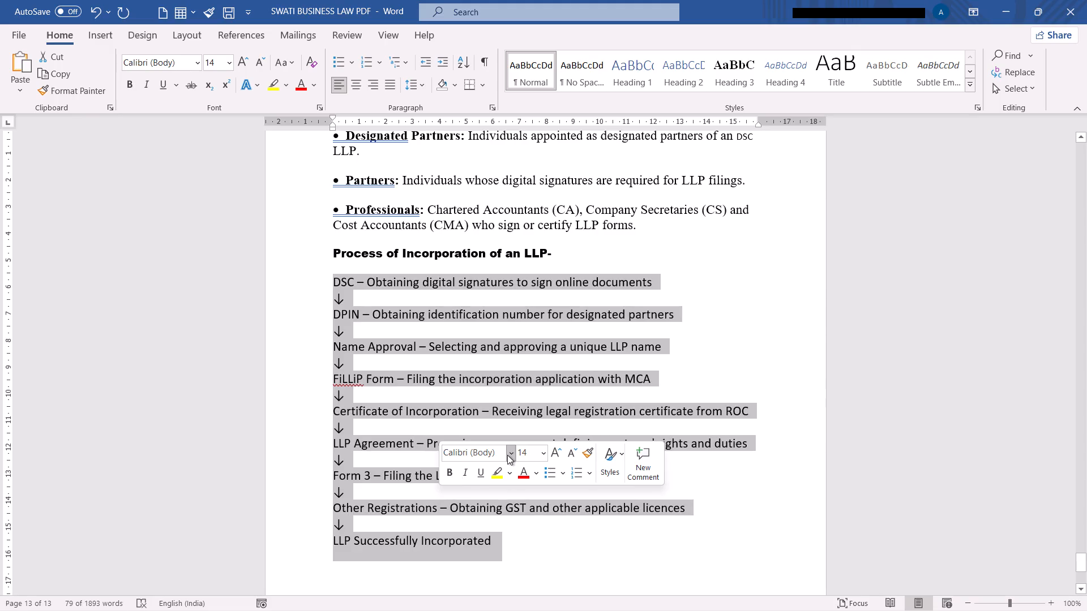
{"action": "left_click", "coordinate": [509, 455]}
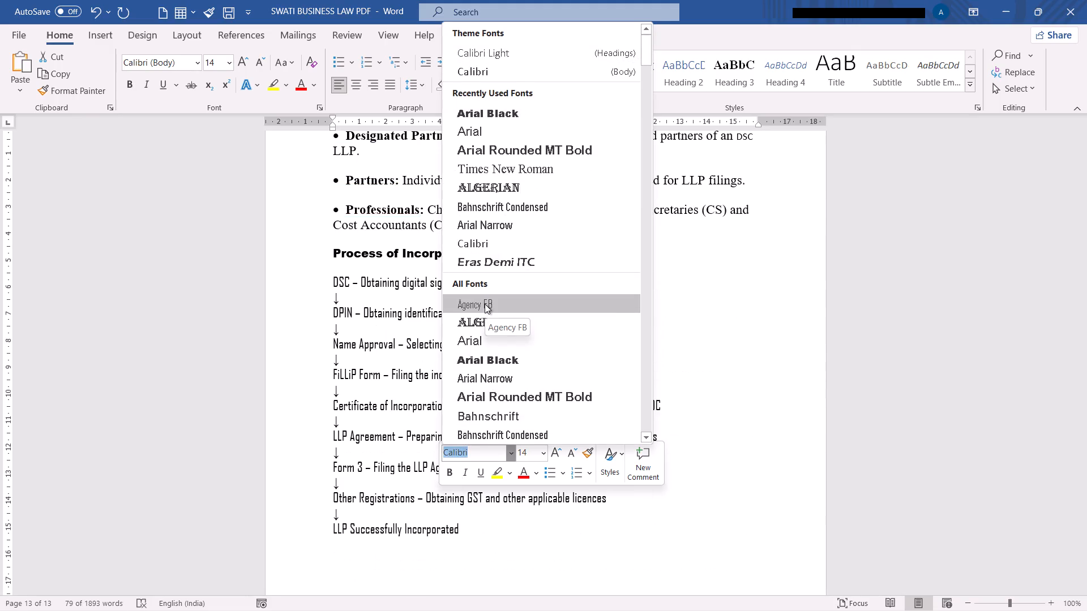
{"action": "left_click", "coordinate": [480, 240]}
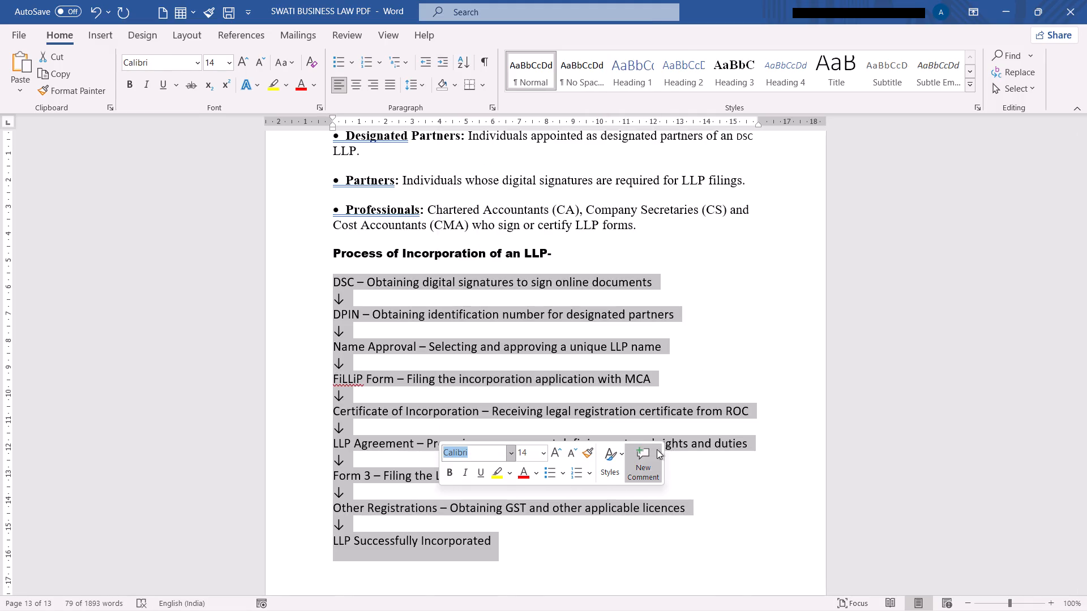
{"action": "left_click", "coordinate": [542, 544]}
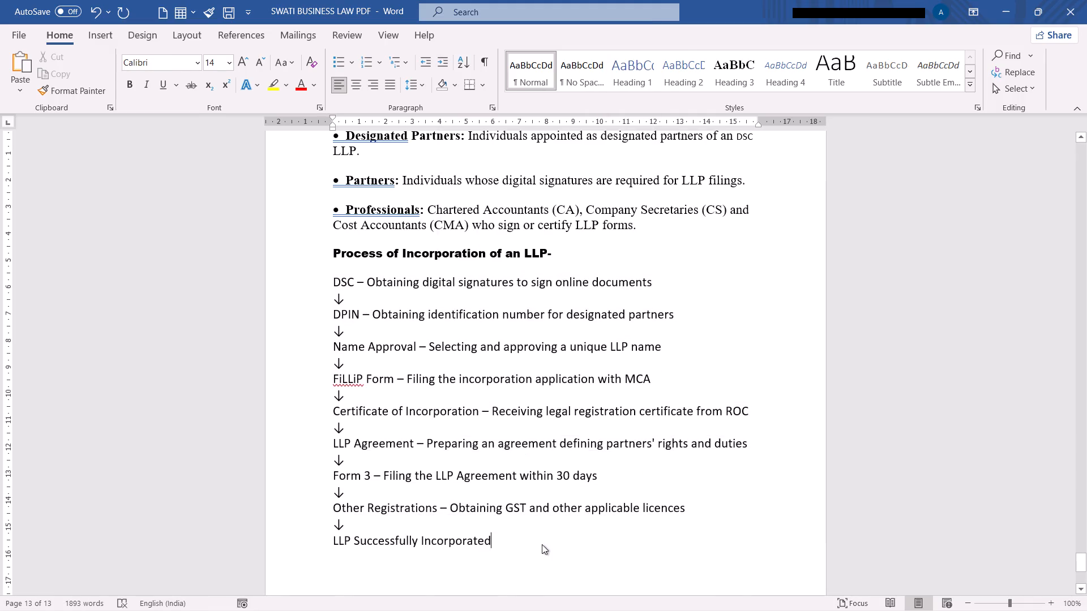
{"action": "key", "text": "Return"}
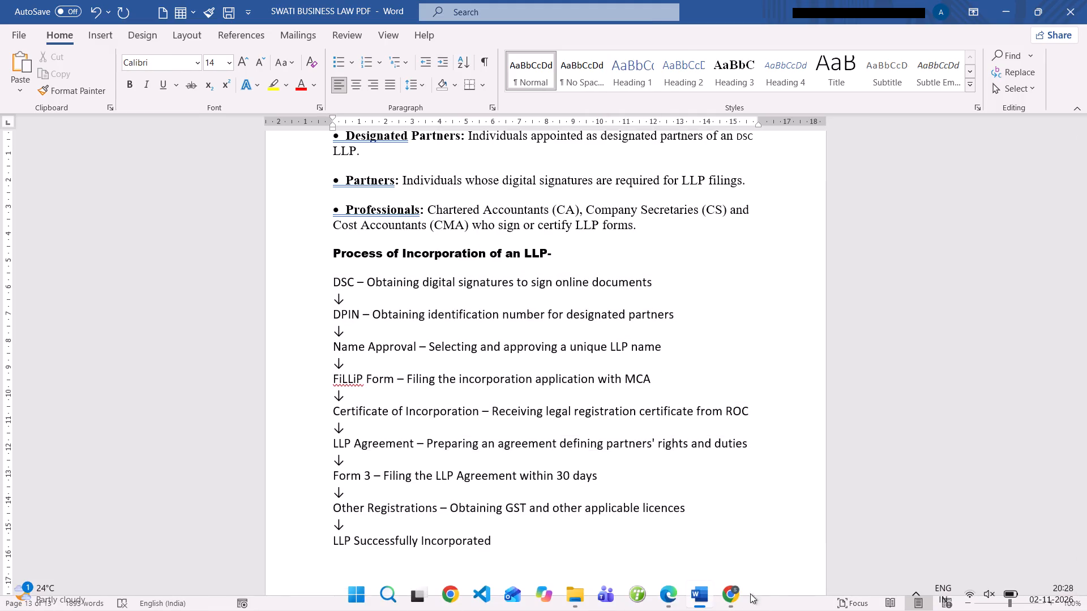
Switch to the reference business law PDF in Edge and locate the "Rules for Names of an LLP-" section on page 10.
{"action": "left_click", "coordinate": [661, 597]}
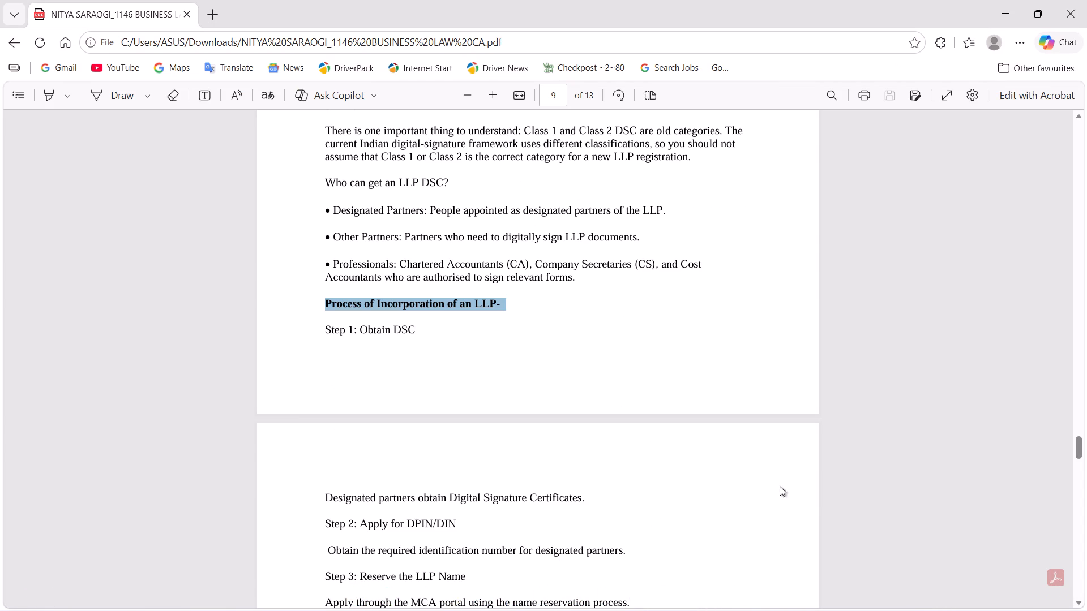
{"action": "left_click_drag", "start_coordinate": [808, 497], "coordinate": [838, 494]}
{"action": "left_click", "coordinate": [838, 494]}
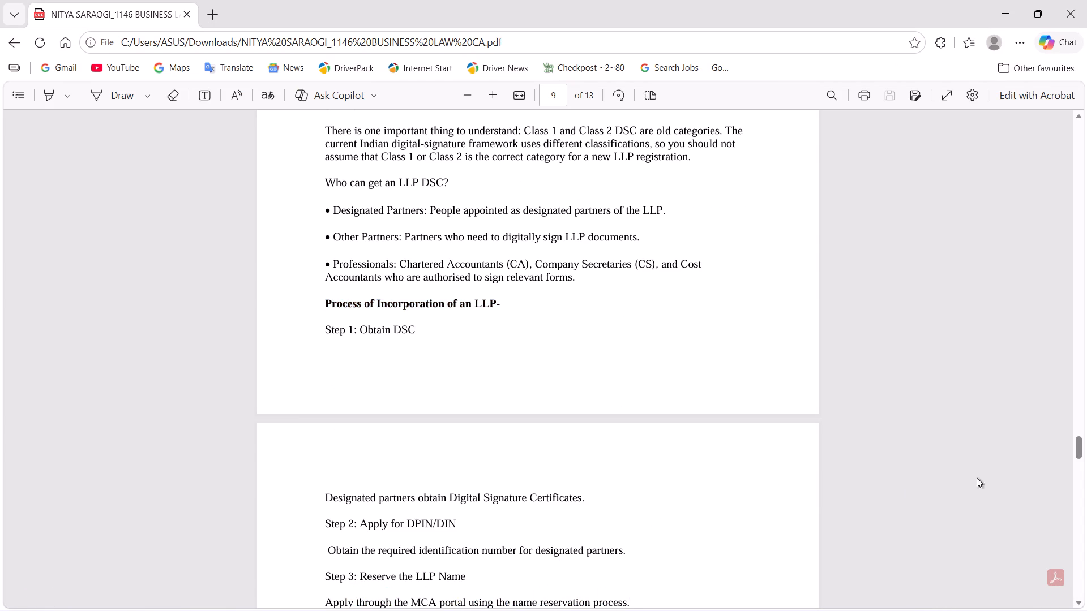
{"action": "left_click_drag", "start_coordinate": [1082, 448], "coordinate": [1085, 471]}
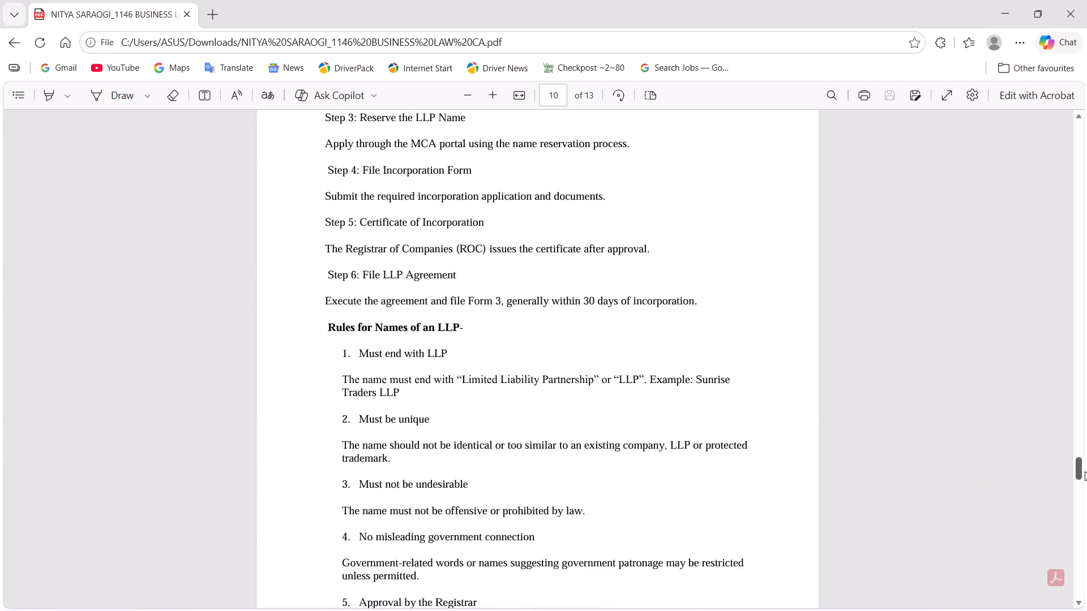
{"action": "left_click_drag", "start_coordinate": [1085, 471], "coordinate": [1082, 472]}
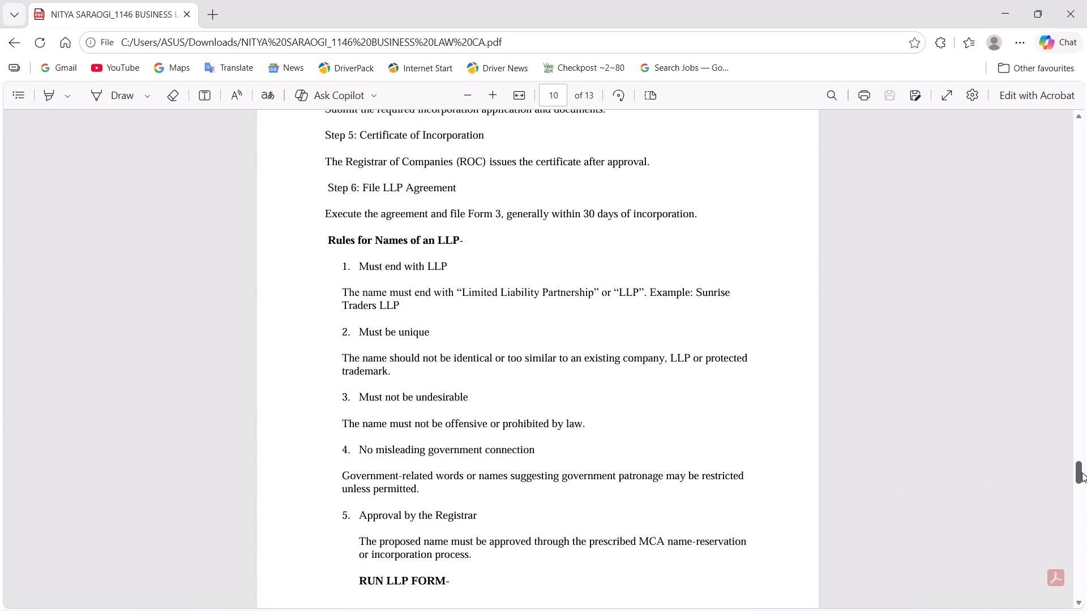
{"action": "left_click_drag", "start_coordinate": [1082, 472], "coordinate": [1083, 474]}
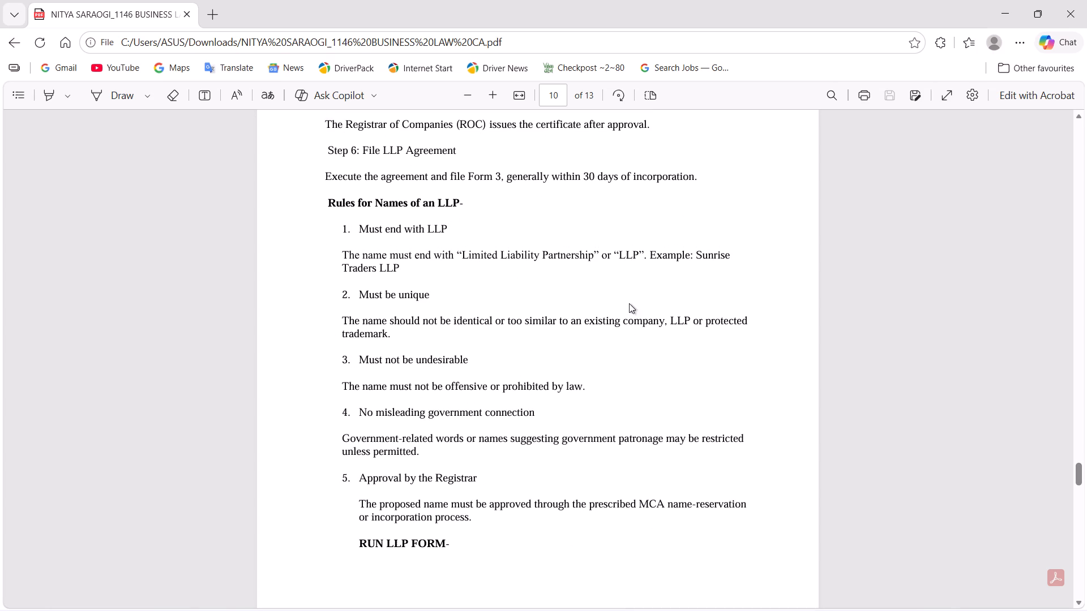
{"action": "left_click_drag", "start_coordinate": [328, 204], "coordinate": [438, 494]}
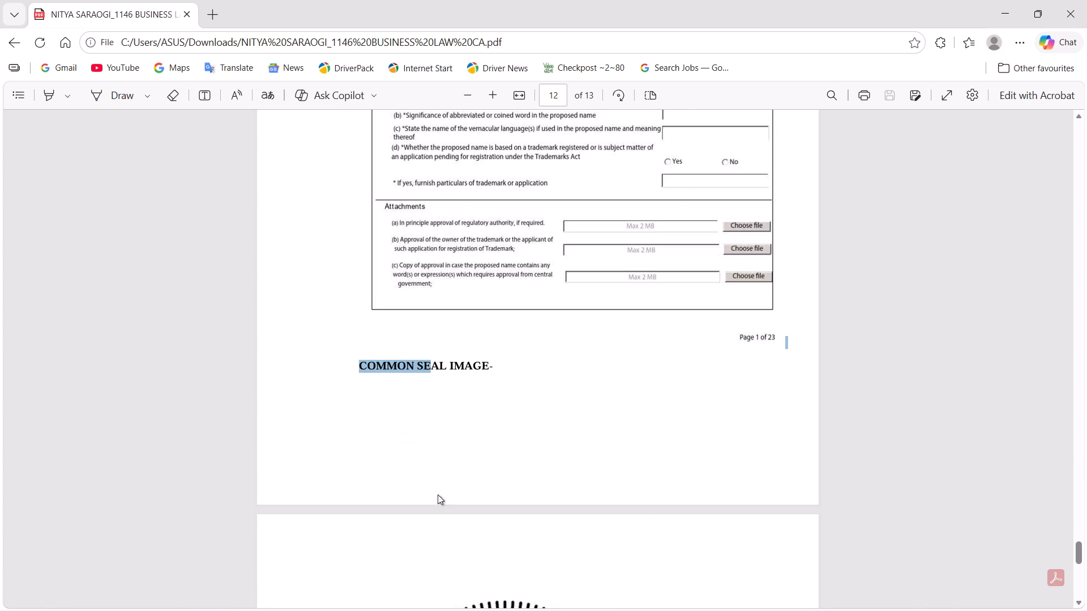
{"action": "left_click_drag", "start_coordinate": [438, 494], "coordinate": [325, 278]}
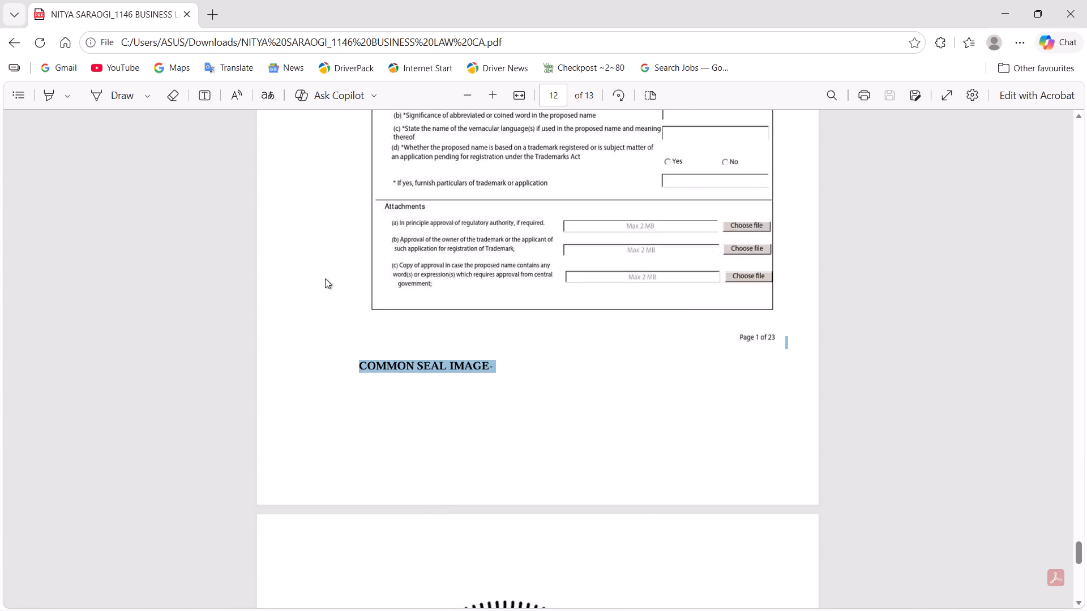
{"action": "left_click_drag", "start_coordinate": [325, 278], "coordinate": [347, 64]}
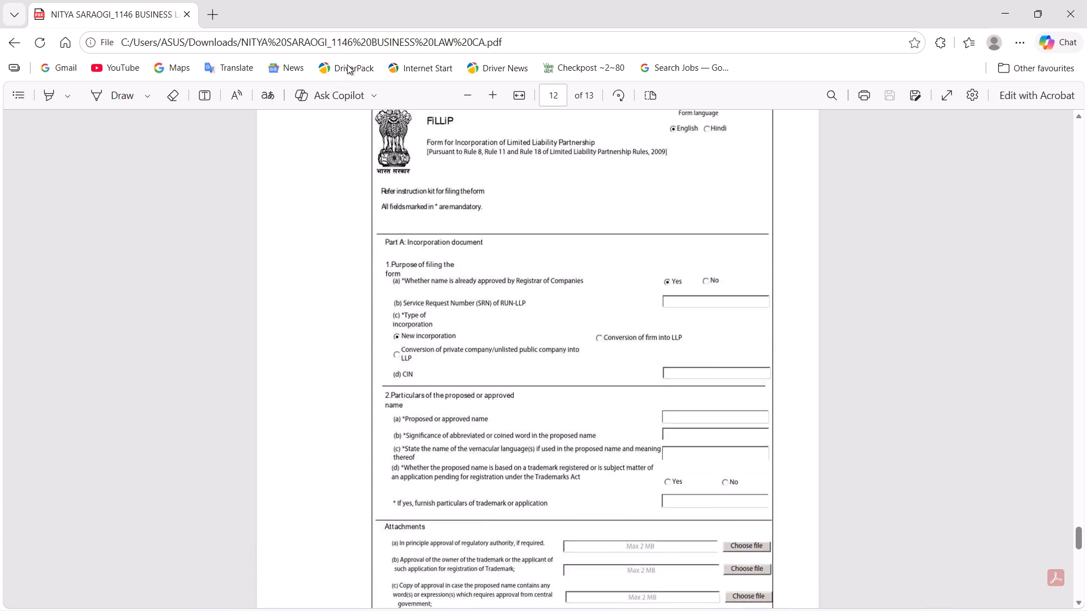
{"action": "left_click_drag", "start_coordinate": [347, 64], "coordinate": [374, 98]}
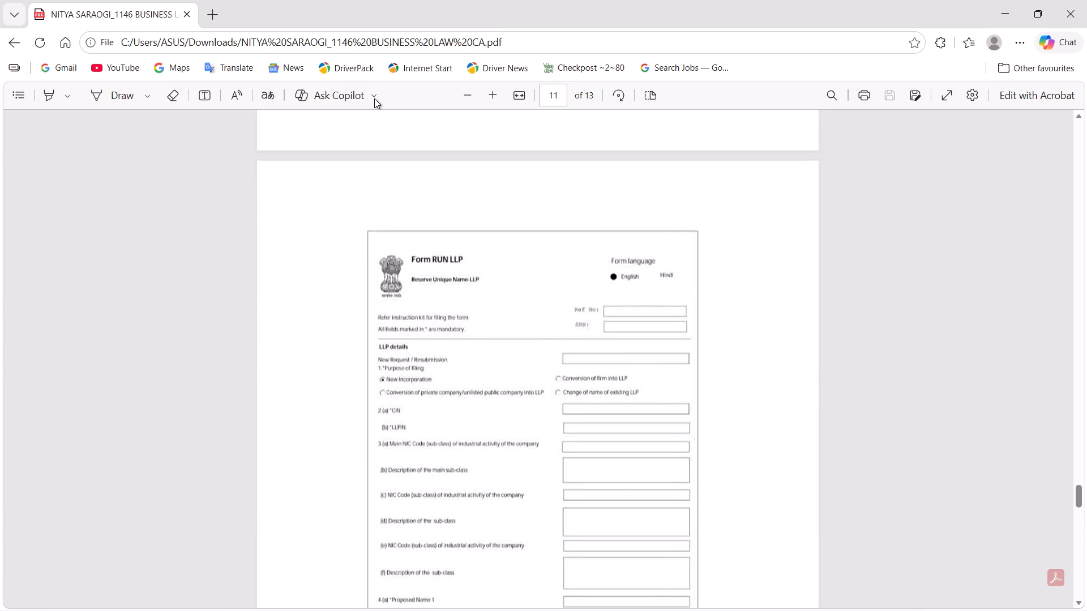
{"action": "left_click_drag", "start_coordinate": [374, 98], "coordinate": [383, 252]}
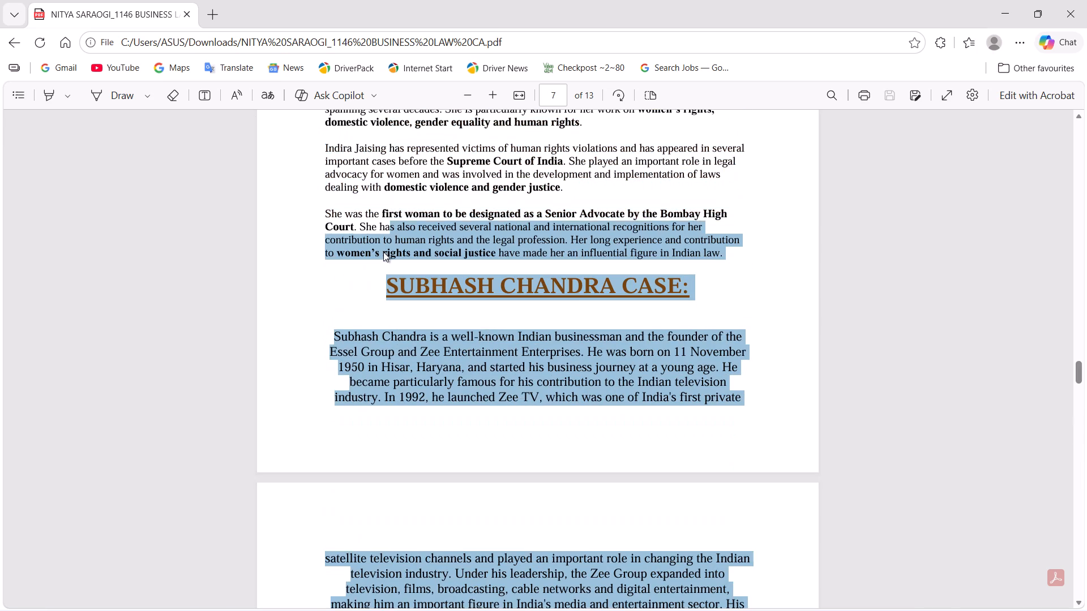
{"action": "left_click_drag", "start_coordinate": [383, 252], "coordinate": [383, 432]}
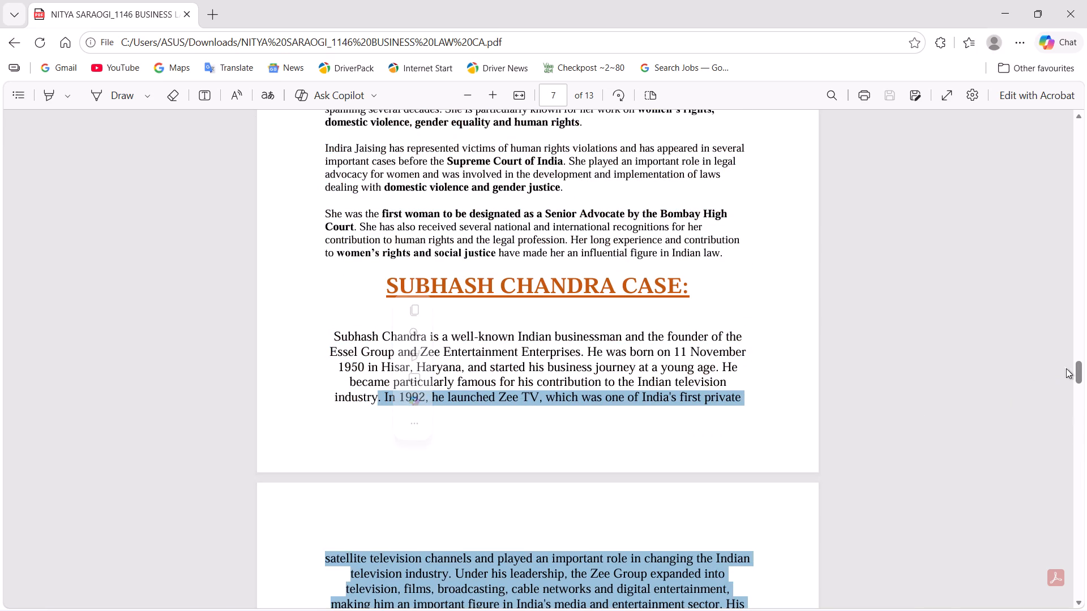
Copy the "Rules for Names of an LLP-" section on page 10, from its heading through the end of rule 5, "Approval by the Registrar".
{"action": "left_click_drag", "start_coordinate": [1078, 369], "coordinate": [1086, 414]}
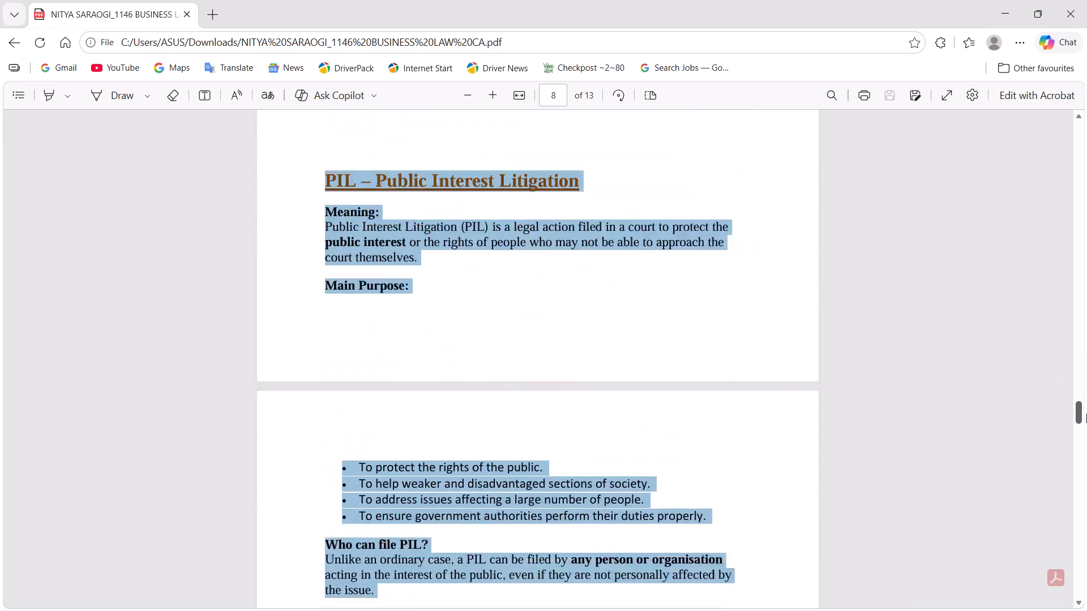
{"action": "left_click_drag", "start_coordinate": [1086, 414], "coordinate": [1086, 467]}
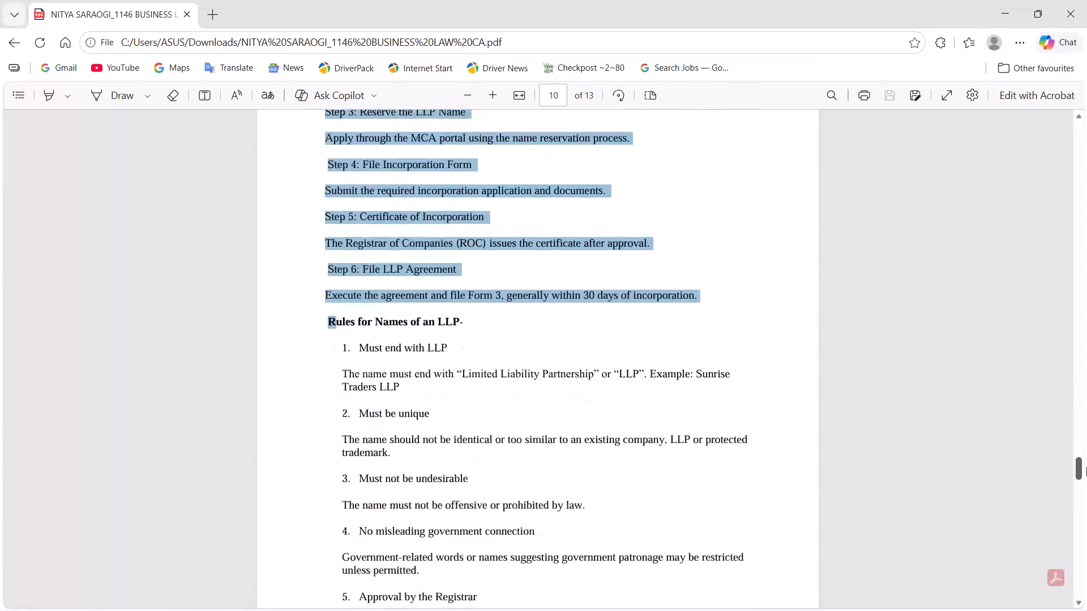
{"action": "left_click_drag", "start_coordinate": [1086, 467], "coordinate": [1086, 475]}
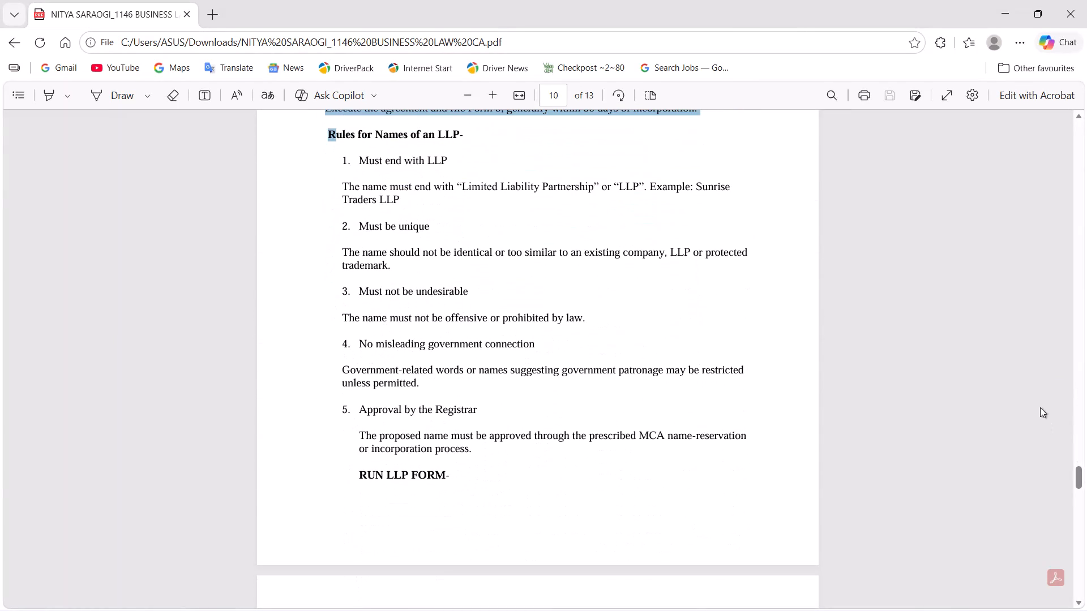
{"action": "left_click", "coordinate": [1039, 407]}
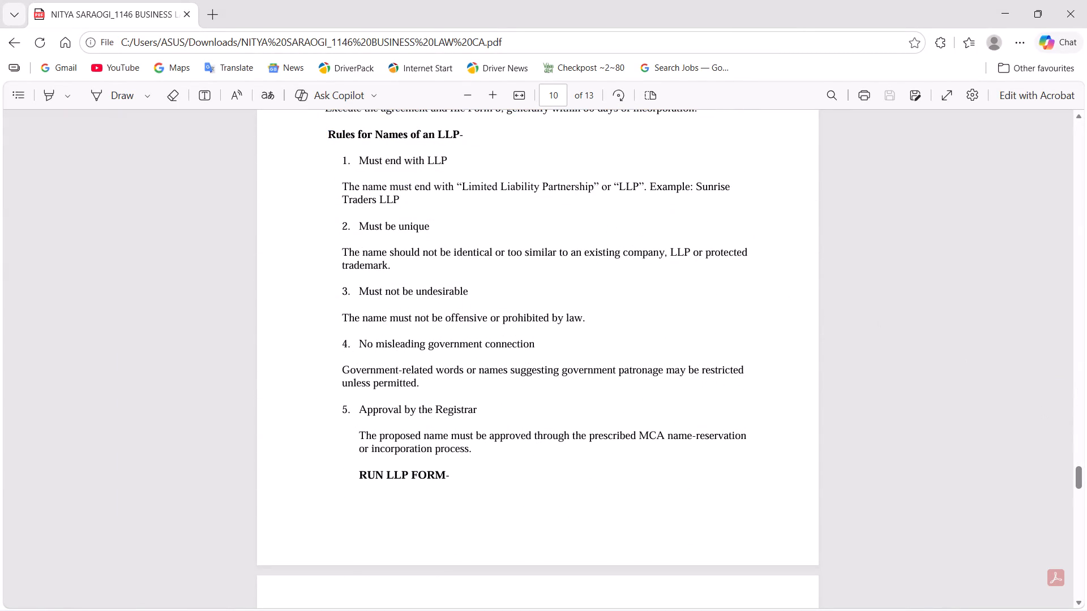
{"action": "left_click_drag", "start_coordinate": [328, 134], "coordinate": [502, 438]}
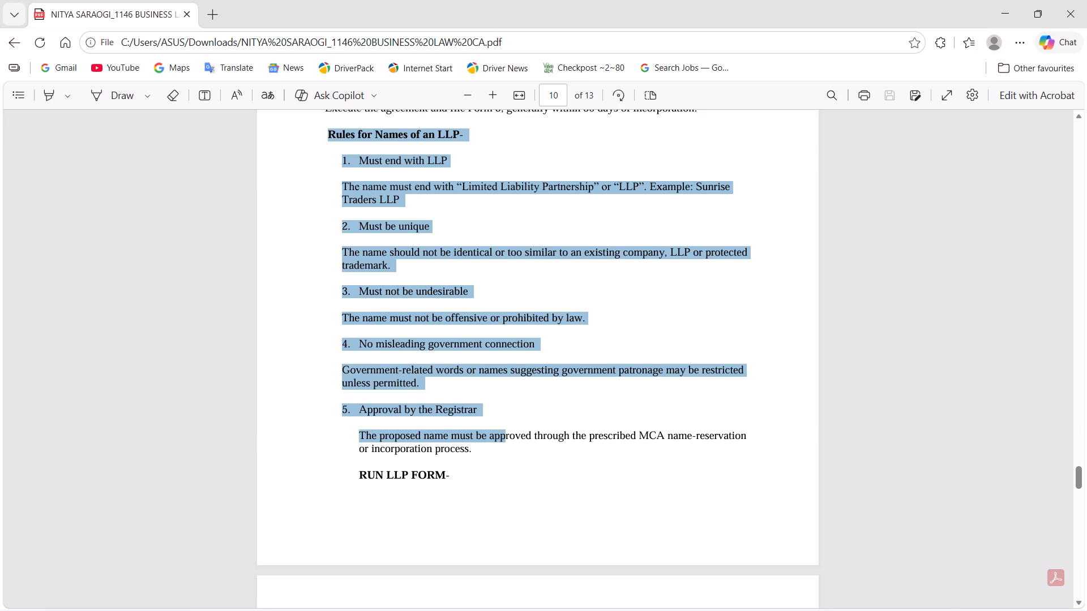
{"action": "left_click_drag", "start_coordinate": [502, 438], "coordinate": [502, 453]}
{"action": "key", "text": "ctrl+c"}
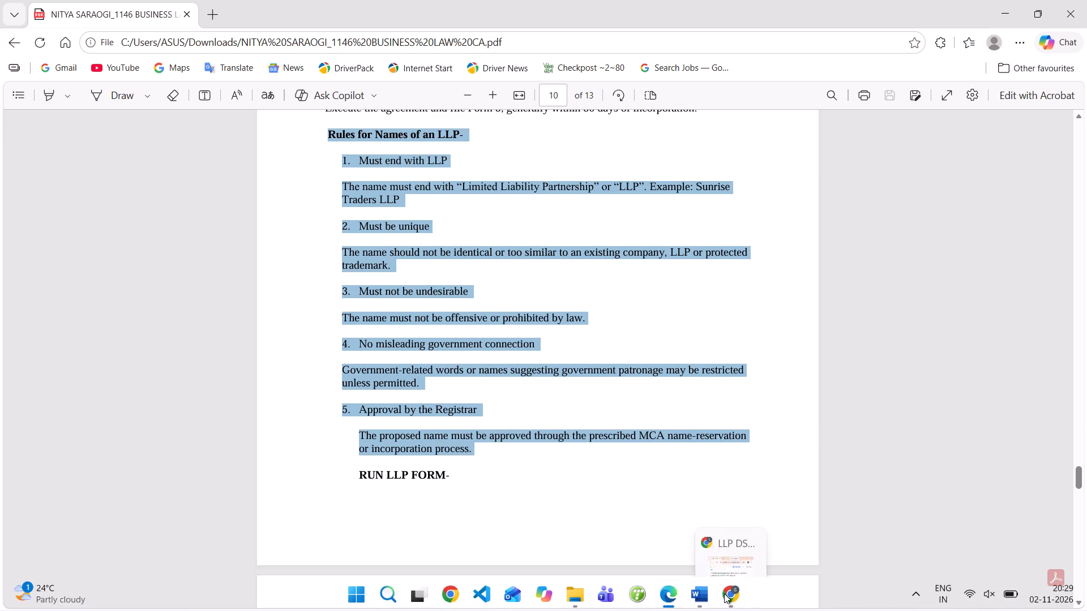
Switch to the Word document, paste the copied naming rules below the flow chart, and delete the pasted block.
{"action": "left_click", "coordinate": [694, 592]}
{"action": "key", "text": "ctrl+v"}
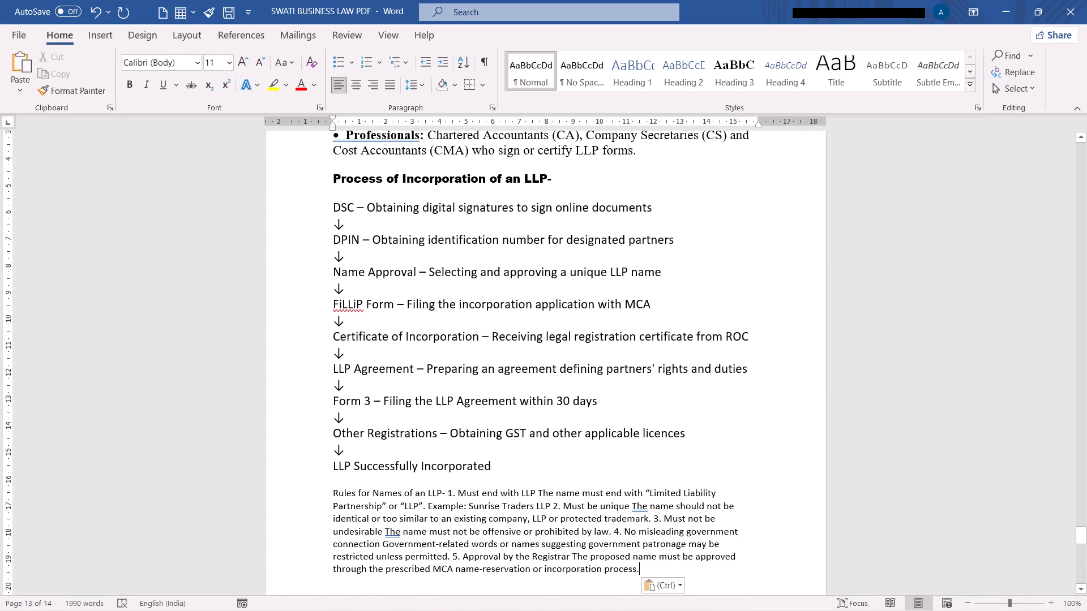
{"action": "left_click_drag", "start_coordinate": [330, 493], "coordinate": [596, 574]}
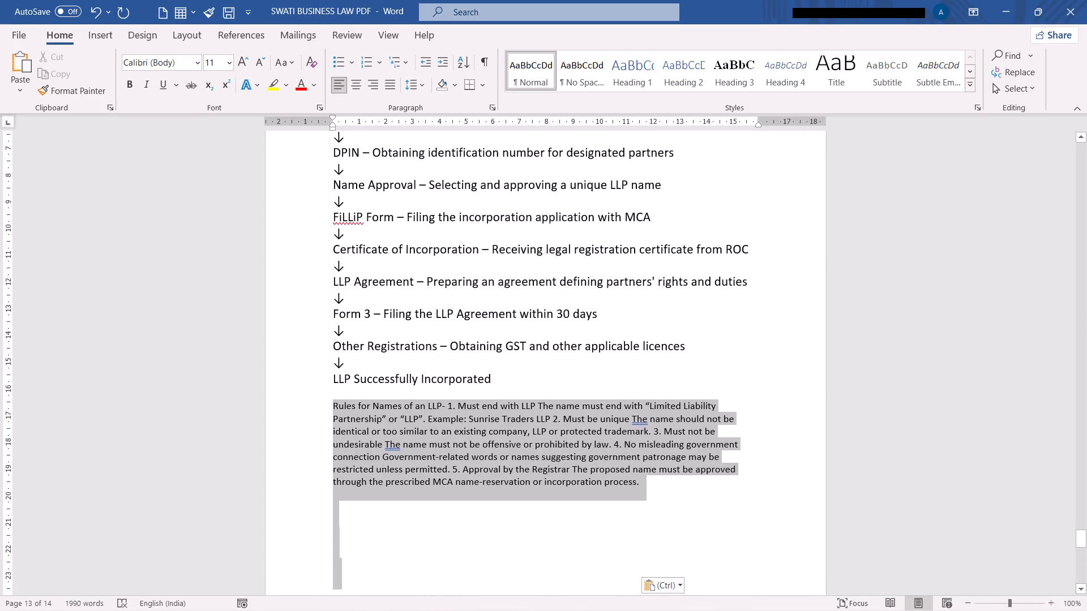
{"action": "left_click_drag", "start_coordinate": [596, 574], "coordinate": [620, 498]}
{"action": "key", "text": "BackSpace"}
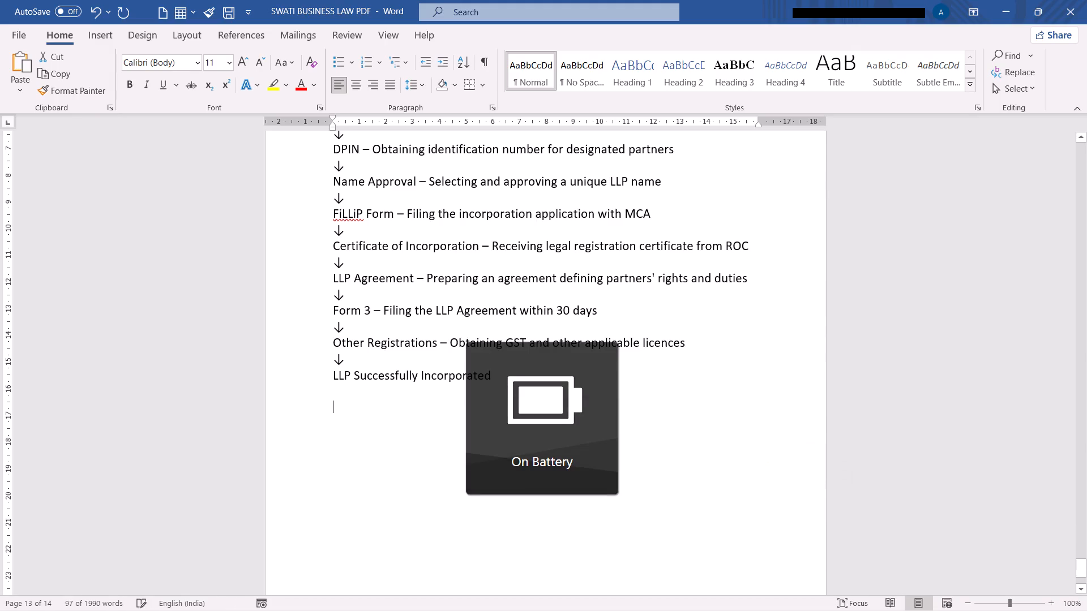
Paste the copied LLP naming rules in the Word document on the line below "LLP Successfully Incorporated".
{"action": "left_click", "coordinate": [430, 425]}
{"action": "key", "text": "ctrl+v"}
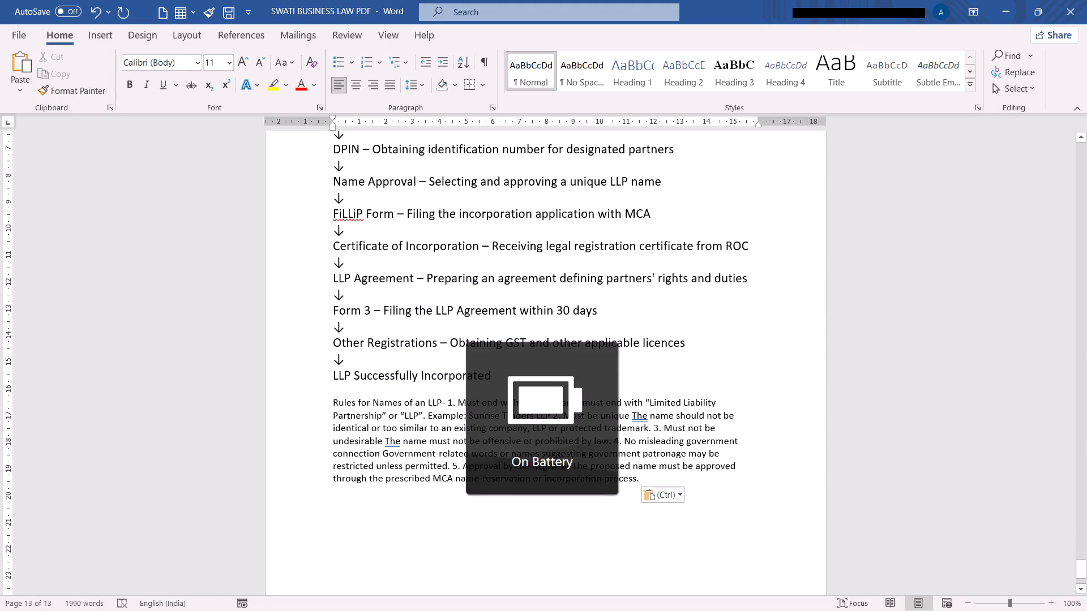
Delete the pasted LLP naming rules block below "LLP Successfully Incorporated" in the Word document.
{"action": "left_click_drag", "start_coordinate": [330, 406], "coordinate": [650, 493]}
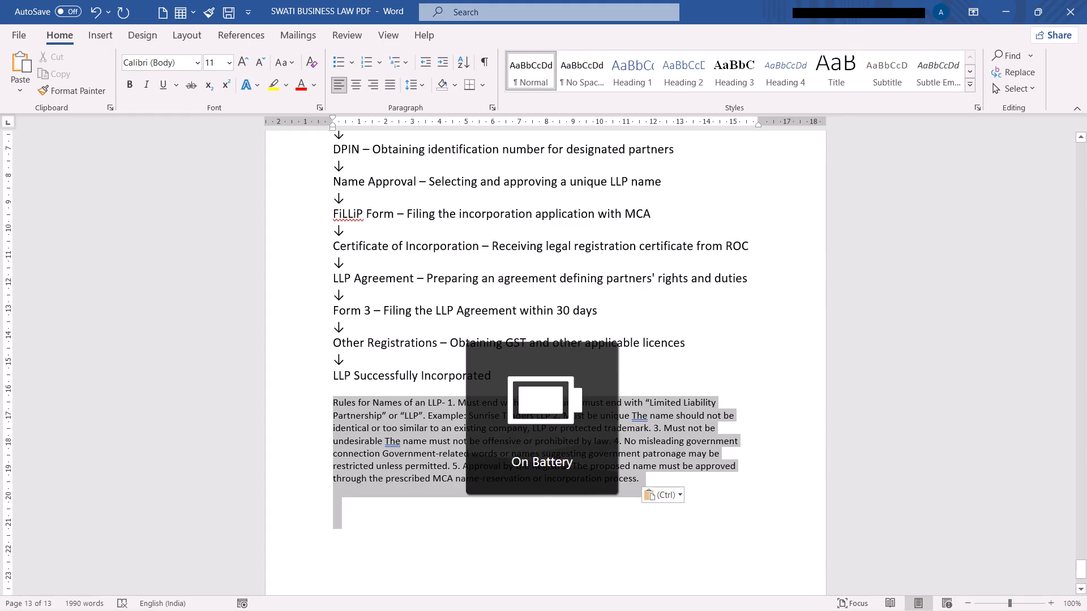
{"action": "left_click_drag", "start_coordinate": [650, 493], "coordinate": [646, 485]}
{"action": "key", "text": "BackSpace"}
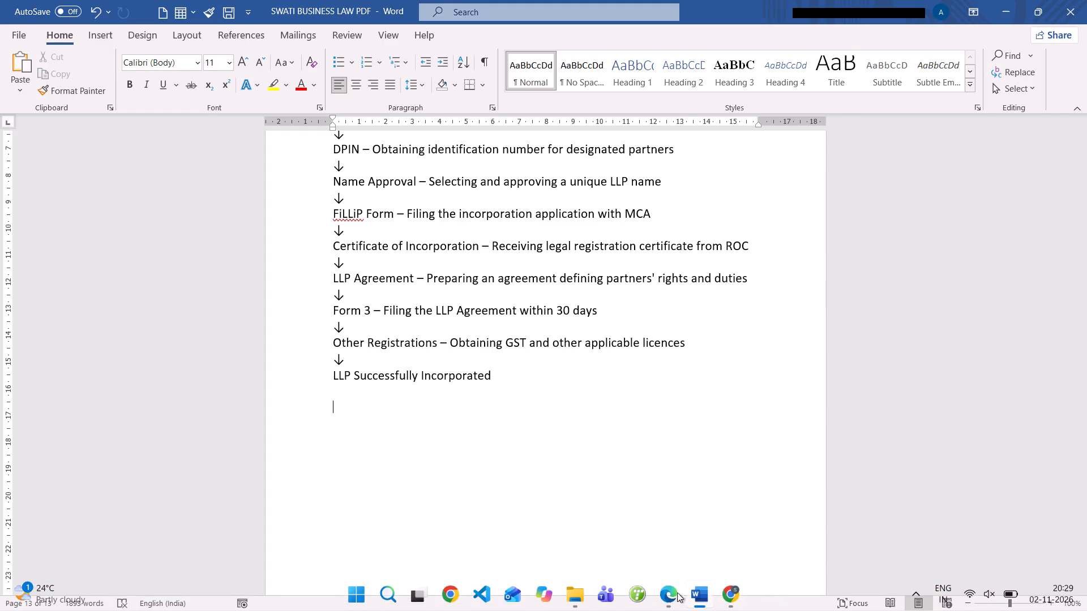
Switch to the reference PDF in Edge and copy only the heading "Rules for Names of an LLP-" on page 10.
{"action": "left_click", "coordinate": [667, 593]}
{"action": "left_click", "coordinate": [516, 500]}
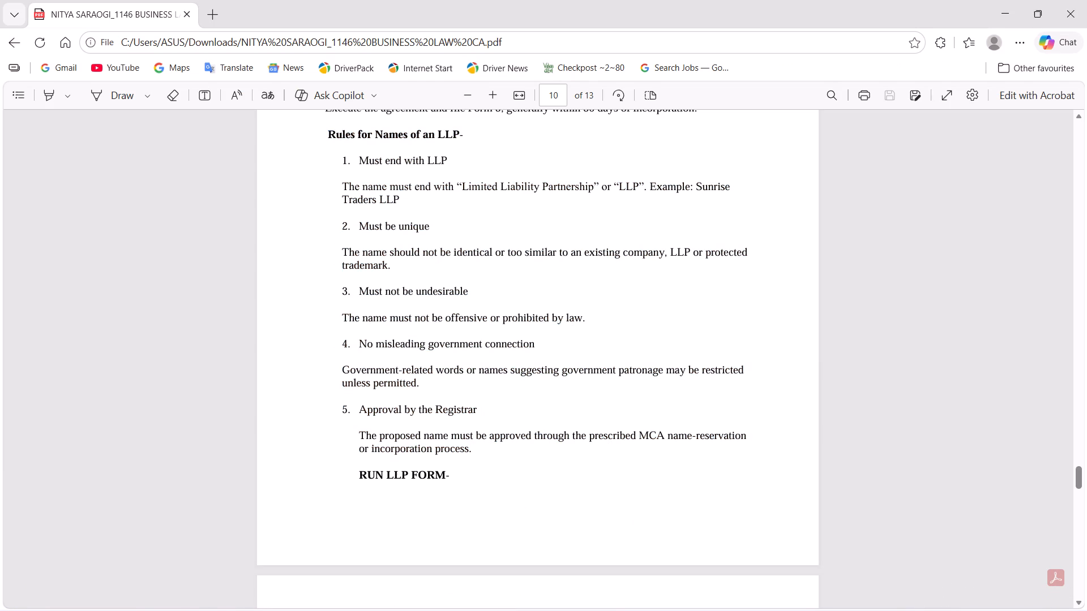
{"action": "left_click_drag", "start_coordinate": [328, 135], "coordinate": [465, 140]}
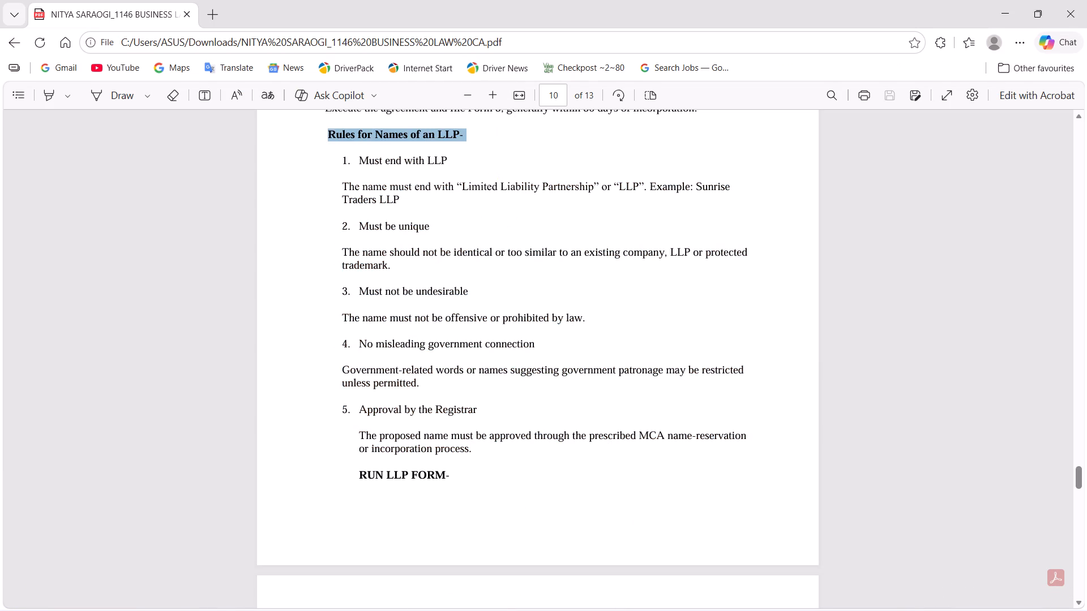
{"action": "key", "text": "ctrl+c"}
{"action": "left_click", "coordinate": [736, 597]}
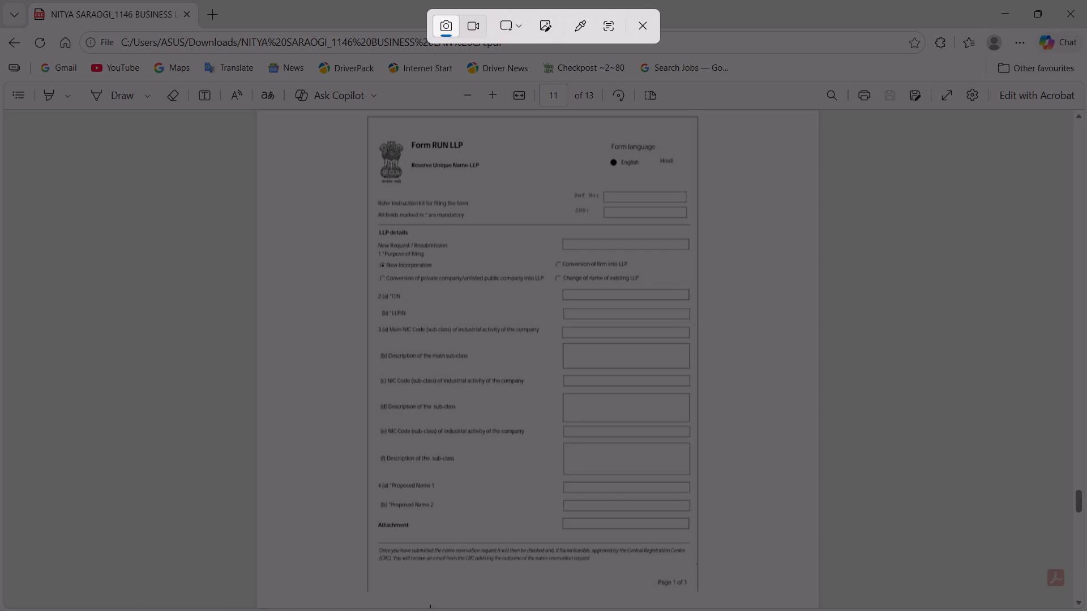
{"action": "left_click_drag", "start_coordinate": [367, 116], "coordinate": [374, 126]}
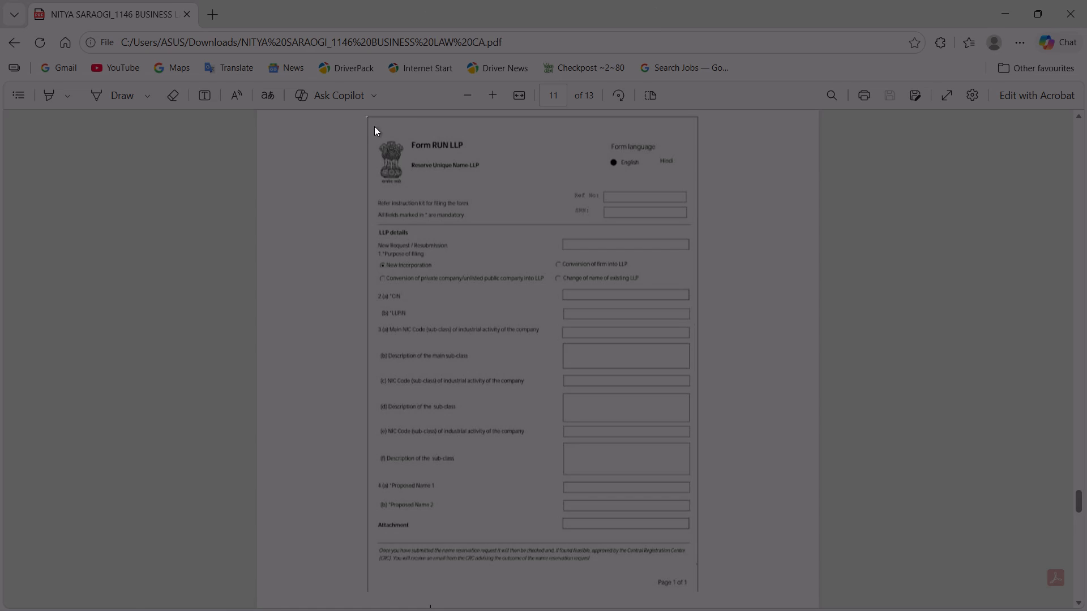
{"action": "left_click_drag", "start_coordinate": [374, 126], "coordinate": [679, 512]}
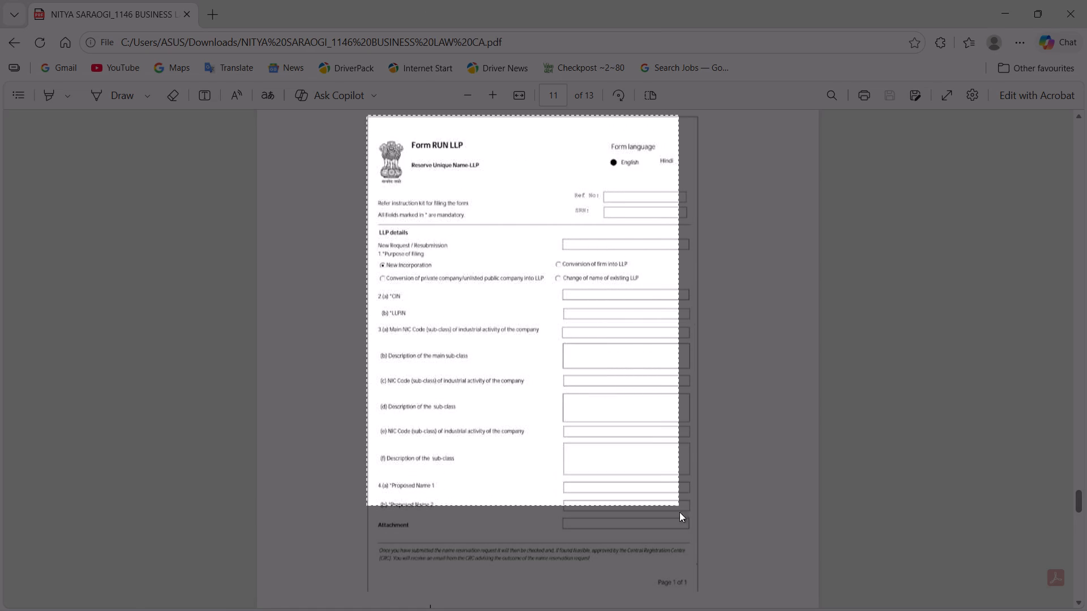
{"action": "left_click_drag", "start_coordinate": [679, 512], "coordinate": [703, 610]}
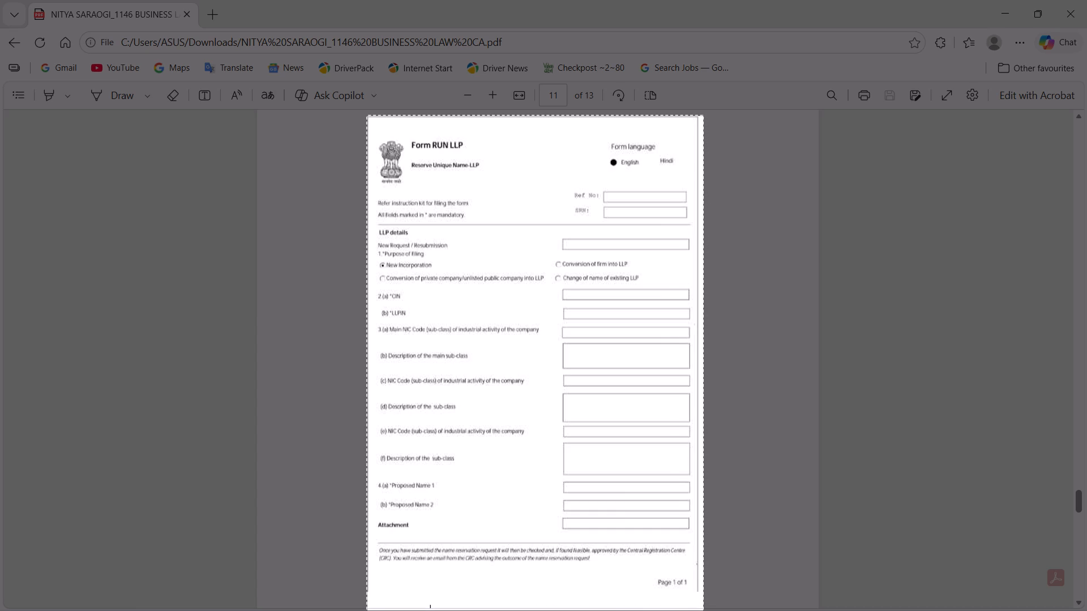
{"action": "left_click_drag", "start_coordinate": [703, 610], "coordinate": [700, 610]}
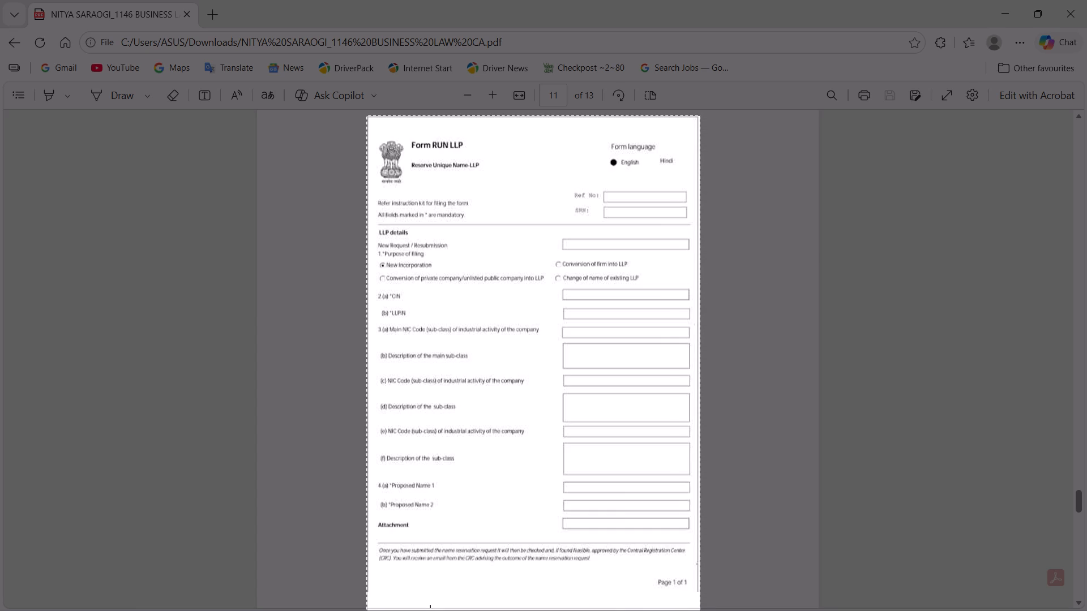
{"action": "left_click_drag", "start_coordinate": [700, 610], "coordinate": [697, 604]}
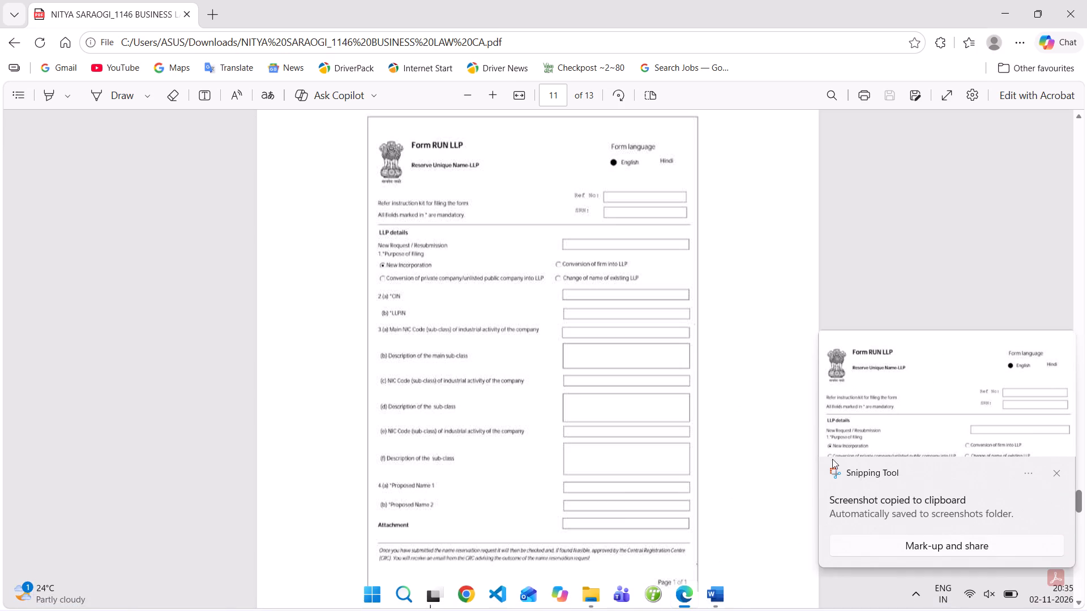
{"action": "left_click", "coordinate": [722, 600]}
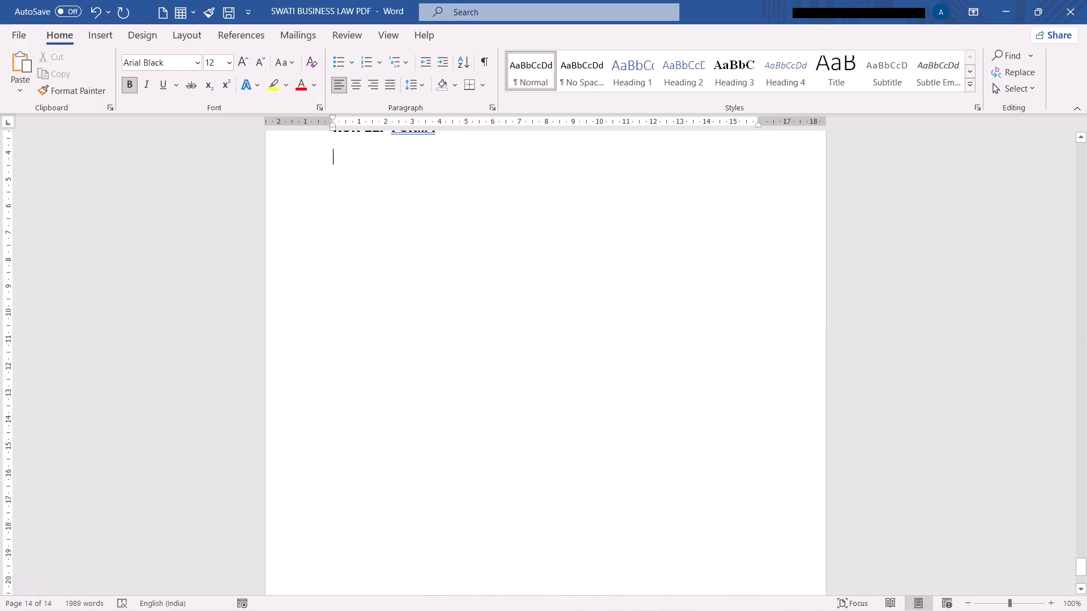
{"action": "left_click", "coordinate": [98, 36]}
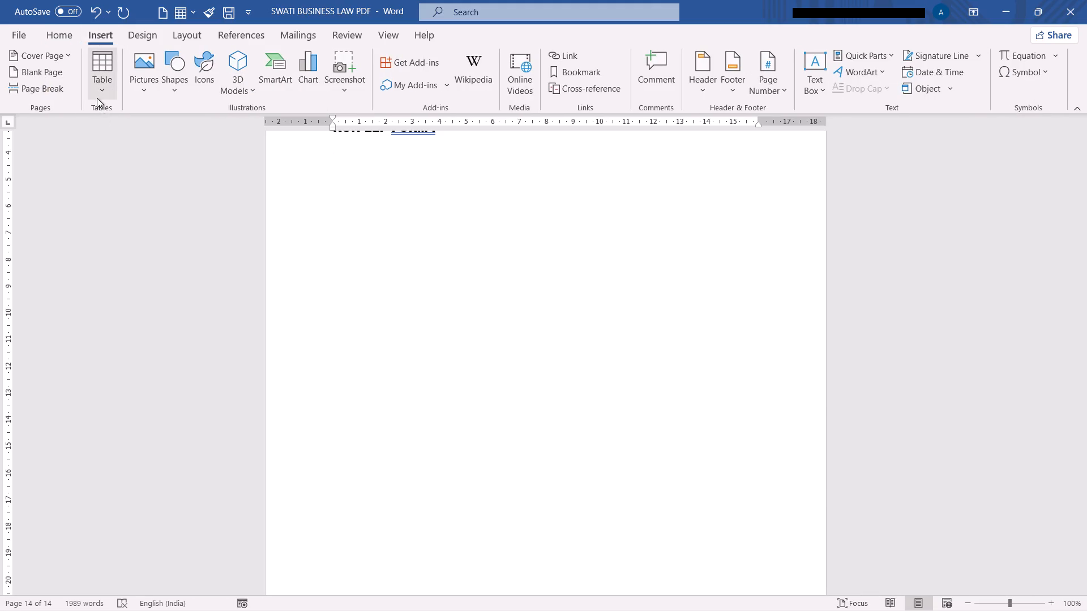
{"action": "left_click", "coordinate": [147, 88]}
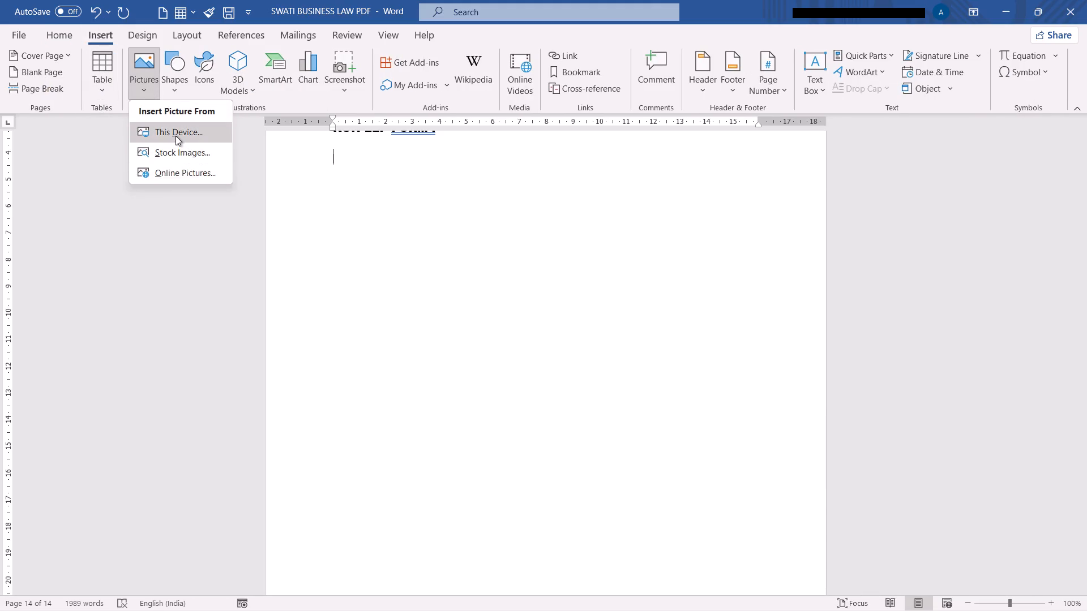
{"action": "left_click", "coordinate": [176, 136]}
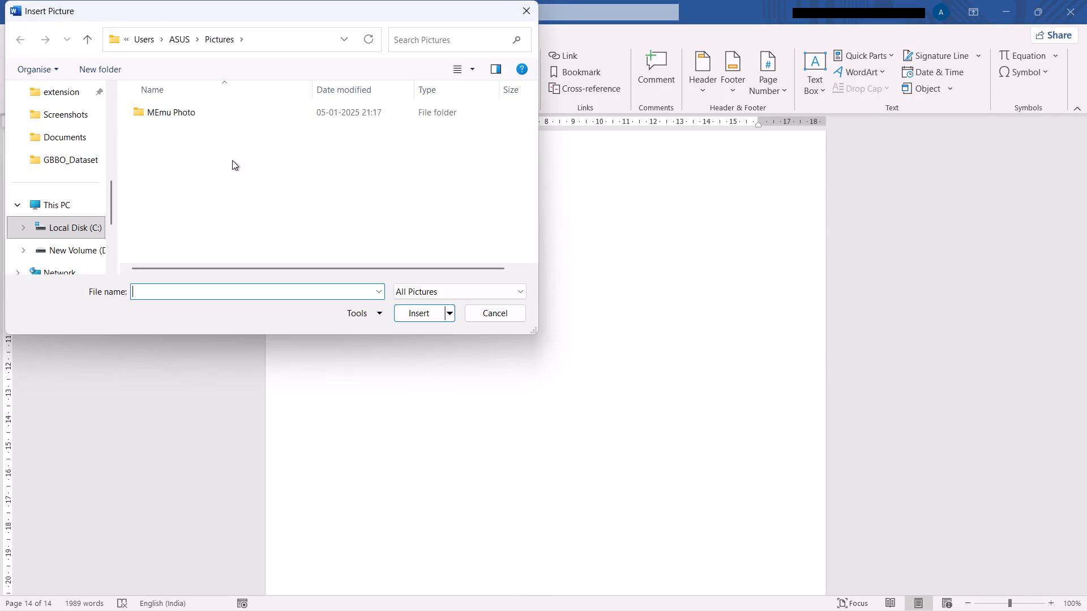
{"action": "left_click", "coordinate": [89, 119]}
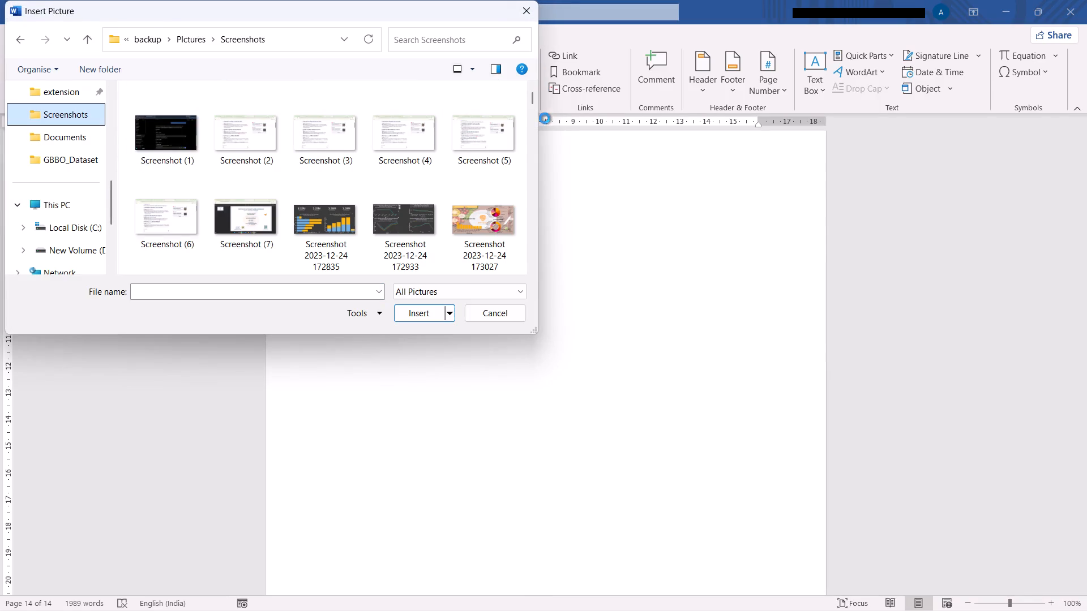
{"action": "left_click", "coordinate": [531, 98]}
{"action": "left_click_drag", "start_coordinate": [531, 98], "coordinate": [534, 199]}
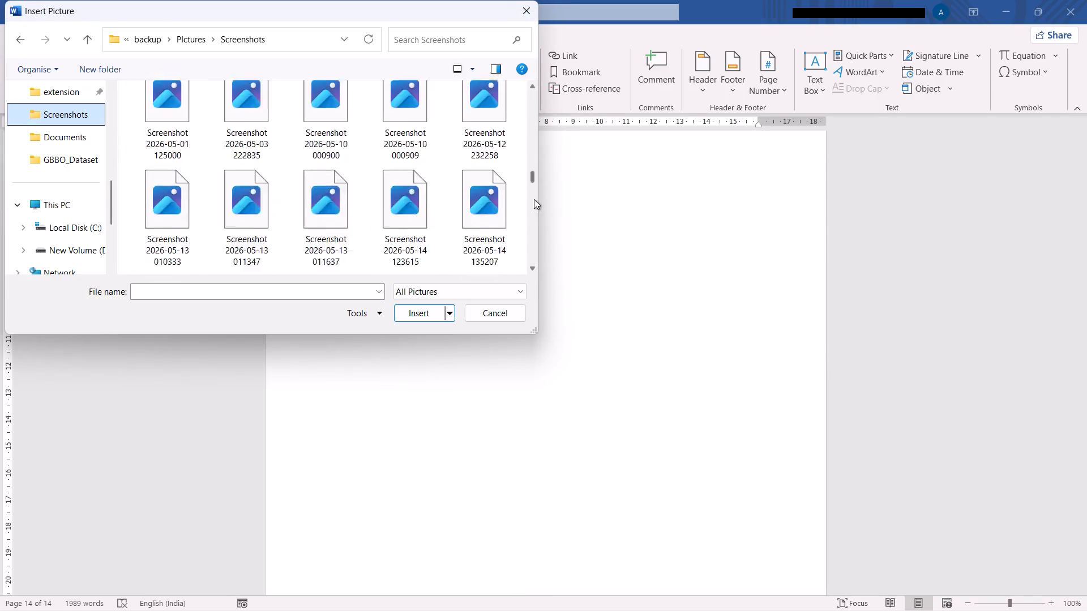
{"action": "left_click_drag", "start_coordinate": [534, 199], "coordinate": [530, 298]}
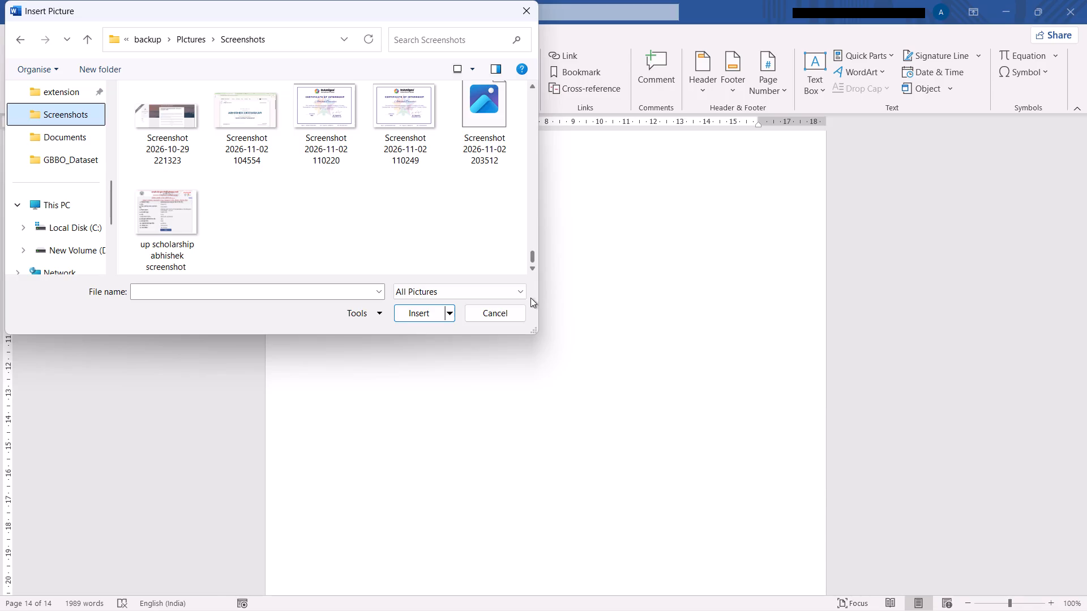
{"action": "left_click_drag", "start_coordinate": [530, 298], "coordinate": [530, 294]}
{"action": "left_click", "coordinate": [485, 106]}
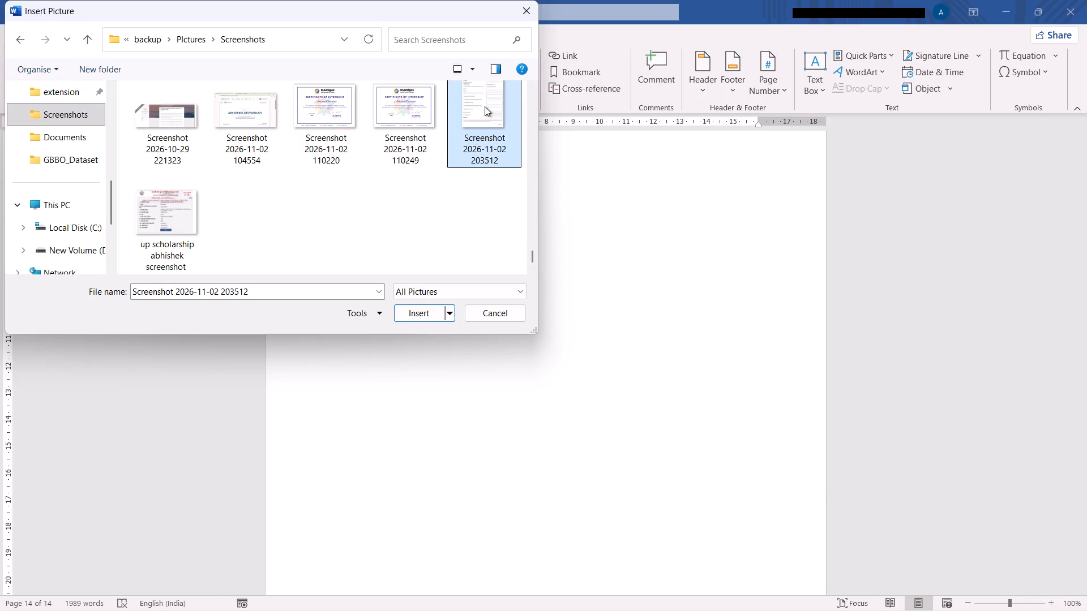
{"action": "double_click", "coordinate": [485, 106]}
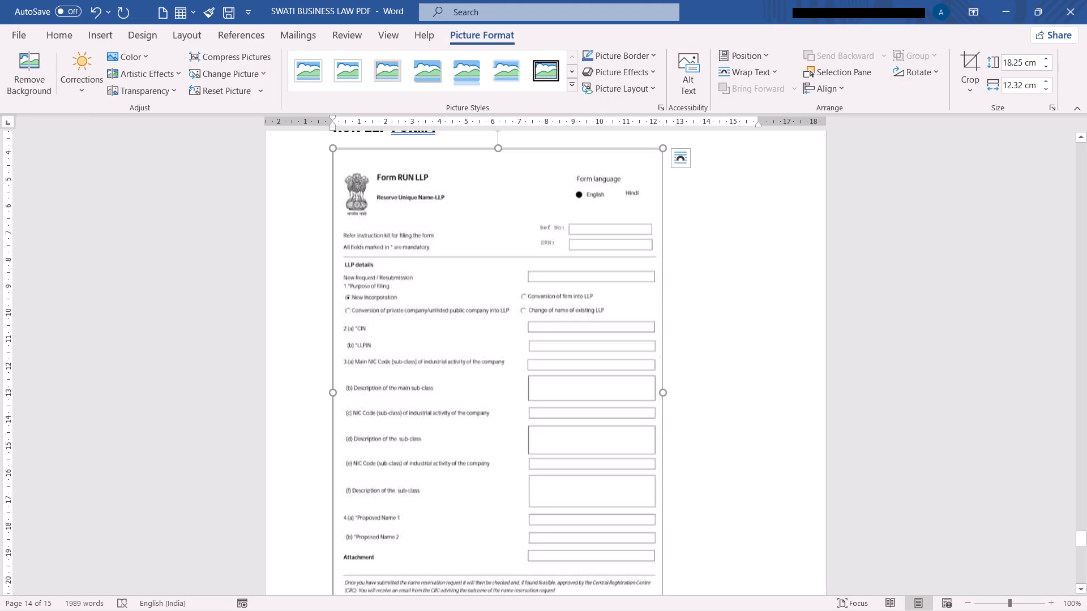
Stretch the Form RUN LLP picture horizontally to a width of about 14.86 cm.
{"action": "left_click_drag", "start_coordinate": [663, 391], "coordinate": [723, 390]}
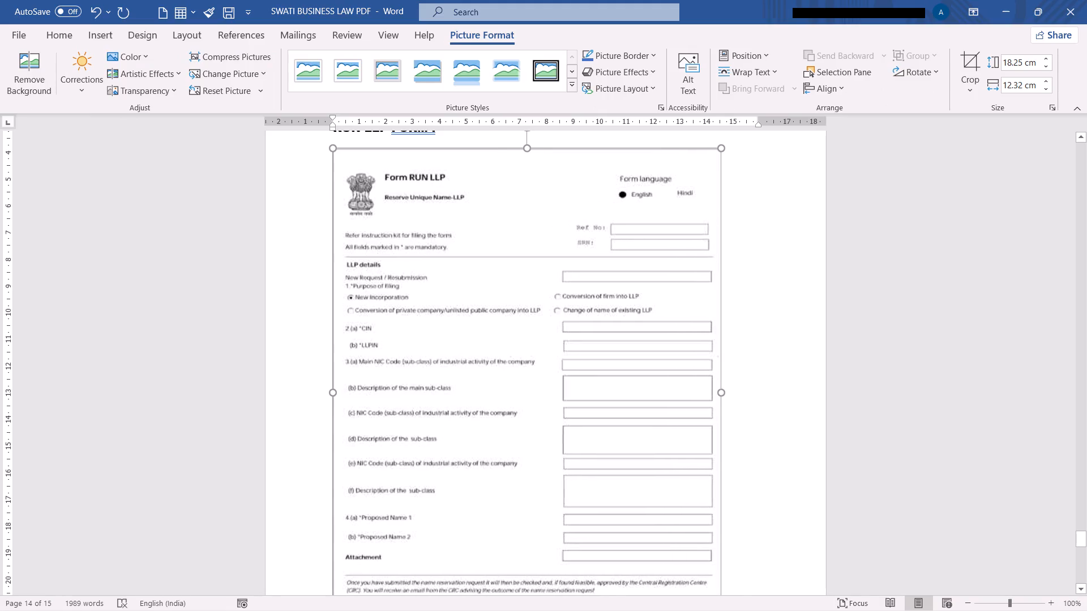
{"action": "left_click_drag", "start_coordinate": [723, 390], "coordinate": [756, 391]}
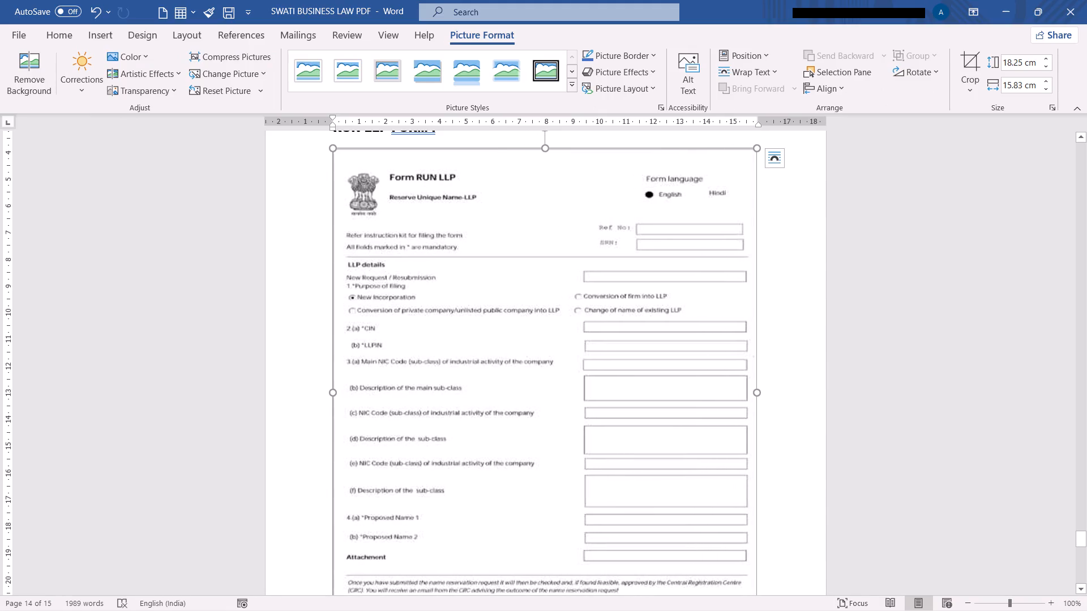
{"action": "left_click_drag", "start_coordinate": [333, 396], "coordinate": [336, 397]}
{"action": "left_click_drag", "start_coordinate": [336, 397], "coordinate": [359, 403]}
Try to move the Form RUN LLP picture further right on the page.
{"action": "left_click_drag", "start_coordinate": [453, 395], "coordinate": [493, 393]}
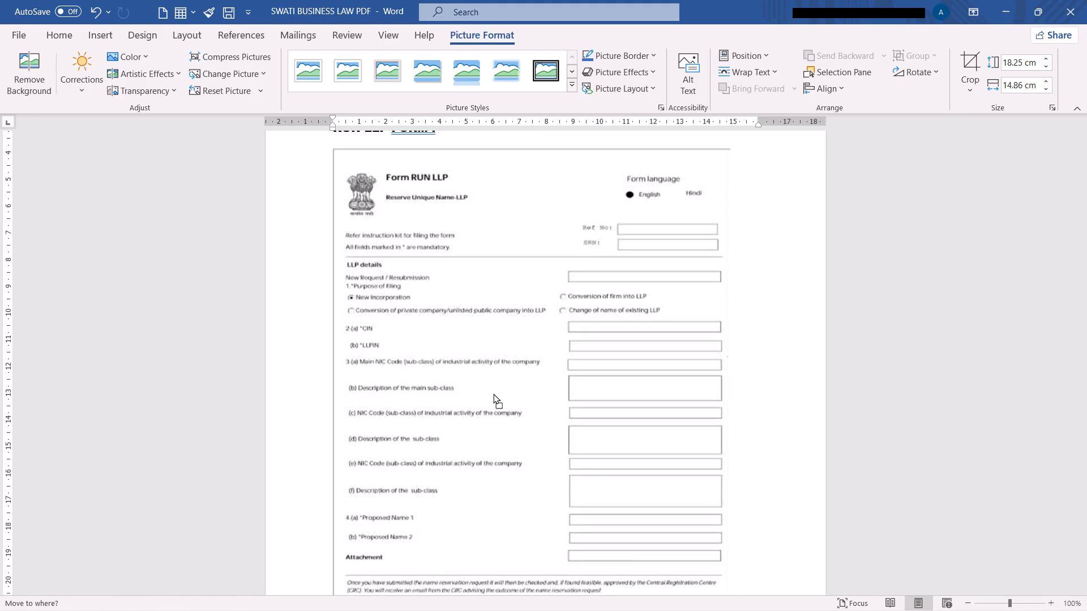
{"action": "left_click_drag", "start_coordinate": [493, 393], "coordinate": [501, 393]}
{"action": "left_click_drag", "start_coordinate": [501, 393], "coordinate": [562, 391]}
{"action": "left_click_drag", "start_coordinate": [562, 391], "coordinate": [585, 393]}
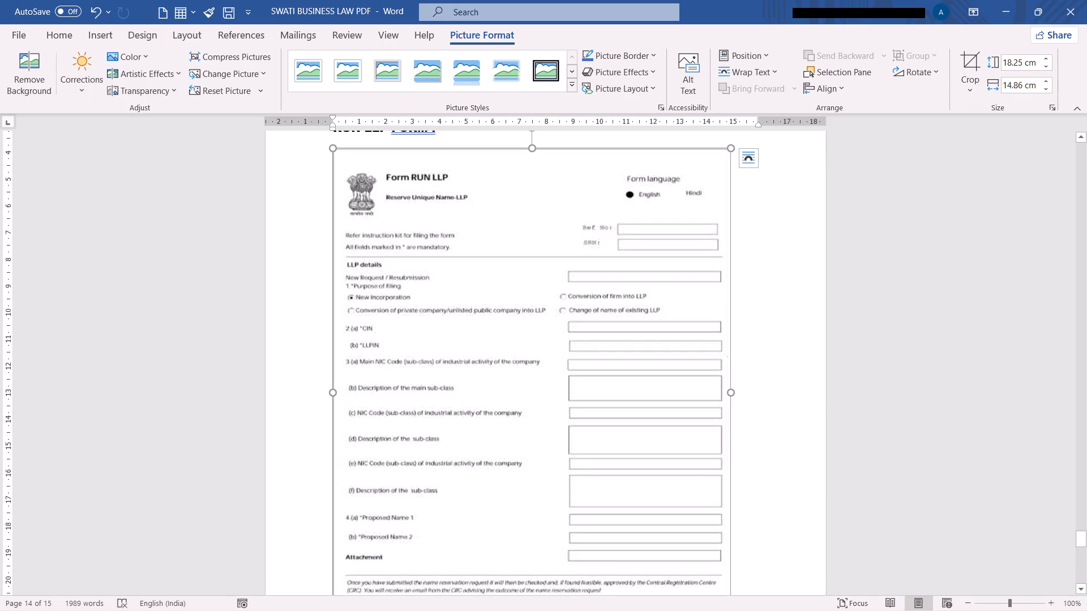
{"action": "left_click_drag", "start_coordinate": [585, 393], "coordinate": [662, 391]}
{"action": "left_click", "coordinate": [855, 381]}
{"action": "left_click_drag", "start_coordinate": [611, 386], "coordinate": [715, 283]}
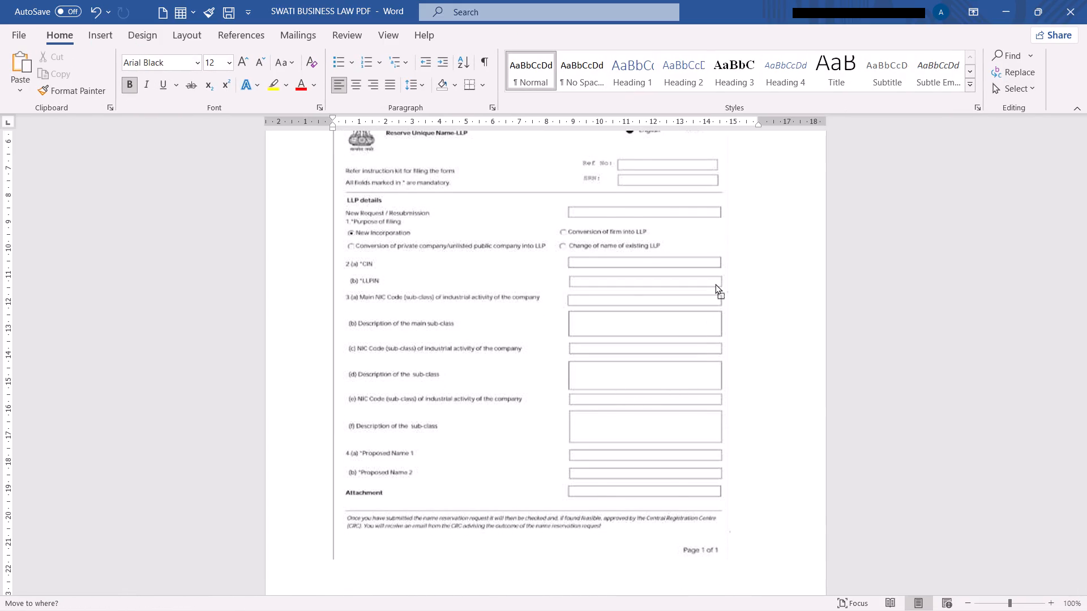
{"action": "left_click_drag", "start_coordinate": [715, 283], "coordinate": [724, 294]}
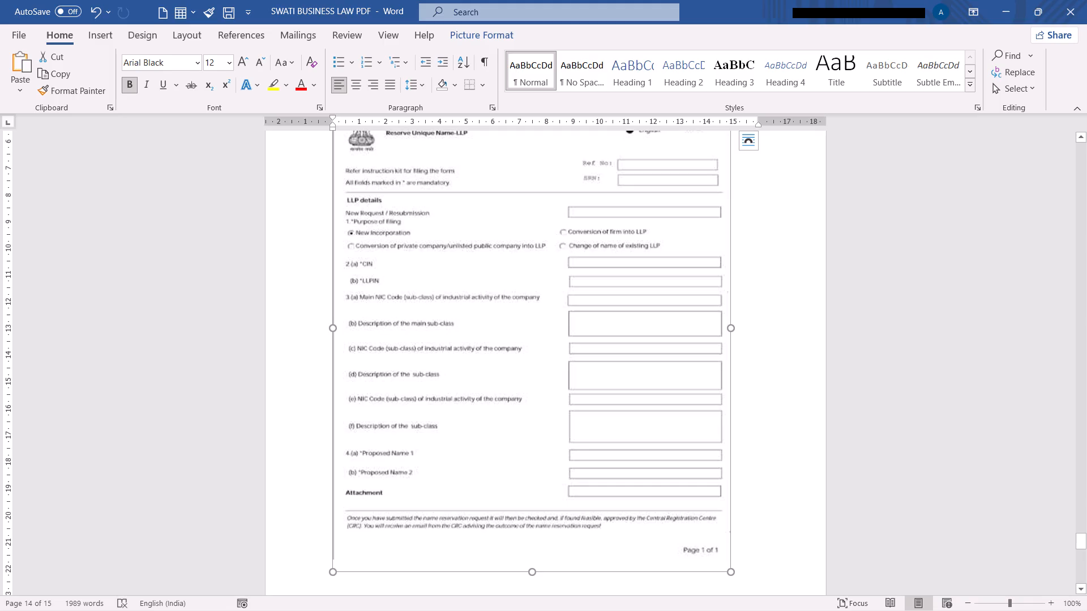
Place the cursor after the Form RUN LLP picture and start a new line below it.
{"action": "left_click", "coordinate": [940, 384]}
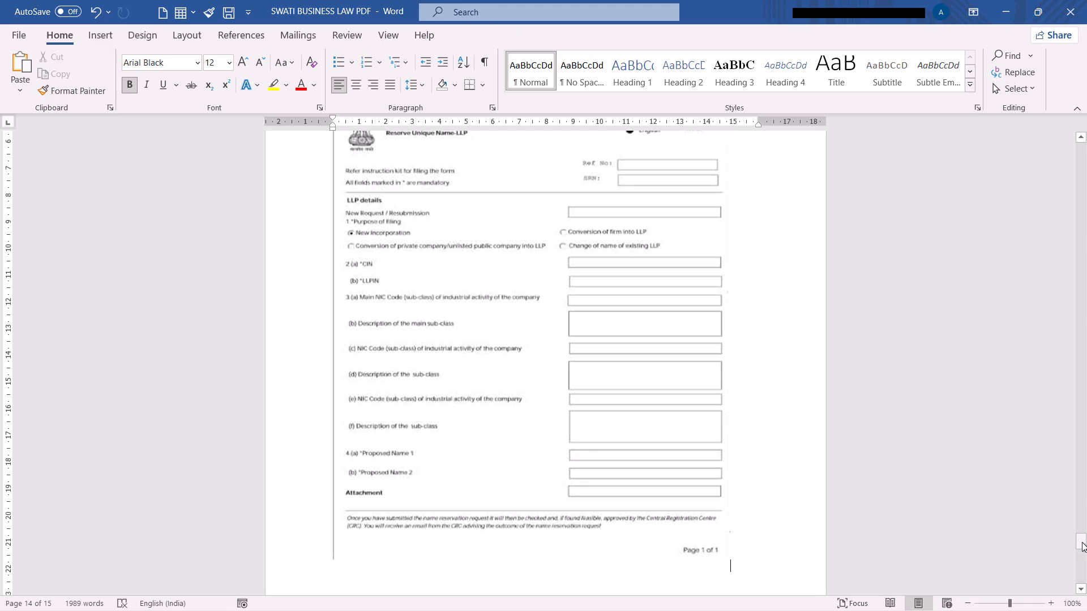
{"action": "left_click_drag", "start_coordinate": [1082, 544], "coordinate": [1082, 545]}
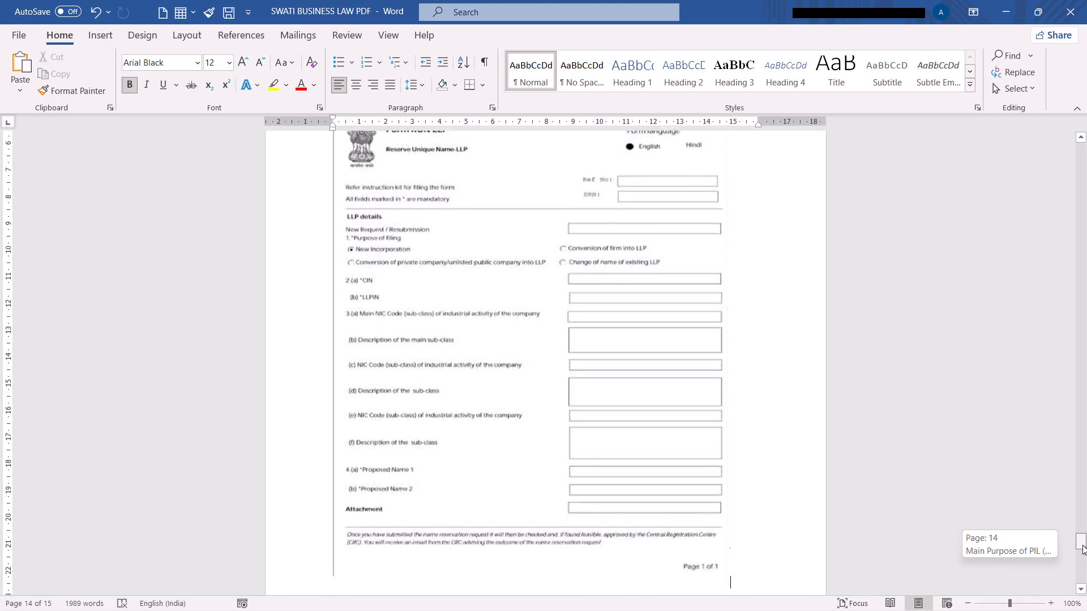
{"action": "left_click_drag", "start_coordinate": [1082, 545], "coordinate": [1081, 544]}
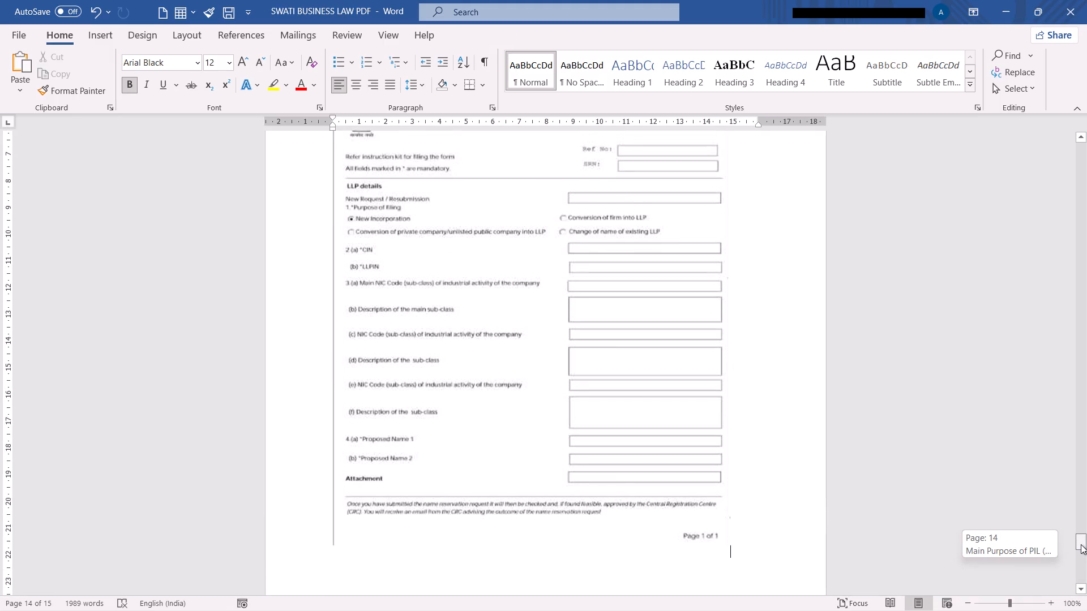
{"action": "left_click_drag", "start_coordinate": [1081, 544], "coordinate": [1079, 541]}
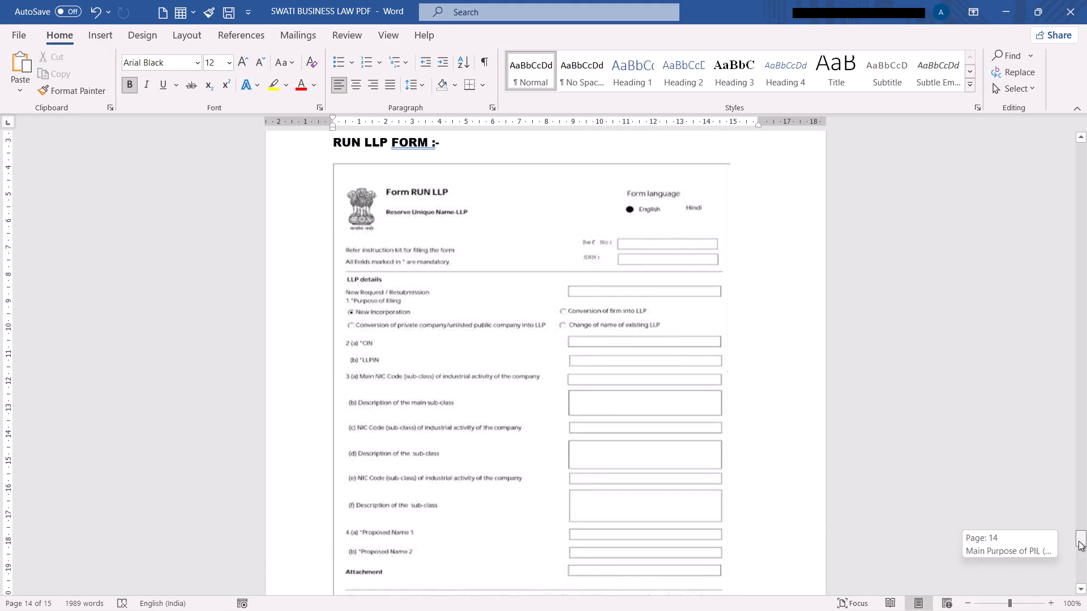
{"action": "left_click_drag", "start_coordinate": [1079, 541], "coordinate": [1080, 541]}
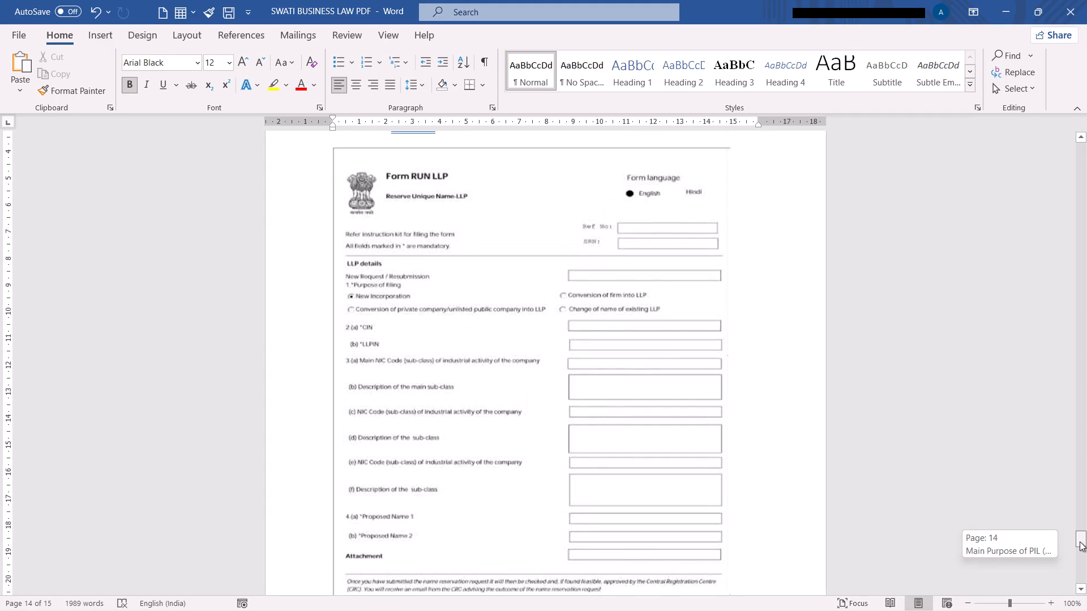
{"action": "left_click_drag", "start_coordinate": [1080, 541], "coordinate": [1080, 555]}
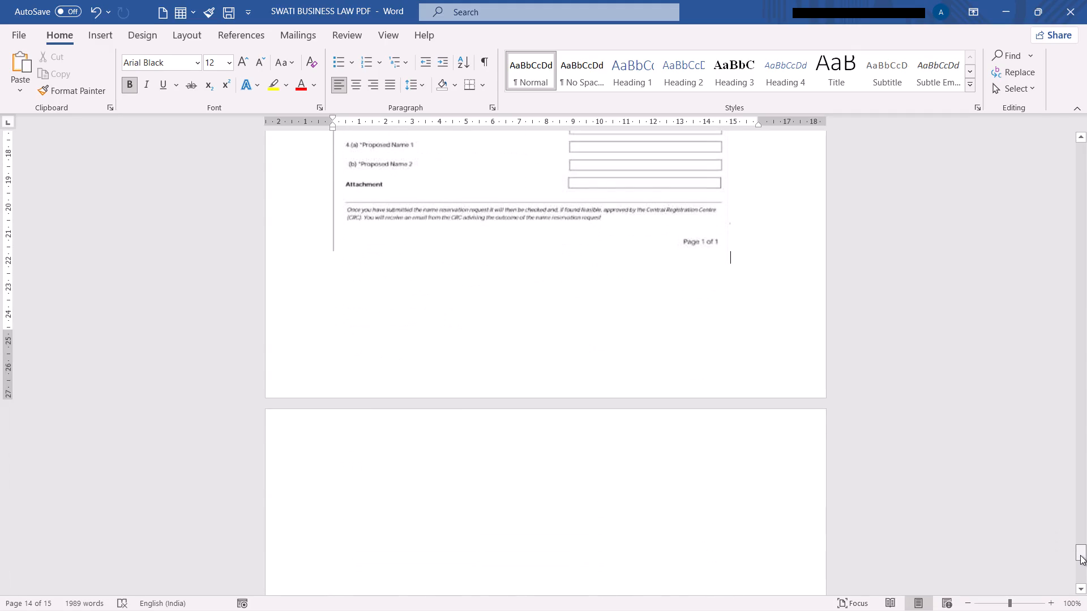
{"action": "key", "text": "Return"}
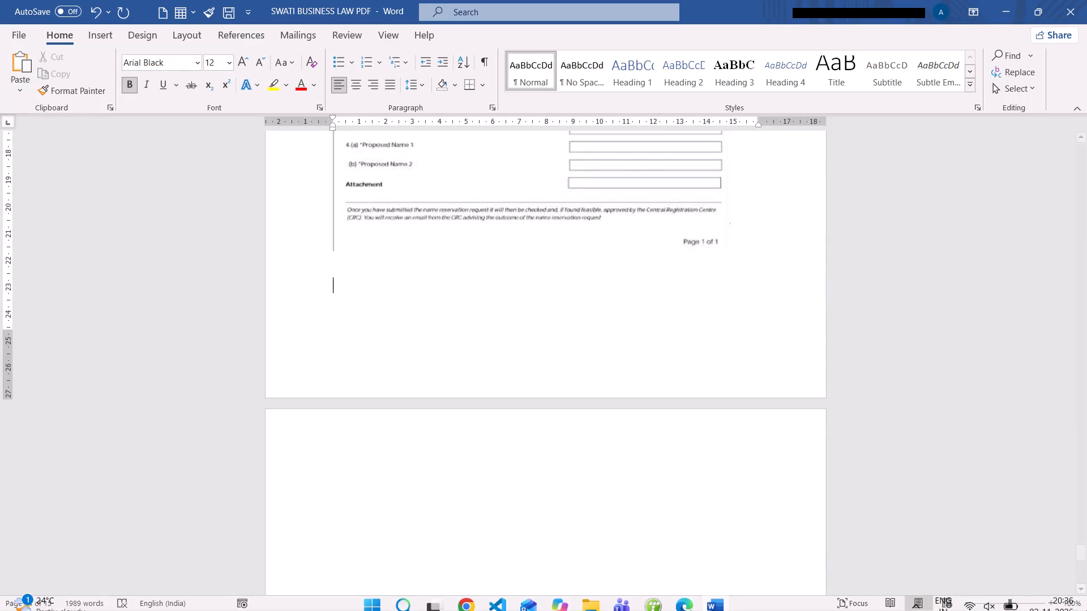
Copy the "FiLLiP Form-" heading and its paragraph from the reference PDF in Edge and paste them below the form picture in Word.
{"action": "left_click", "coordinate": [683, 600]}
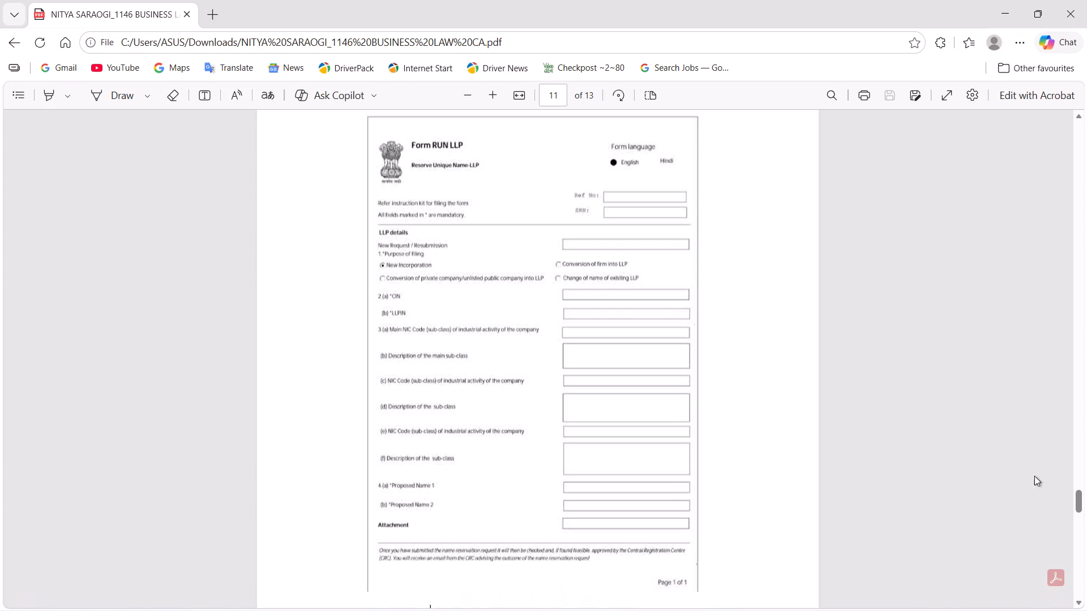
{"action": "left_click_drag", "start_coordinate": [1078, 492], "coordinate": [1078, 503]}
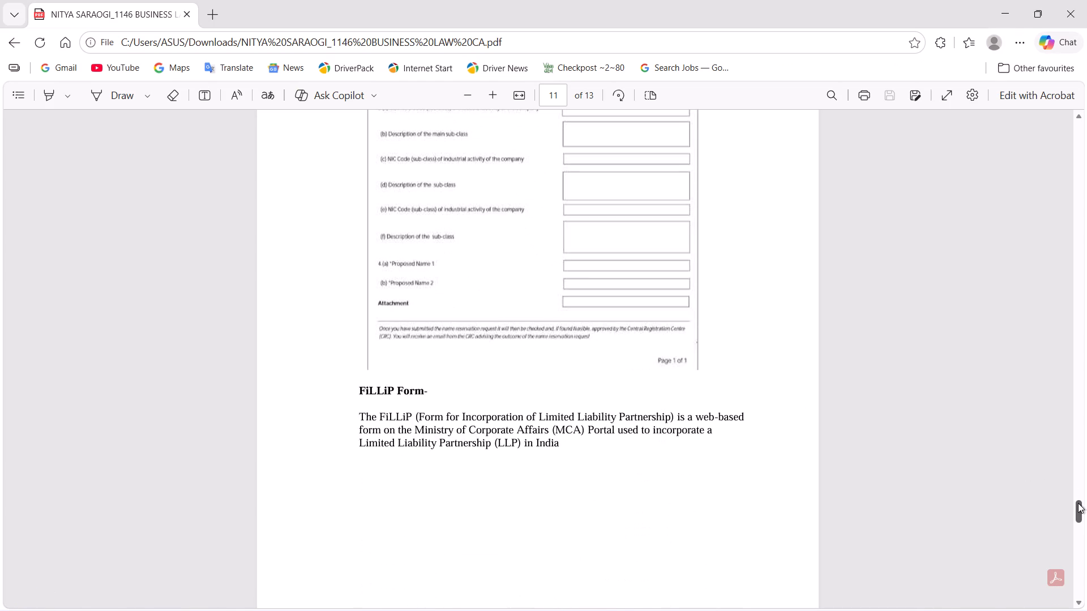
{"action": "left_click_drag", "start_coordinate": [1078, 503], "coordinate": [1079, 510]}
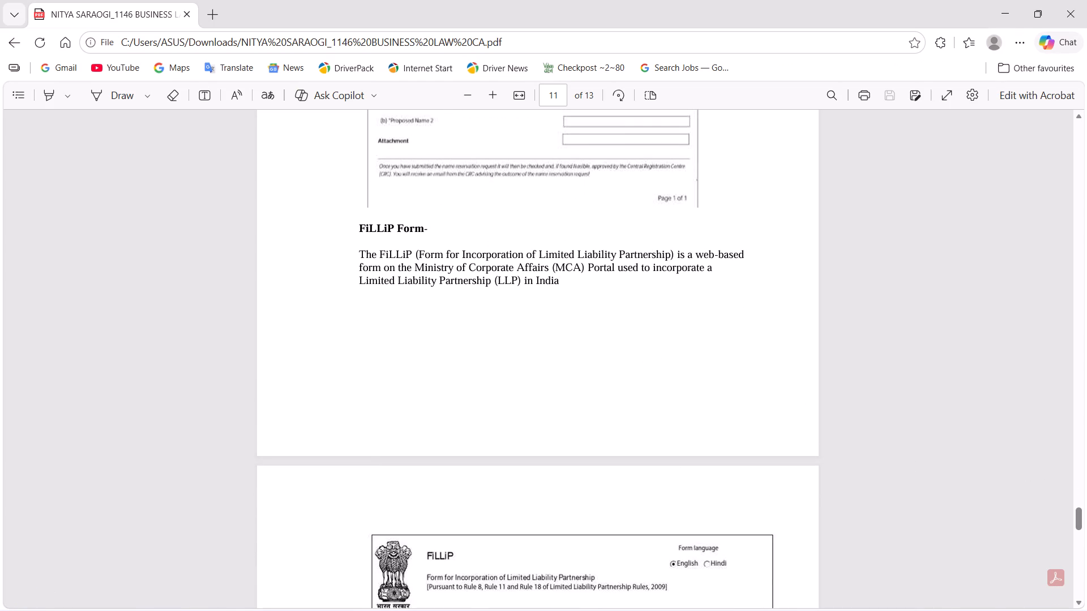
{"action": "left_click_drag", "start_coordinate": [360, 229], "coordinate": [571, 308]}
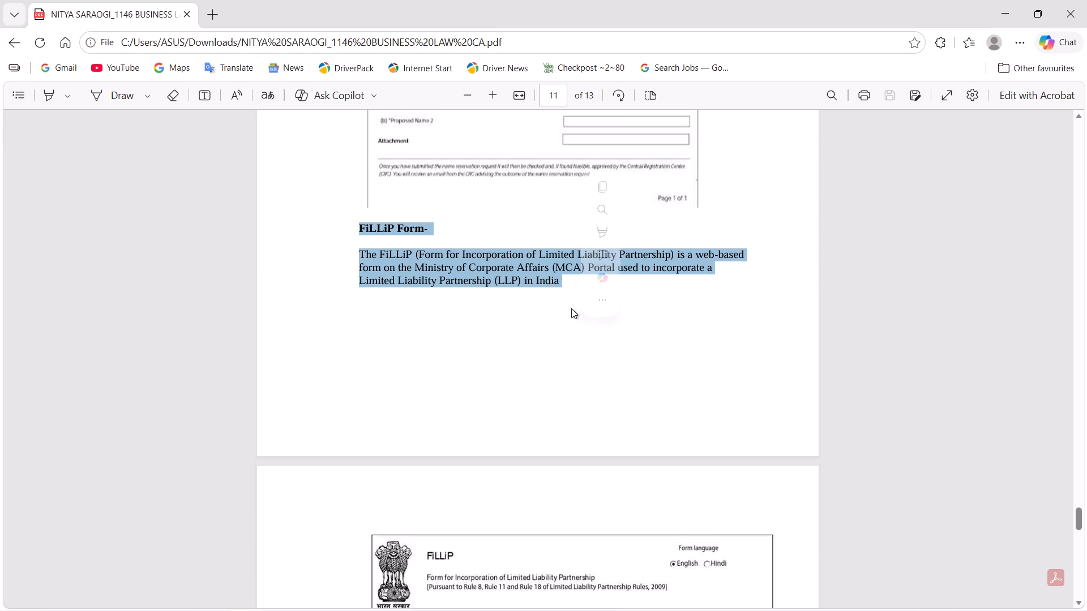
{"action": "key", "text": "ctrl+c"}
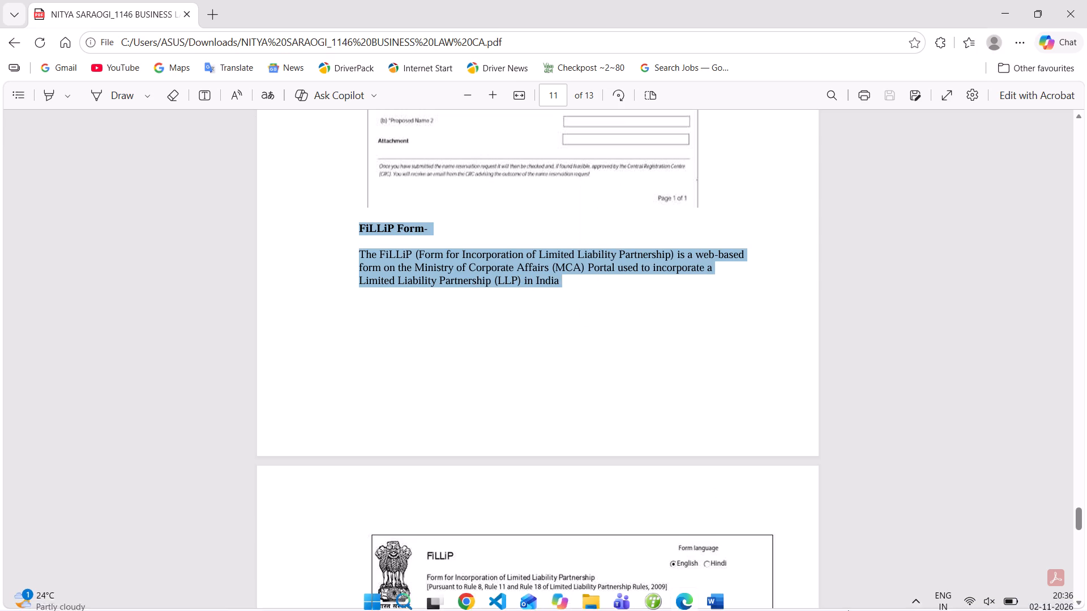
{"action": "left_click", "coordinate": [718, 595]}
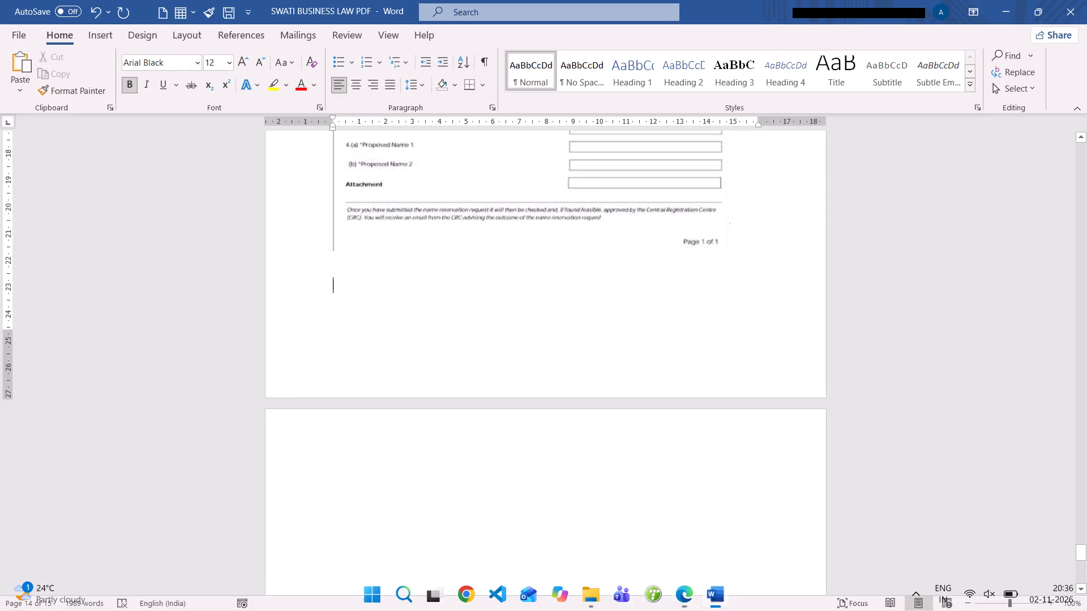
{"action": "key", "text": "ctrl+v"}
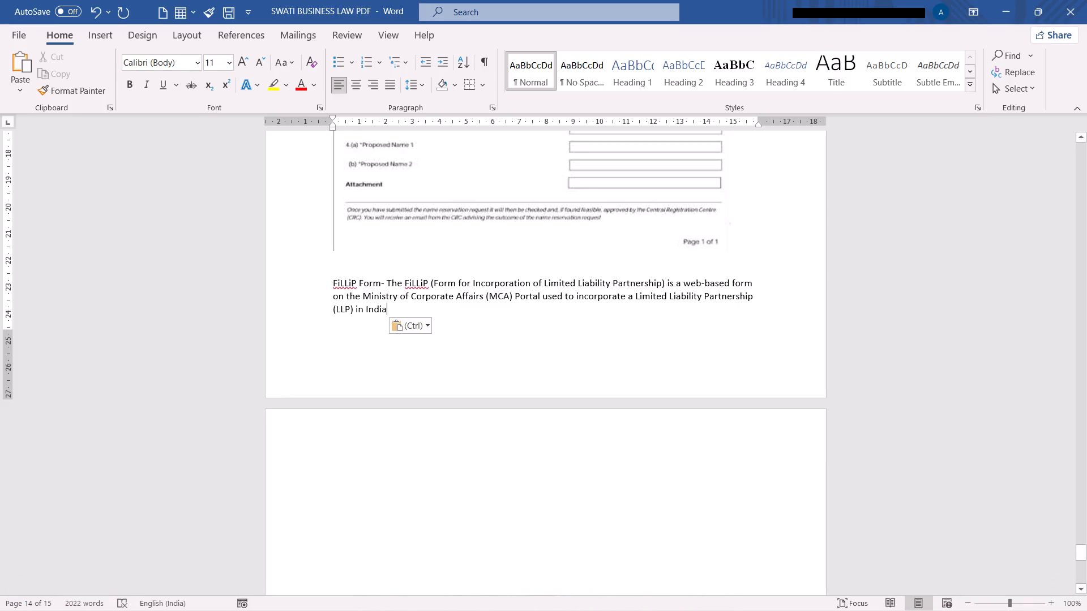
Split the pasted text after "FiLLiP Form-" so the description starts its own paragraph.
{"action": "left_click", "coordinate": [387, 282]}
{"action": "key", "text": "Return"}
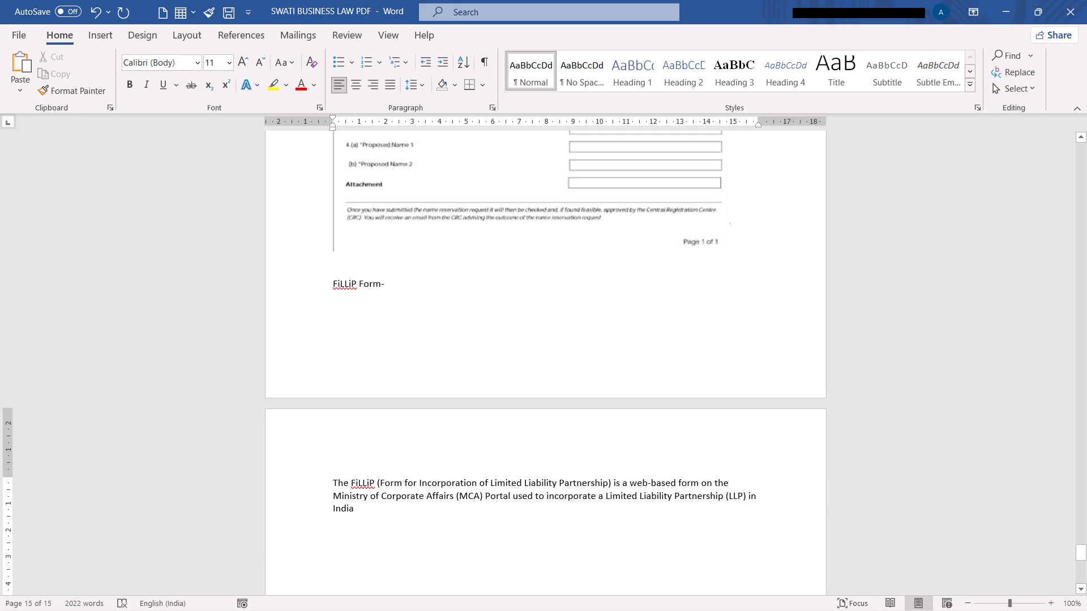
Format the "FiLLiP Form-" heading as bold, 12 pt, Arial Black.
{"action": "left_click_drag", "start_coordinate": [331, 282], "coordinate": [386, 291]}
{"action": "left_click", "coordinate": [393, 264]}
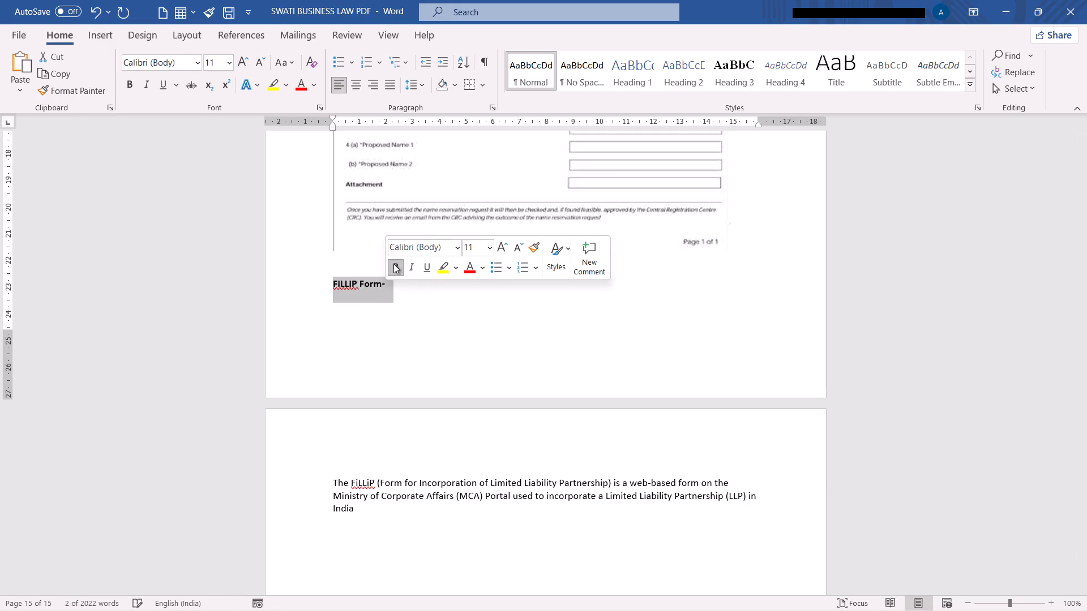
{"action": "left_click", "coordinate": [489, 248]}
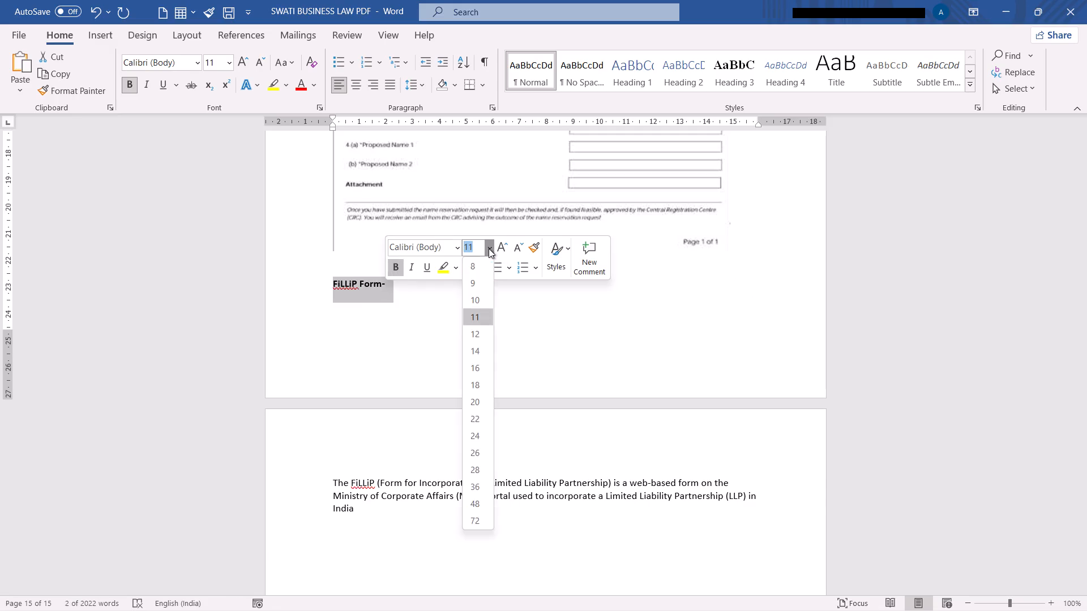
{"action": "left_click", "coordinate": [474, 338]}
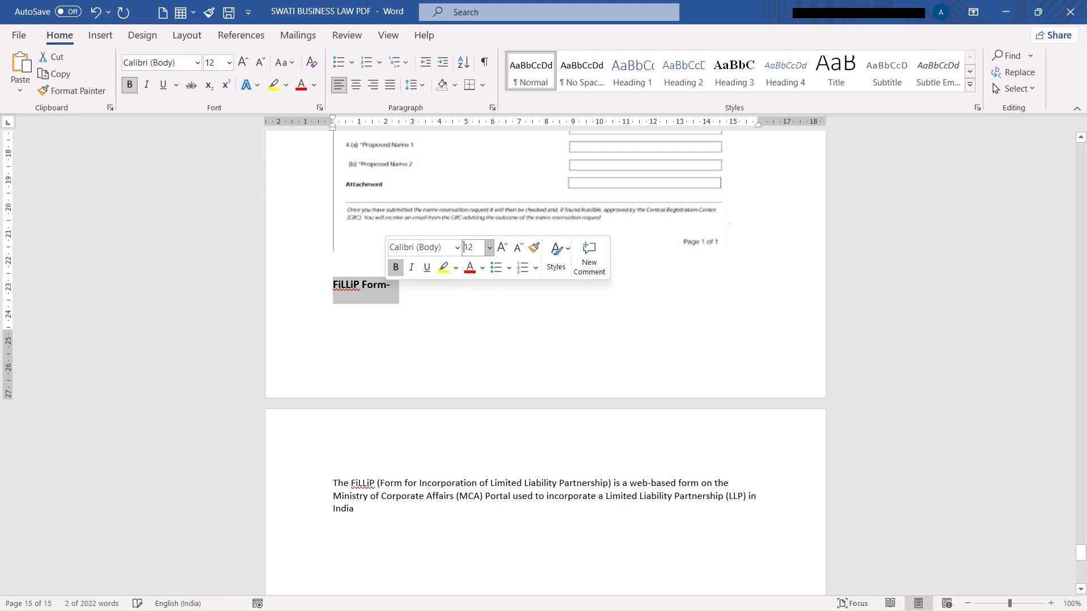
{"action": "left_click", "coordinate": [456, 251]}
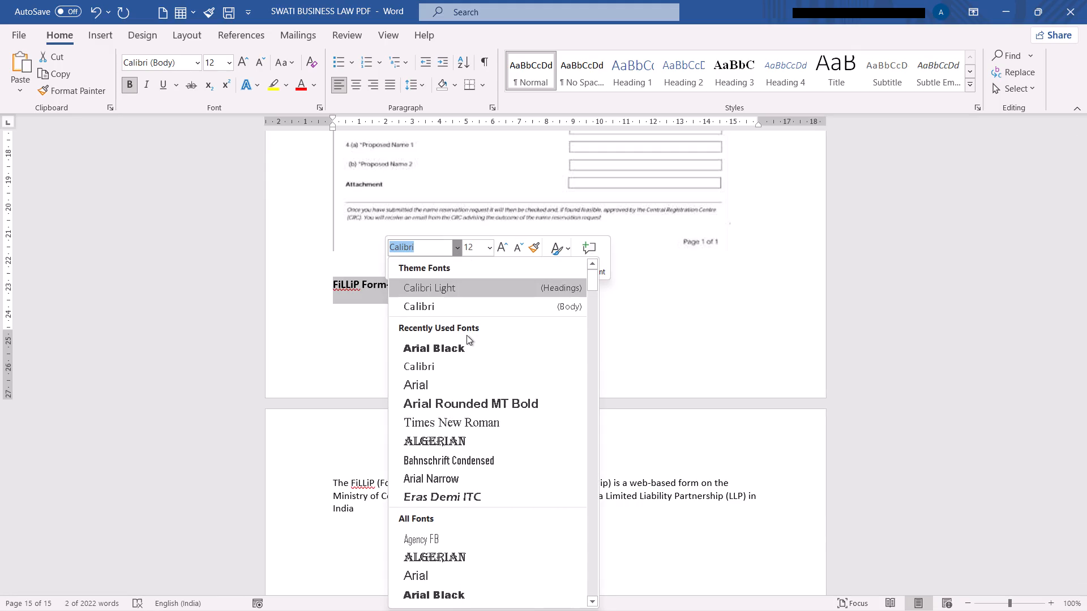
{"action": "left_click", "coordinate": [465, 348]}
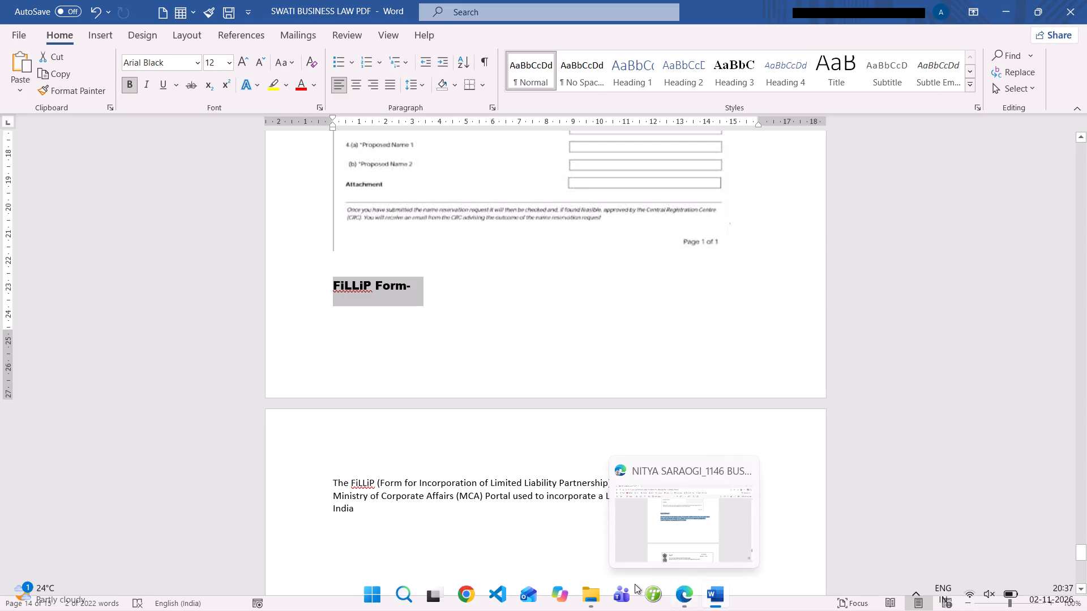
Set the FiLLiP description paragraph below the heading to 12 pt.
{"action": "left_click_drag", "start_coordinate": [336, 484], "coordinate": [354, 500]}
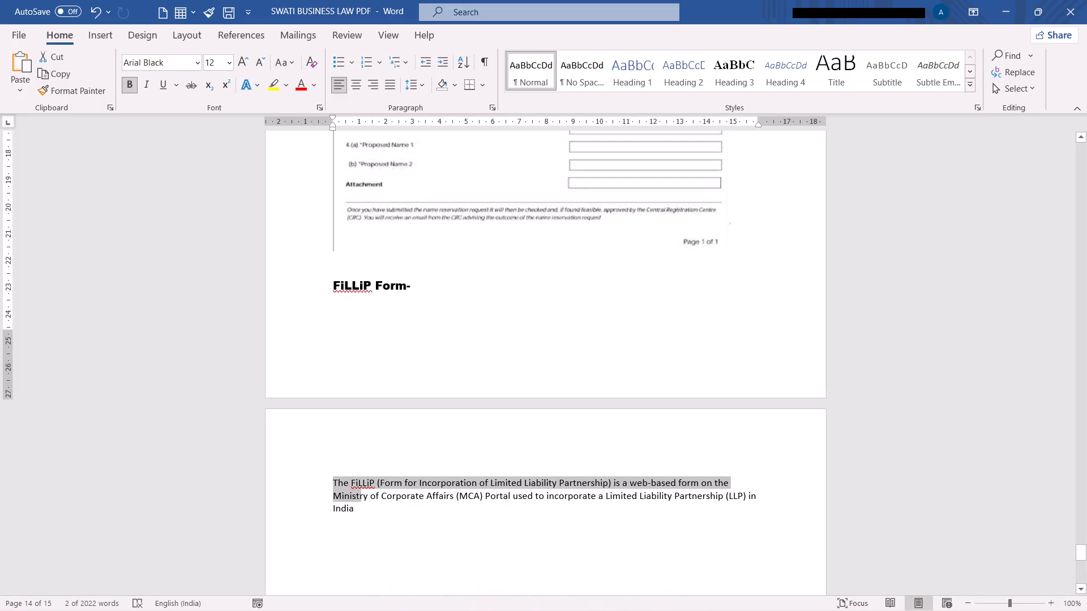
{"action": "left_click_drag", "start_coordinate": [354, 500], "coordinate": [360, 513]}
{"action": "left_click", "coordinate": [464, 467]}
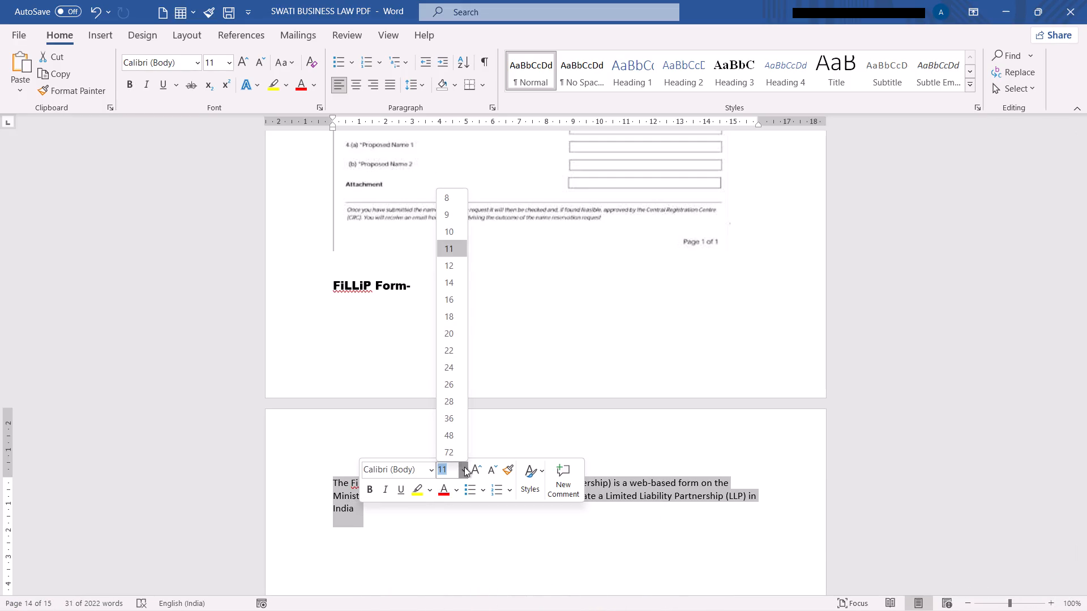
{"action": "left_click", "coordinate": [450, 262]}
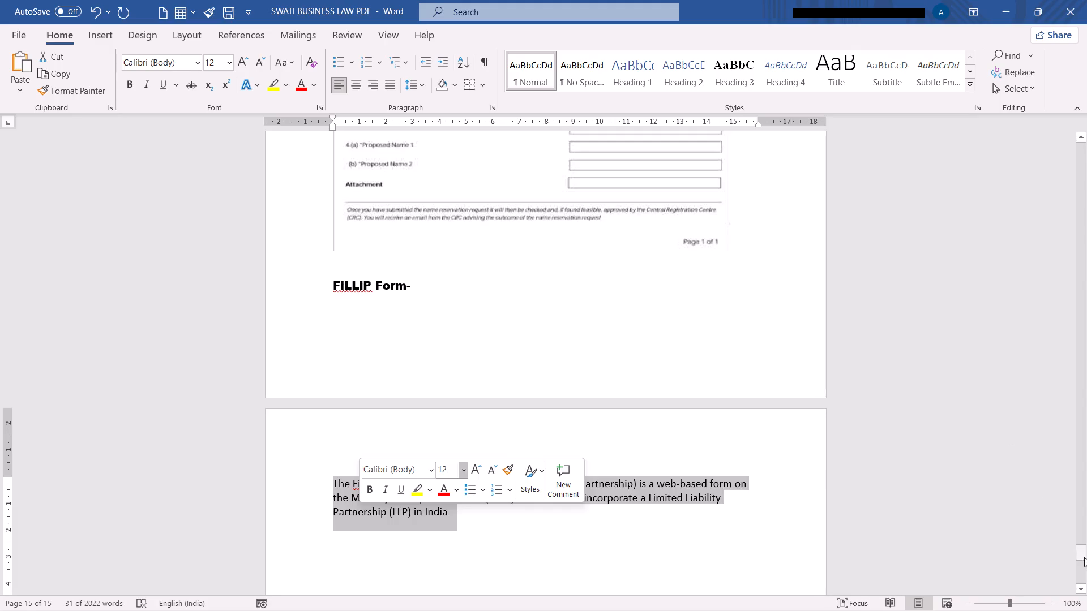
Resize the Form RUN LLP picture to be slightly shorter and slightly narrower, keeping its left edge in place.
{"action": "left_click_drag", "start_coordinate": [1081, 553], "coordinate": [1079, 531]}
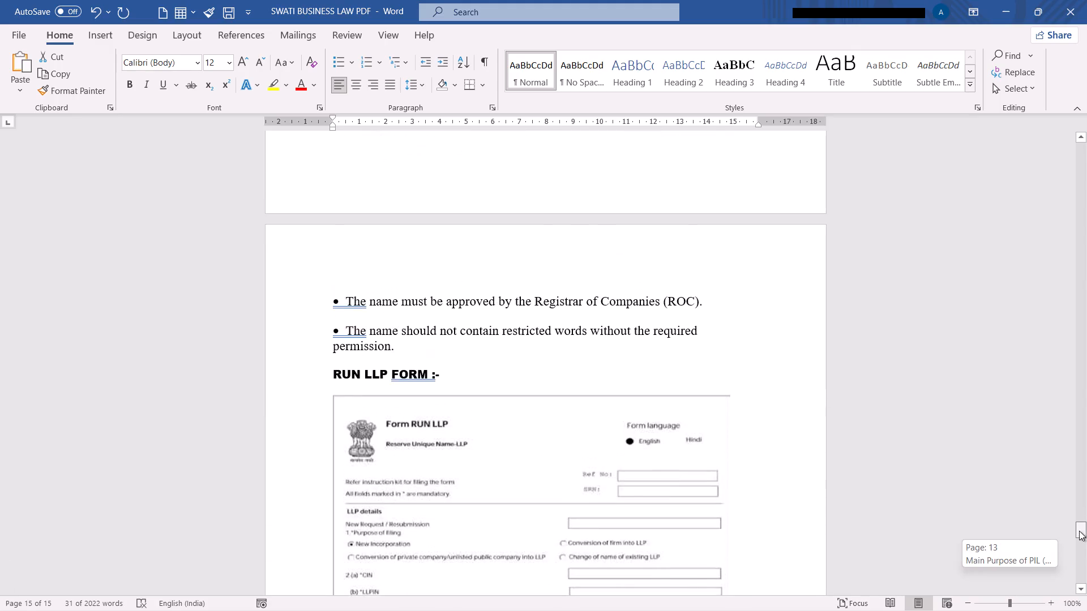
{"action": "left_click_drag", "start_coordinate": [1079, 531], "coordinate": [1082, 540]}
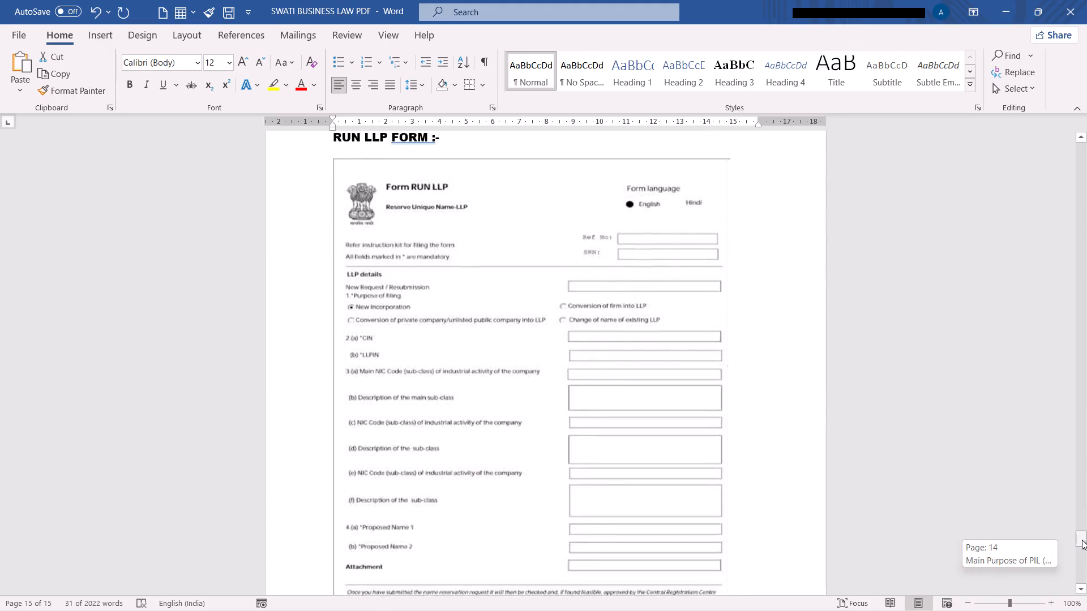
{"action": "left_click_drag", "start_coordinate": [1082, 540], "coordinate": [1083, 540]}
{"action": "left_click", "coordinate": [655, 425]}
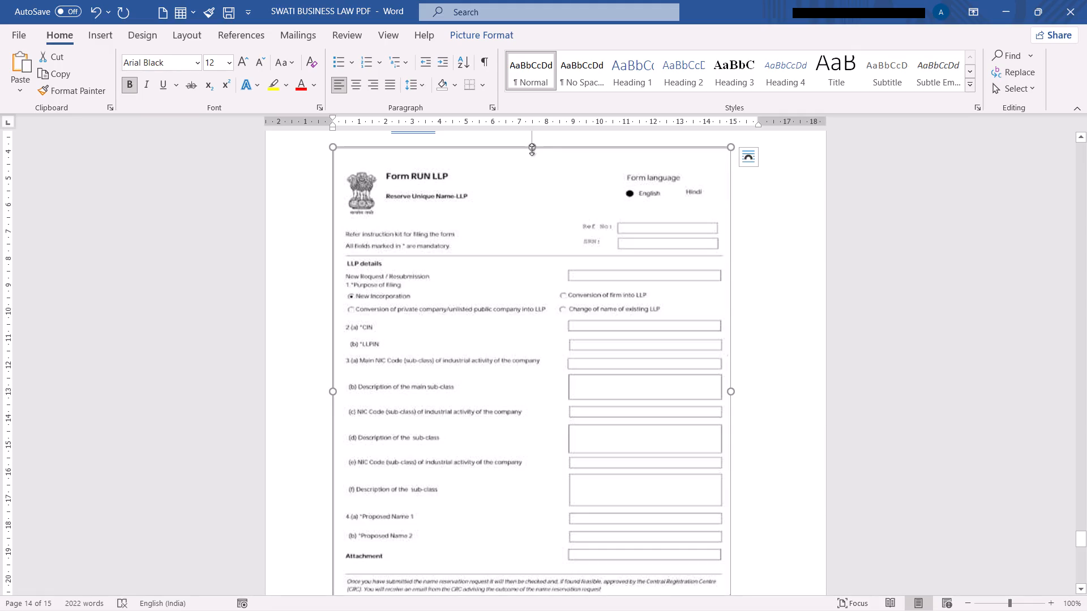
{"action": "left_click_drag", "start_coordinate": [534, 147], "coordinate": [537, 167]}
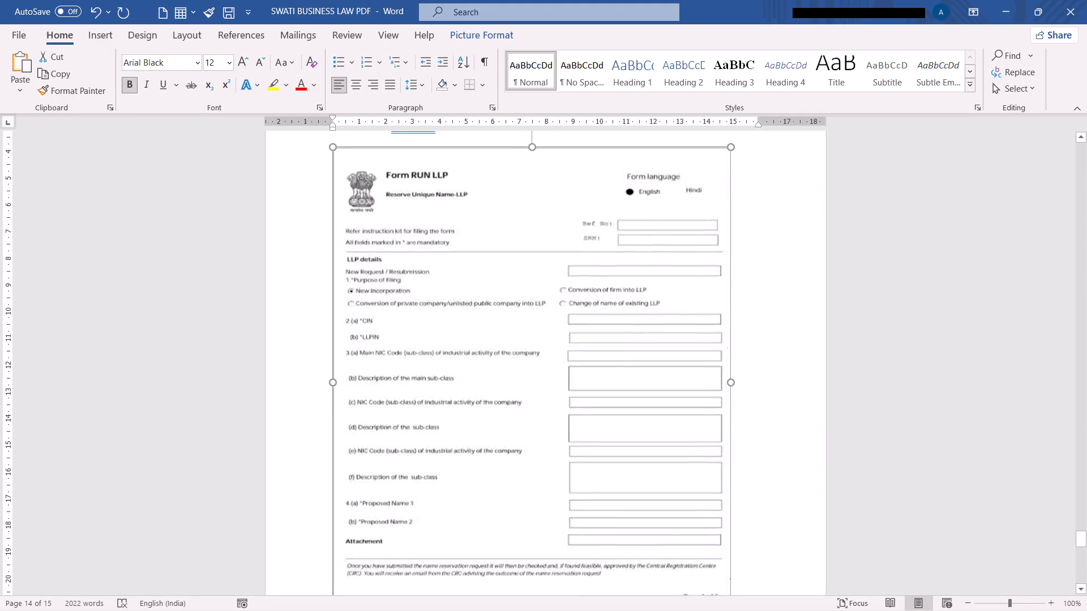
{"action": "left_click_drag", "start_coordinate": [537, 167], "coordinate": [538, 170]}
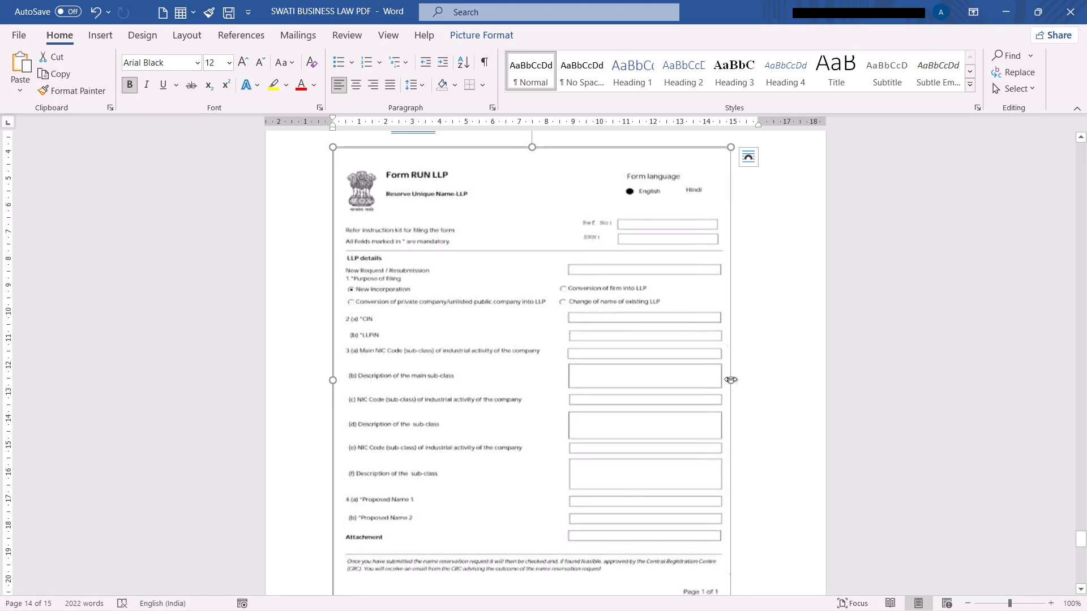
{"action": "left_click_drag", "start_coordinate": [731, 378], "coordinate": [718, 376]}
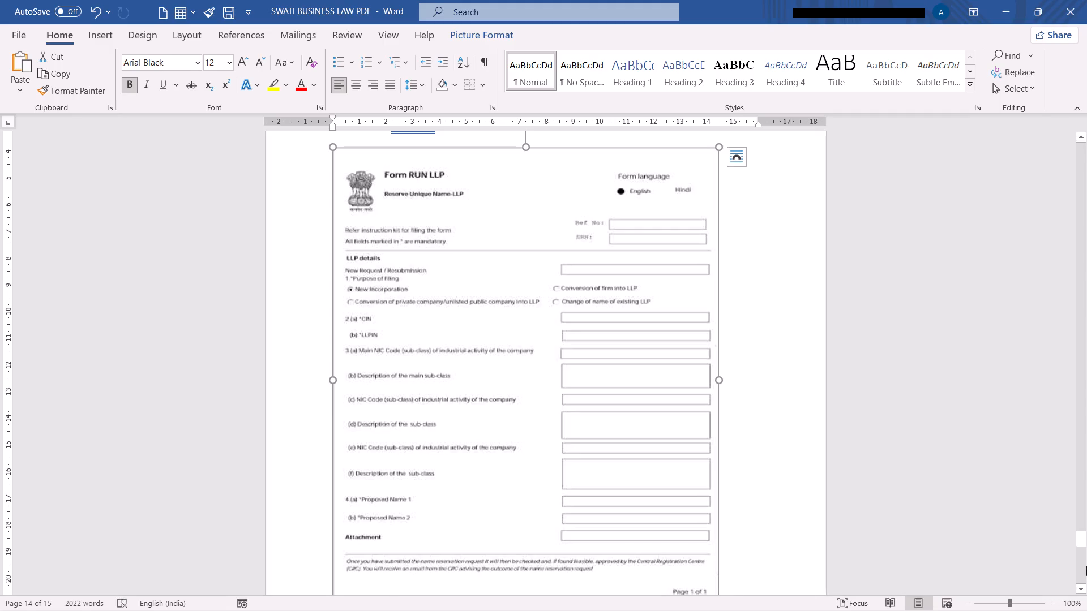
Add a full stop after "in India" in the FiLLiP description and start a new paragraph below it.
{"action": "left_click_drag", "start_coordinate": [1080, 542], "coordinate": [1079, 548]}
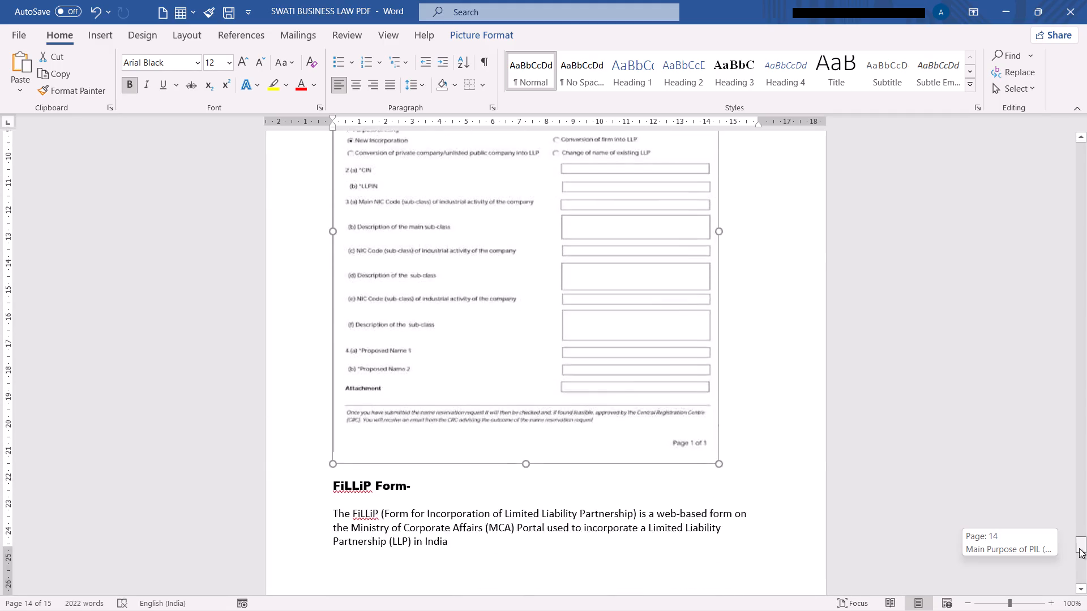
{"action": "left_click_drag", "start_coordinate": [1079, 548], "coordinate": [1080, 550]}
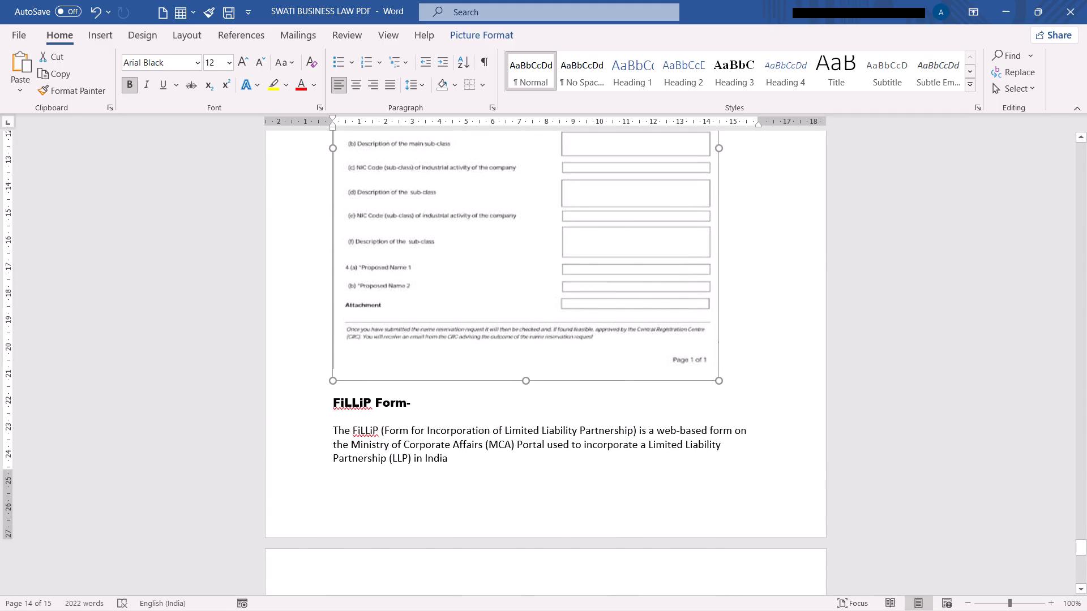
{"action": "left_click", "coordinate": [452, 458]}
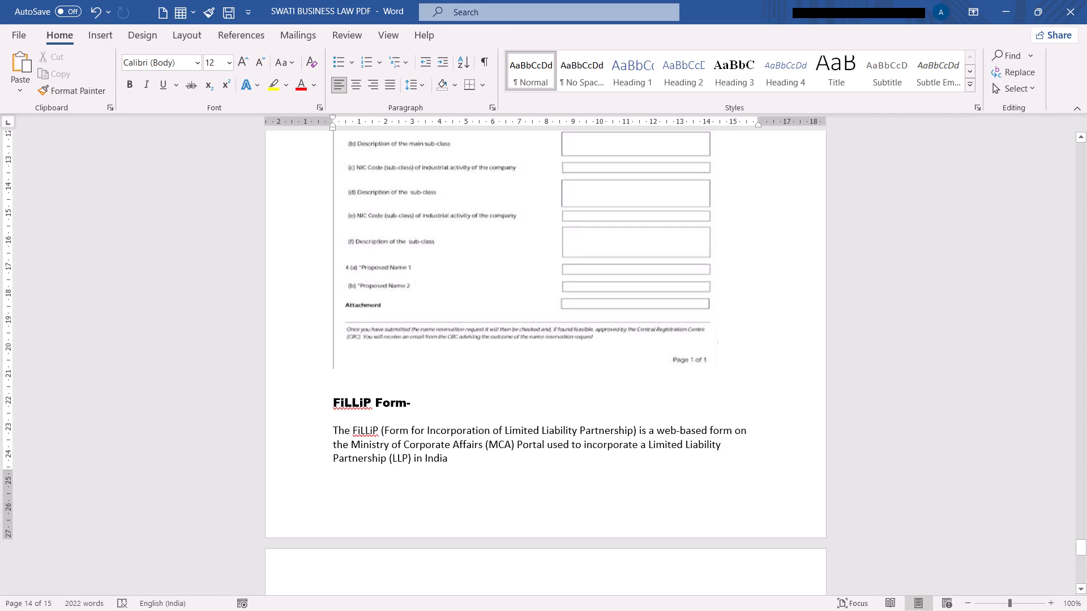
{"action": "key", "text": "period"}
{"action": "key", "text": "Return"}
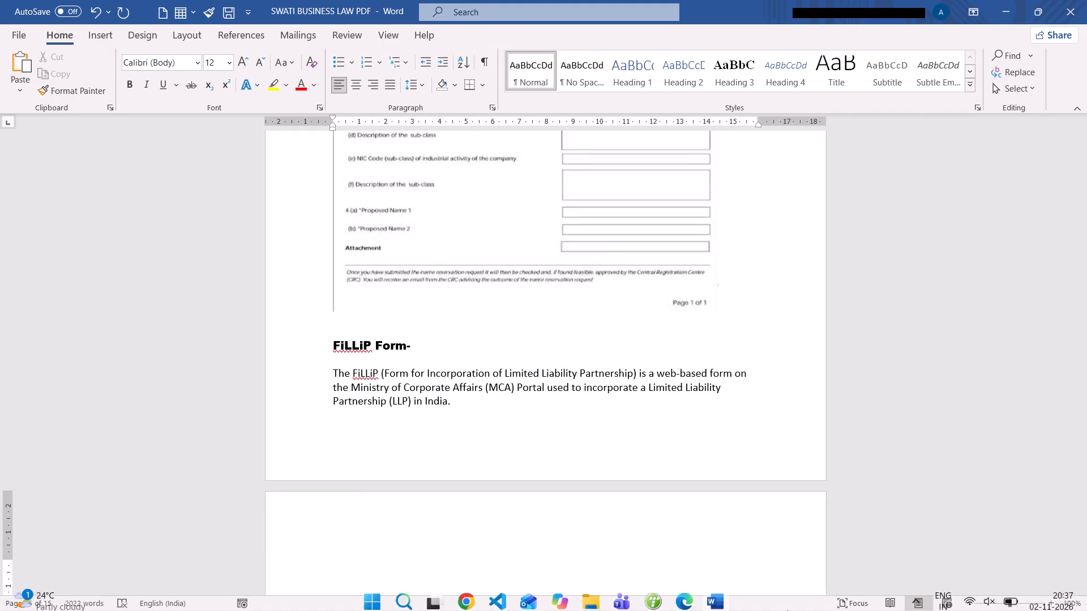
Switch to the reference PDF in Edge and capture a rectangular screenshot of the FiLLiP form on page 12.
{"action": "left_click", "coordinate": [679, 590]}
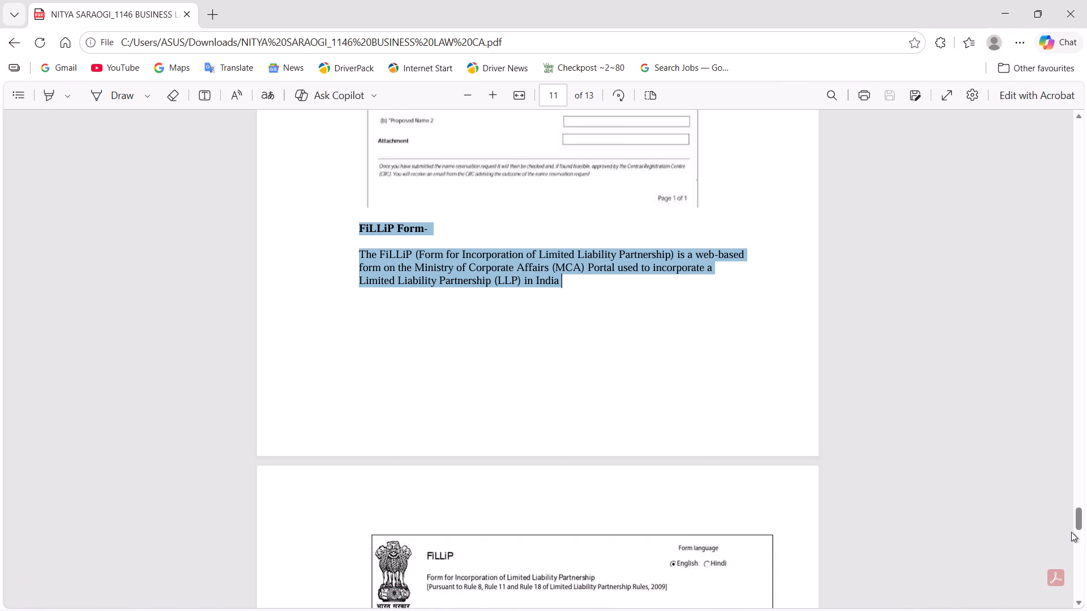
{"action": "left_click_drag", "start_coordinate": [1077, 520], "coordinate": [1080, 543]}
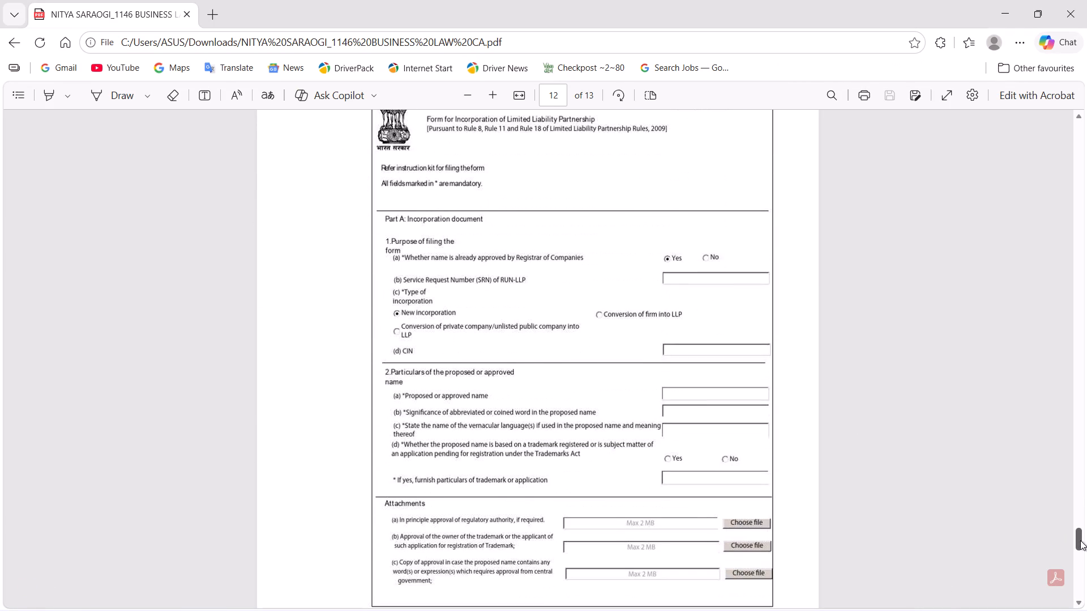
{"action": "left_click", "coordinate": [1080, 541]}
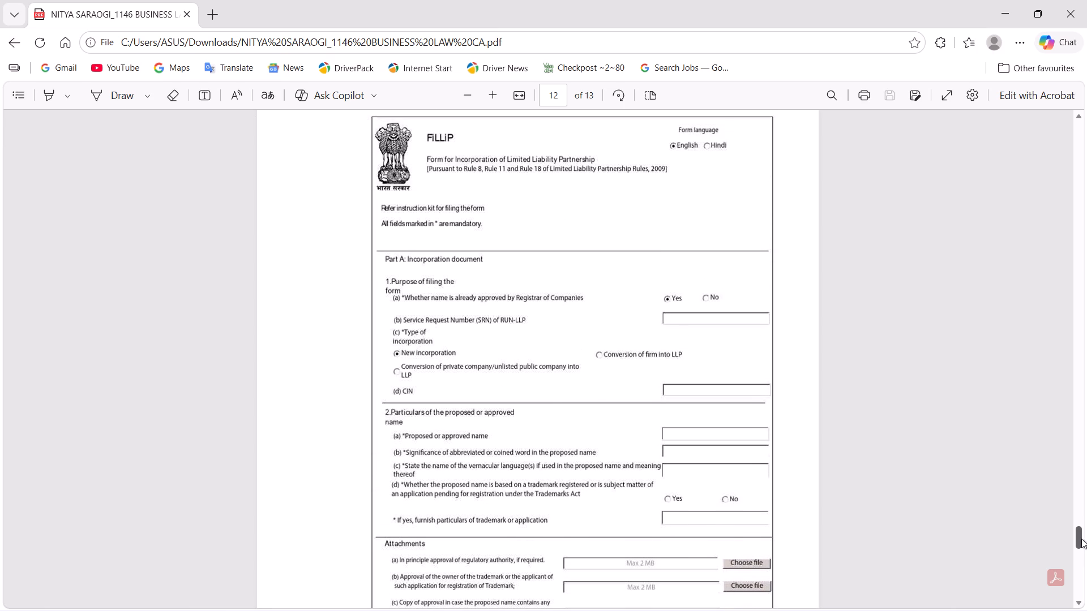
{"action": "key", "text": "Print"}
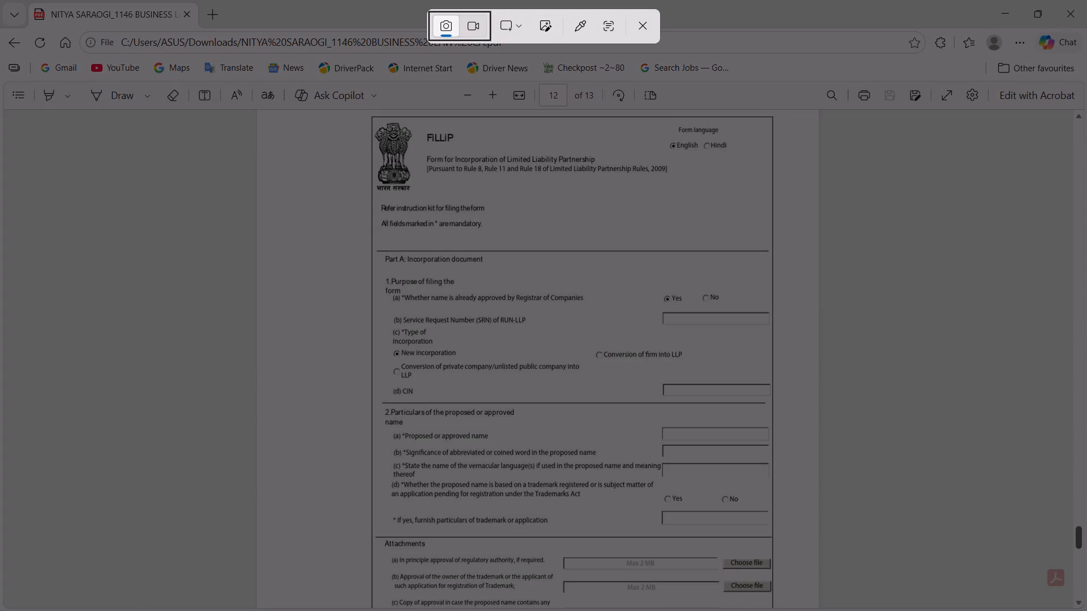
{"action": "left_click_drag", "start_coordinate": [372, 117], "coordinate": [613, 356]}
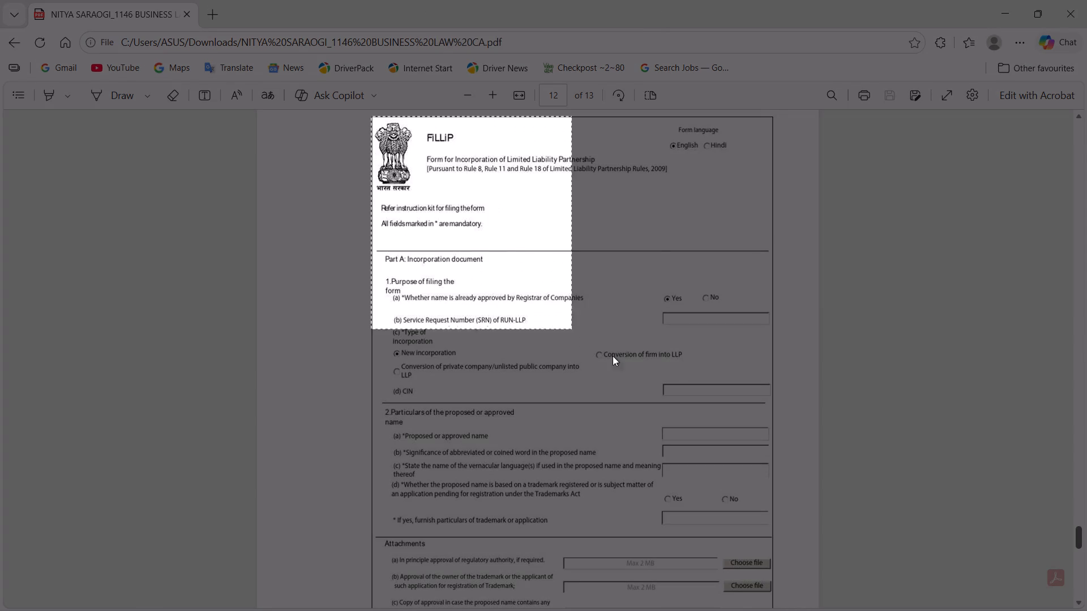
{"action": "left_click_drag", "start_coordinate": [613, 356], "coordinate": [763, 610]}
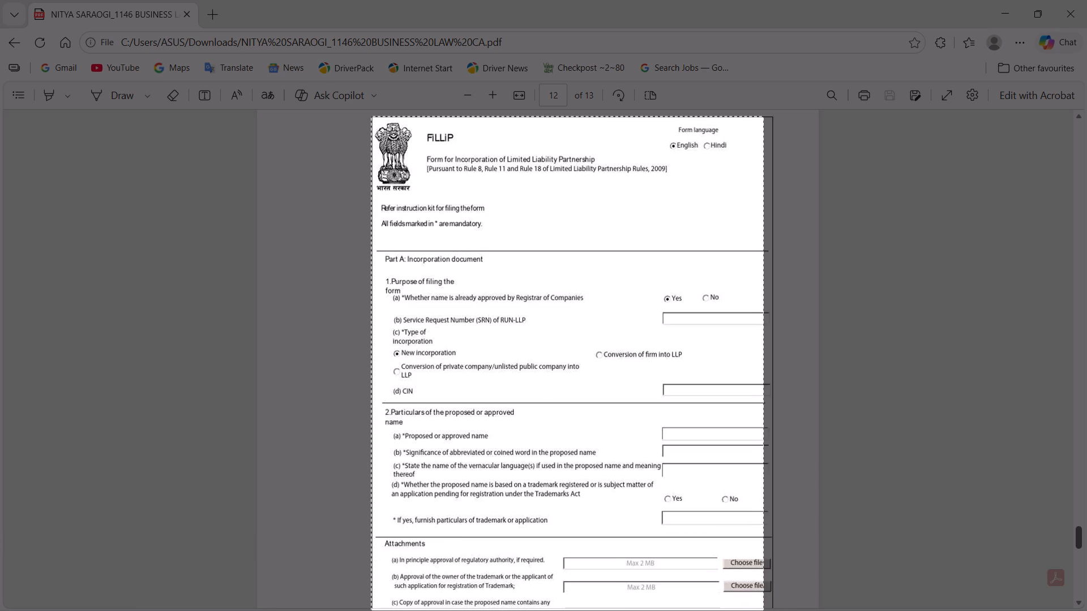
{"action": "left_click_drag", "start_coordinate": [763, 610], "coordinate": [775, 610]}
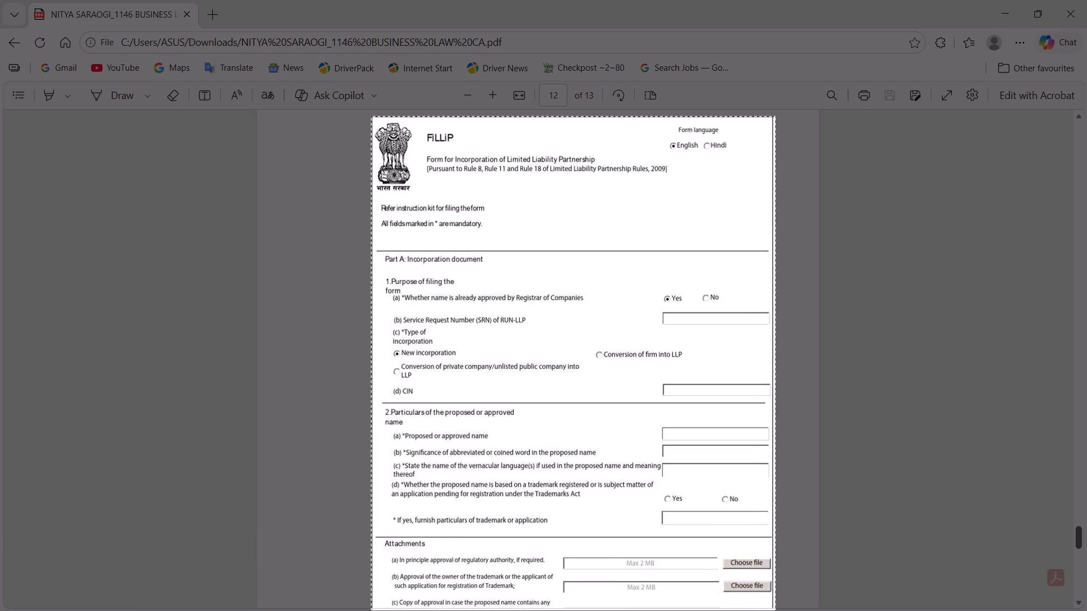
{"action": "left_click_drag", "start_coordinate": [775, 610], "coordinate": [772, 610]}
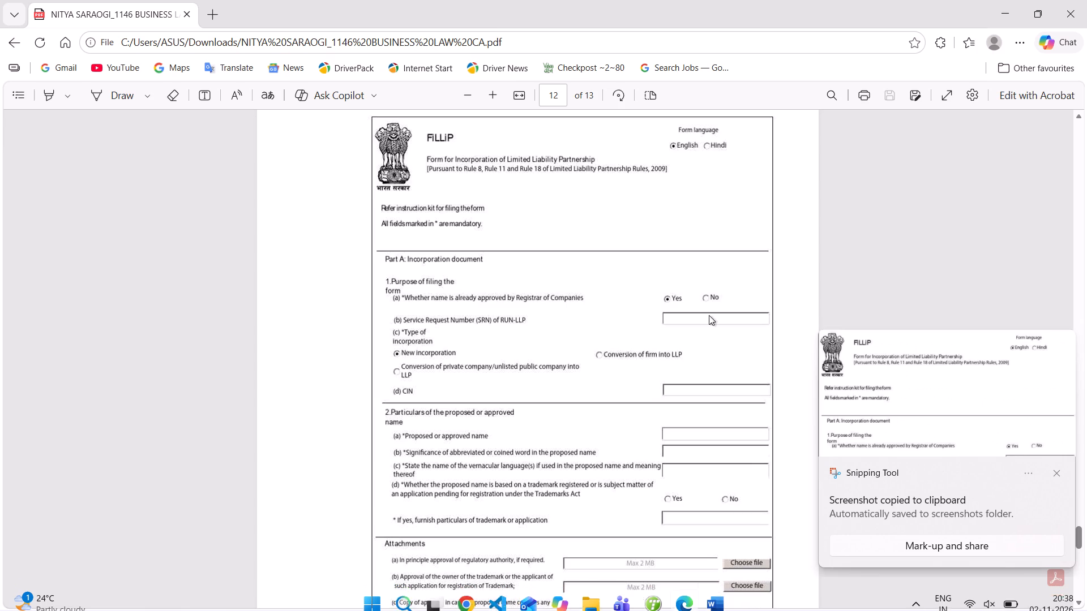
{"action": "left_click", "coordinate": [832, 285]}
{"action": "key", "text": "Down"}
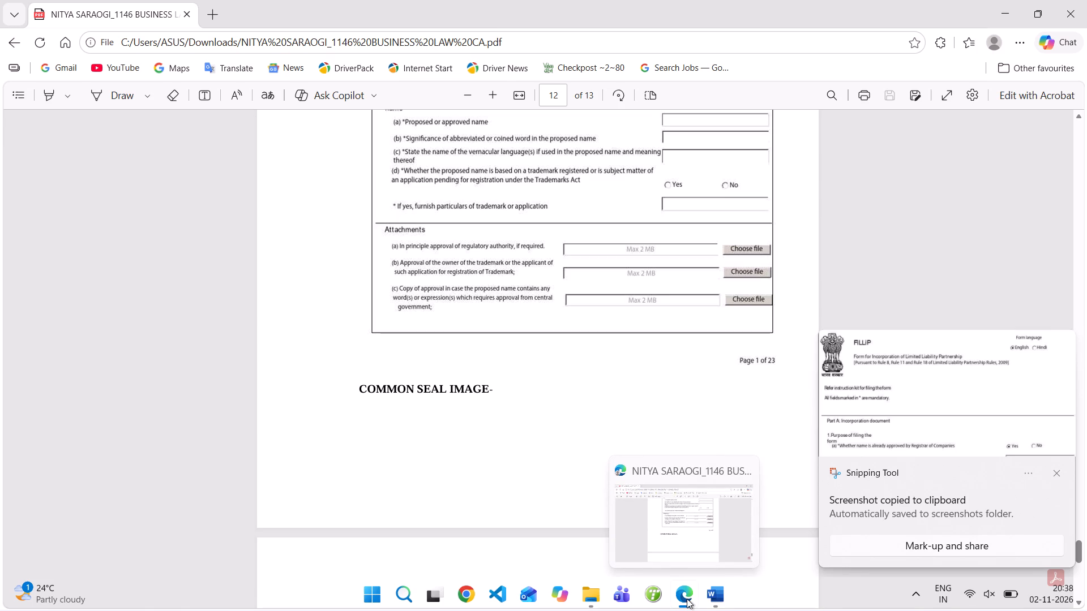
{"action": "left_click", "coordinate": [712, 600]}
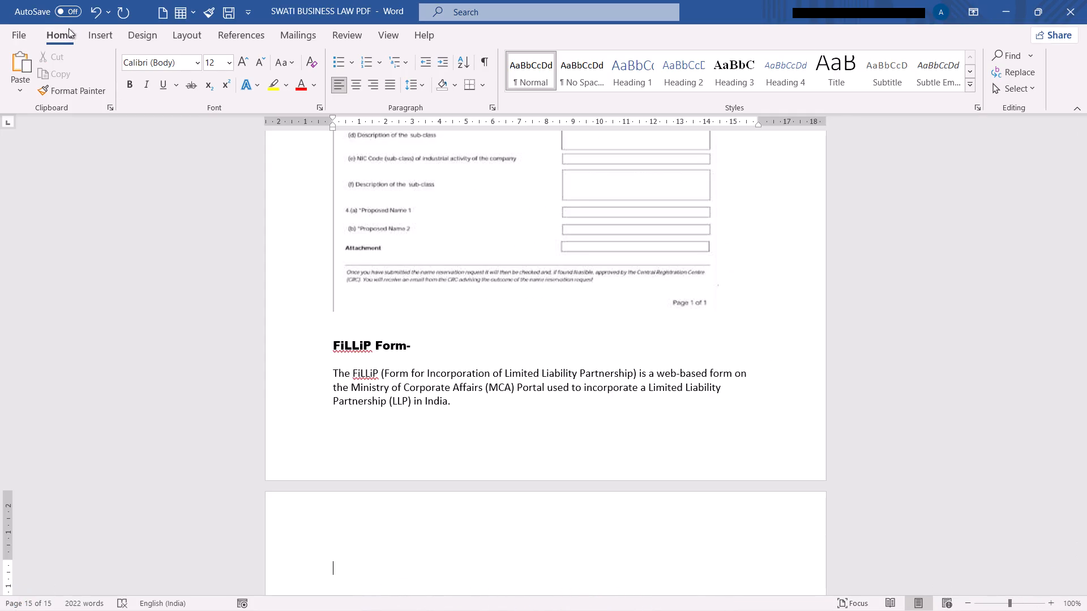
{"action": "left_click", "coordinate": [99, 37]}
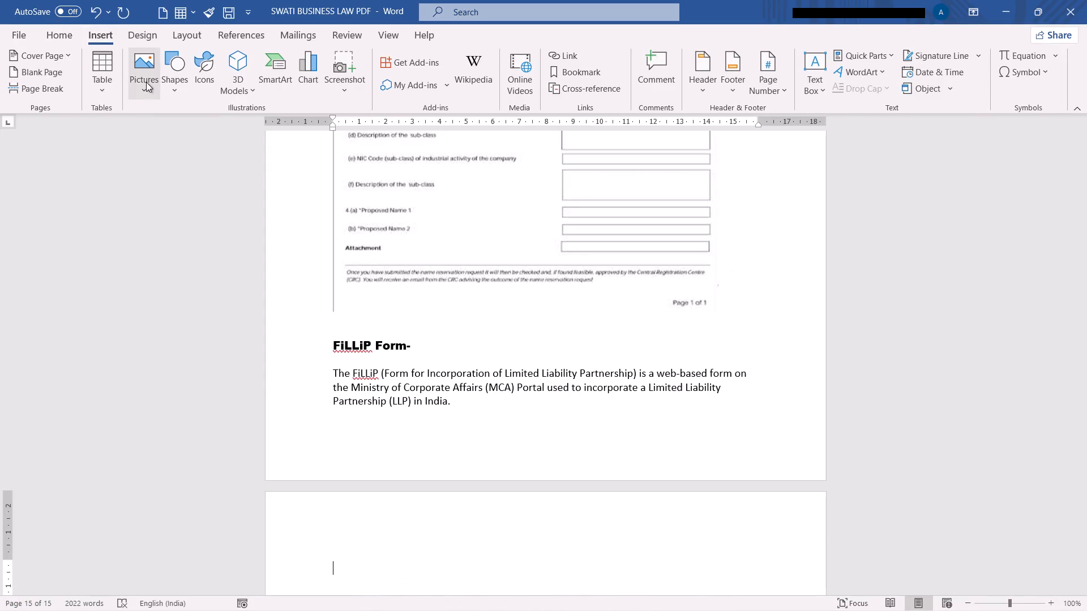
{"action": "left_click", "coordinate": [144, 87]}
{"action": "left_click", "coordinate": [165, 130]}
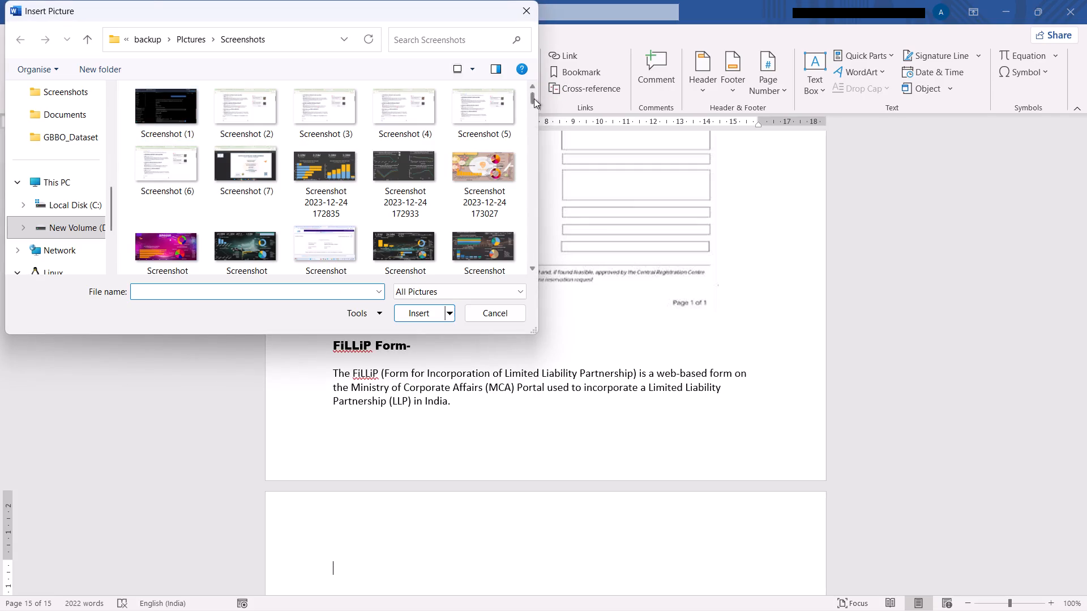
{"action": "left_click_drag", "start_coordinate": [534, 98], "coordinate": [538, 284]}
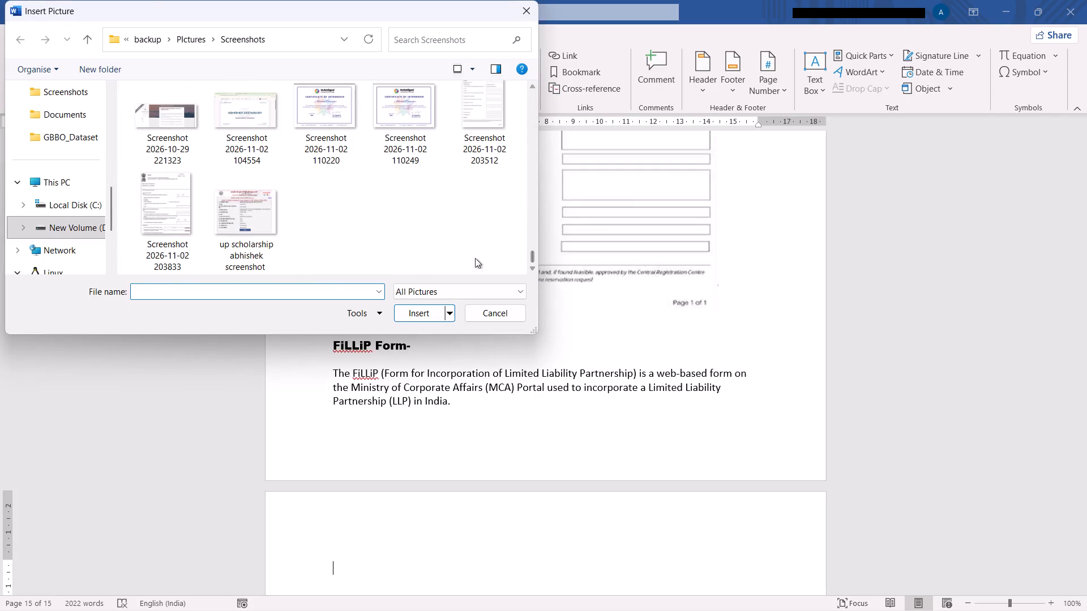
{"action": "left_click", "coordinate": [164, 212]}
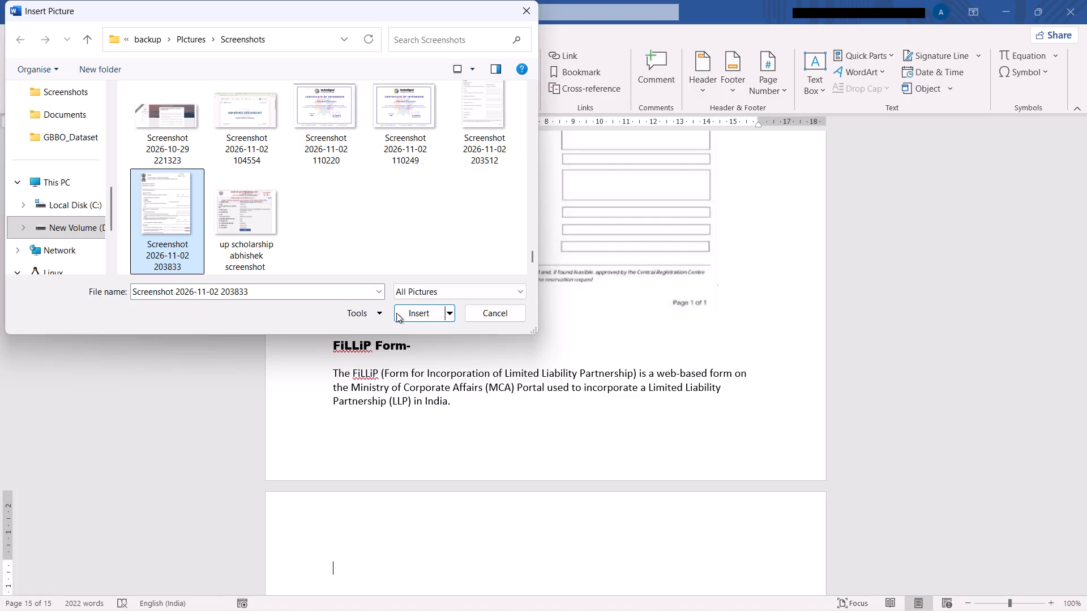
{"action": "left_click", "coordinate": [412, 311]}
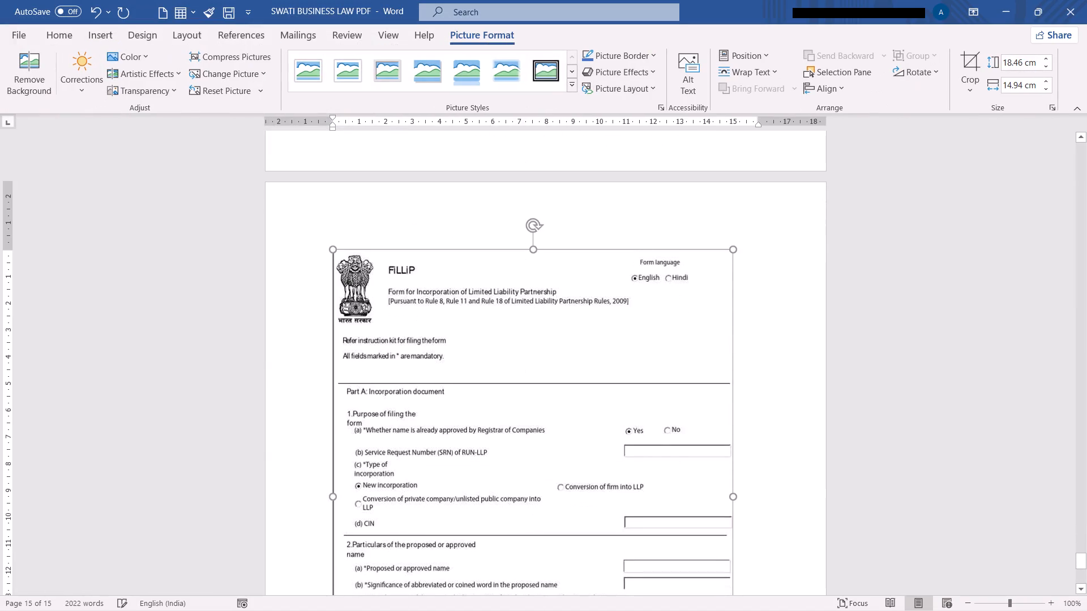
Deselect the inserted FiLLiP form picture and place the cursor on the line below it.
{"action": "left_click", "coordinate": [891, 427]}
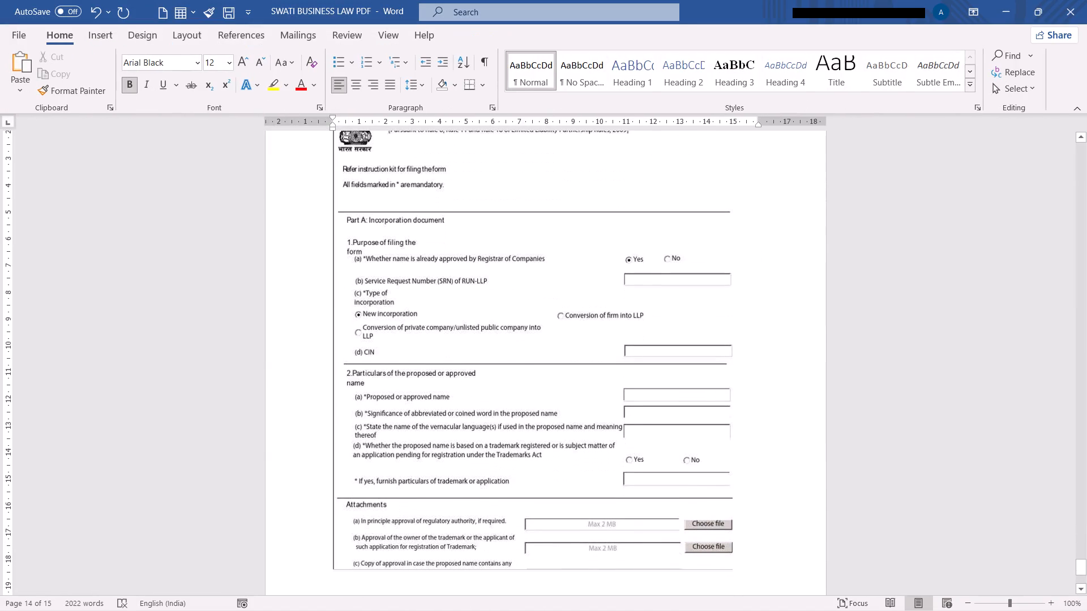
{"action": "key", "text": "Down"}
{"action": "key", "text": "Down"}
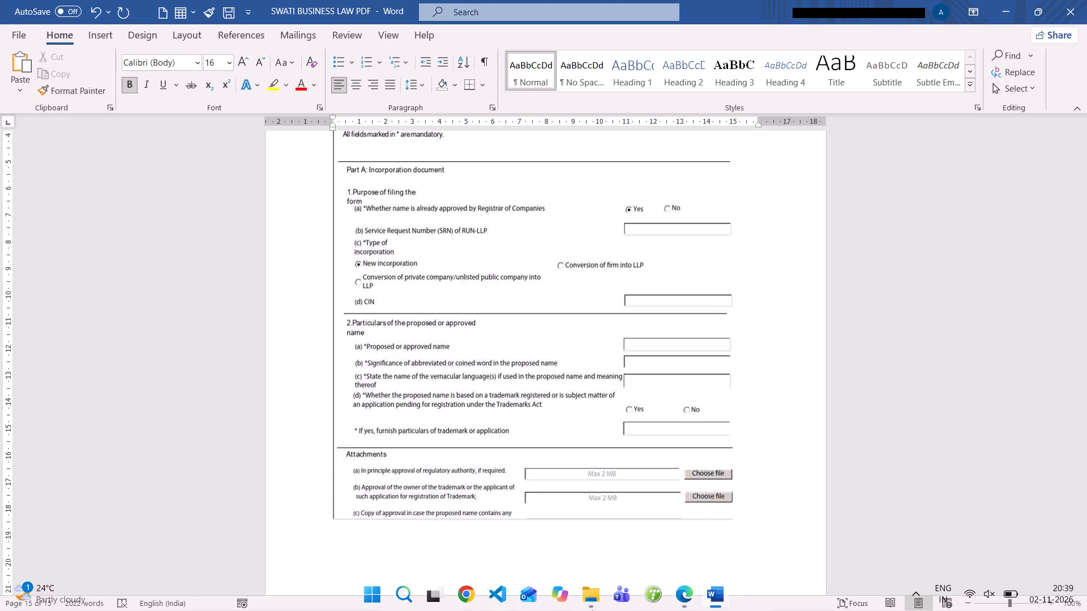
{"action": "left_click", "coordinate": [684, 597]}
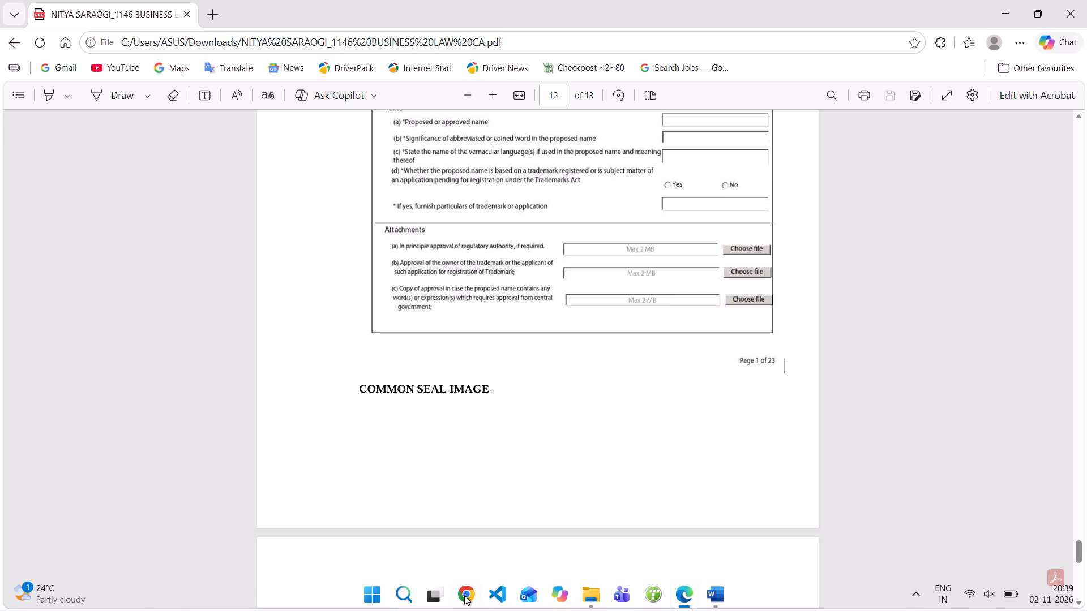
{"action": "left_click", "coordinate": [463, 594]}
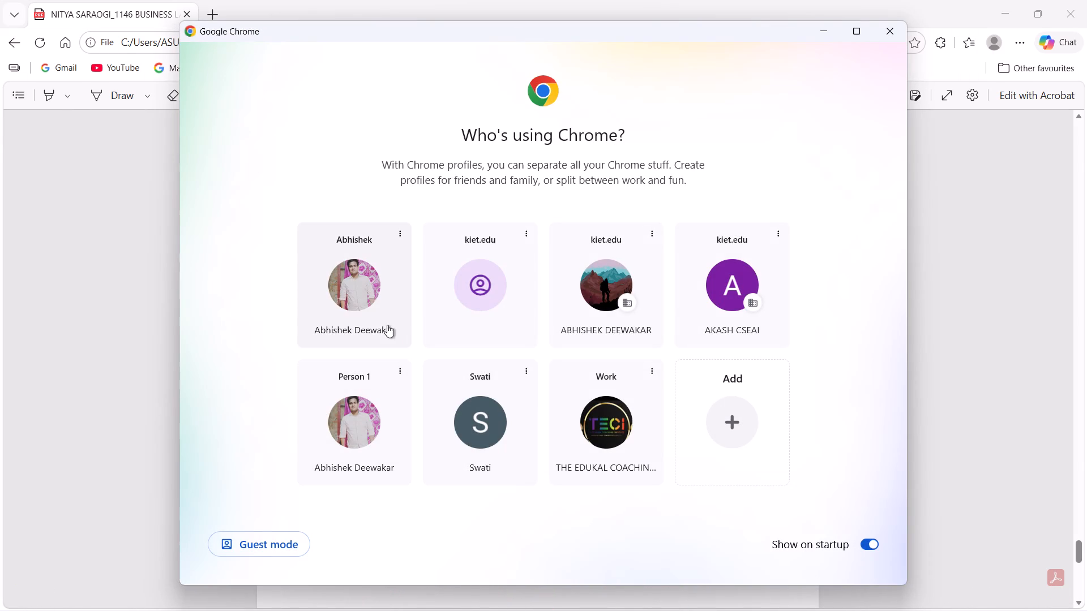
{"action": "left_click", "coordinate": [508, 436]}
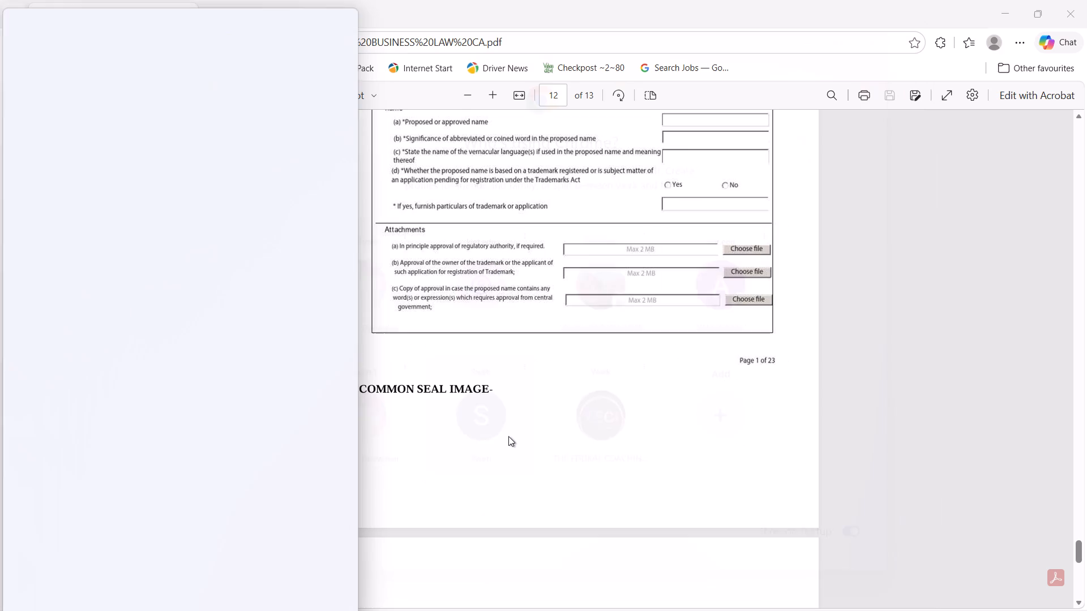
{"action": "left_click", "coordinate": [118, 262]}
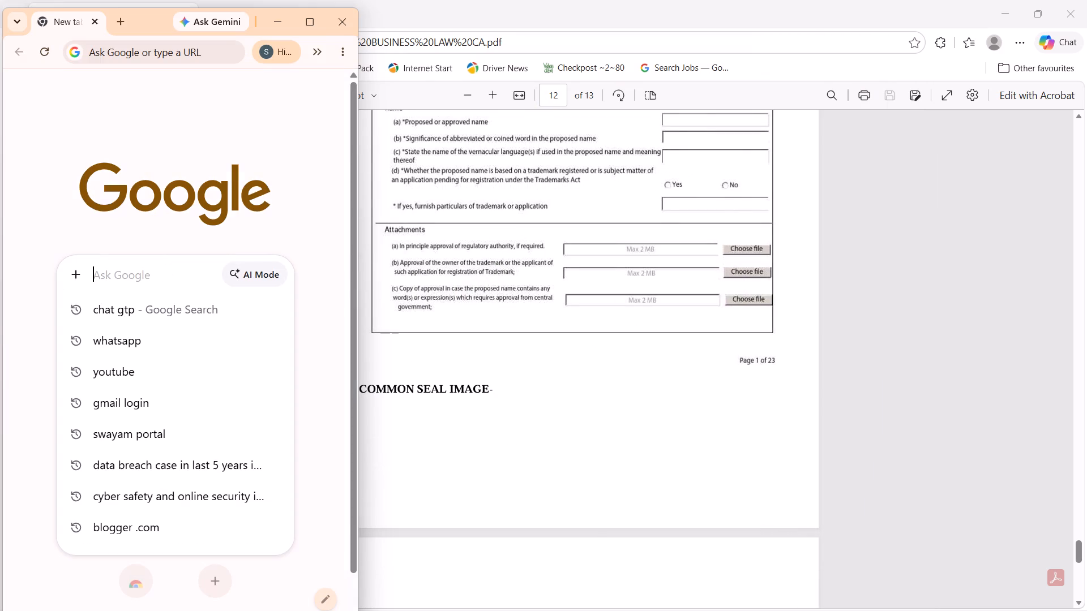
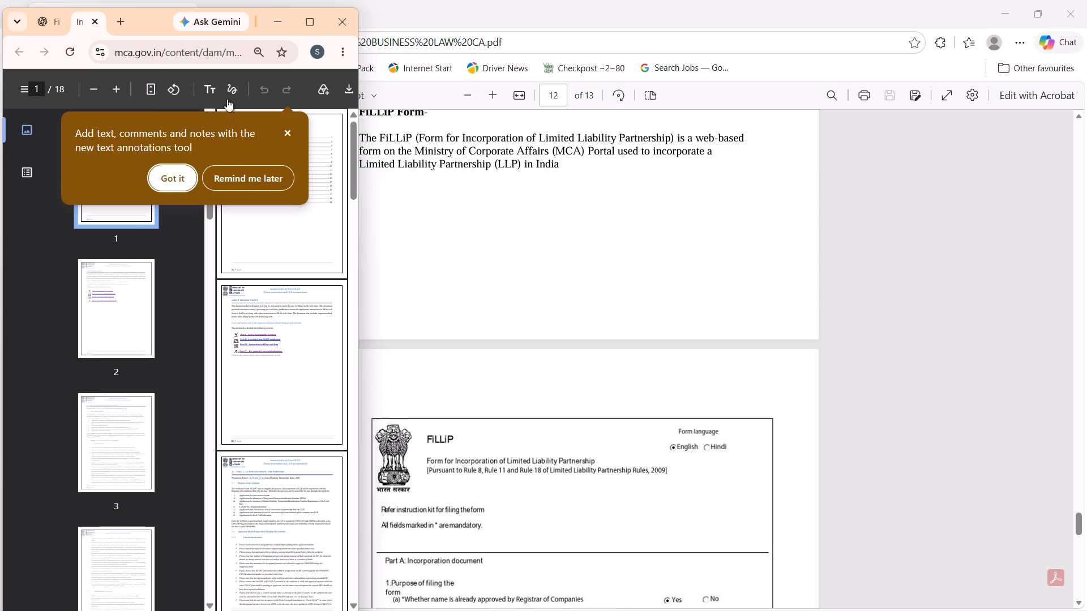
Close the annotation tip and widen the browser window to cover most of the screen for reading the instruction kit.
{"action": "left_click", "coordinate": [287, 128]}
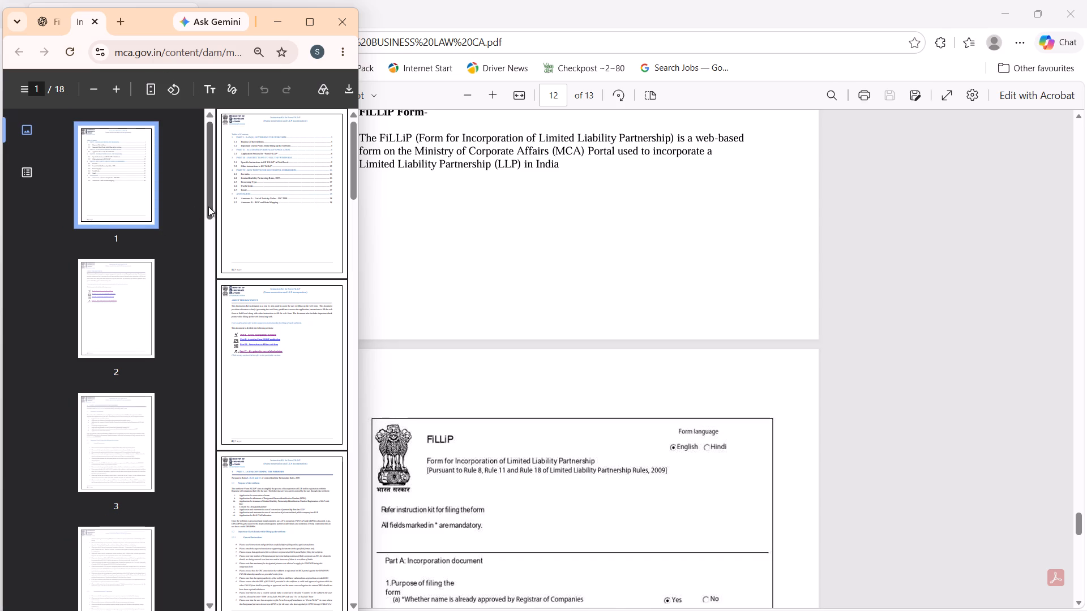
{"action": "left_click_drag", "start_coordinate": [208, 206], "coordinate": [213, 242]}
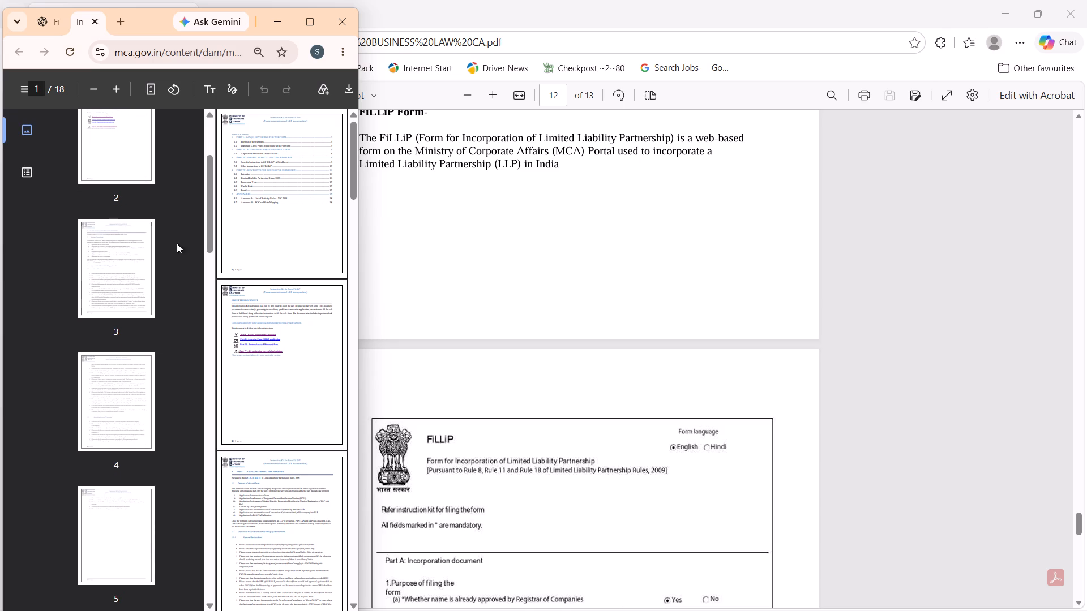
{"action": "left_click", "coordinate": [127, 243]}
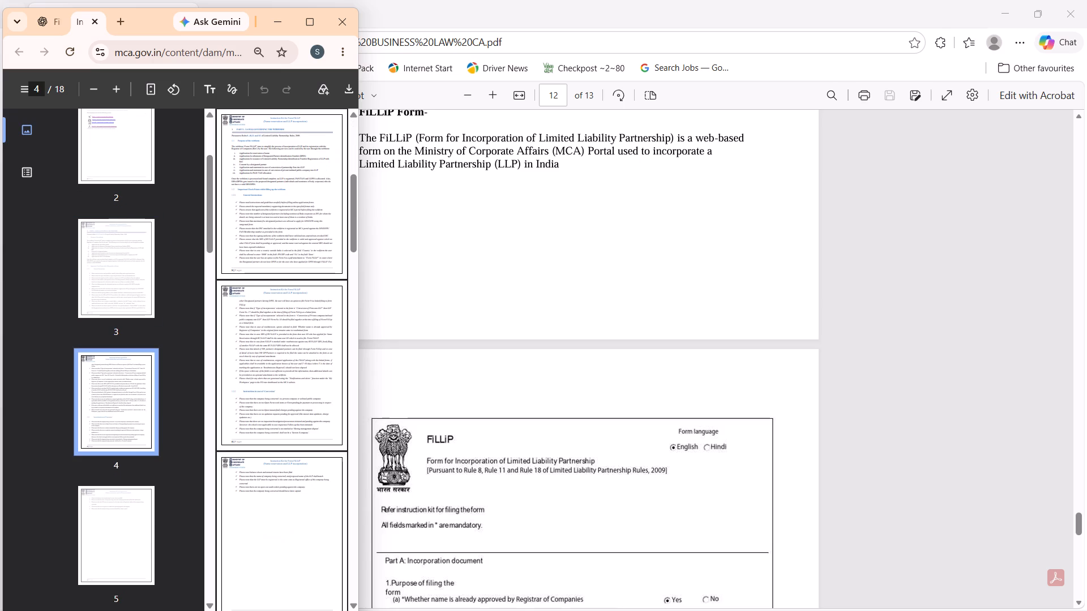
{"action": "left_click", "coordinate": [260, 212]}
{"action": "left_click_drag", "start_coordinate": [361, 337], "coordinate": [1080, 326]}
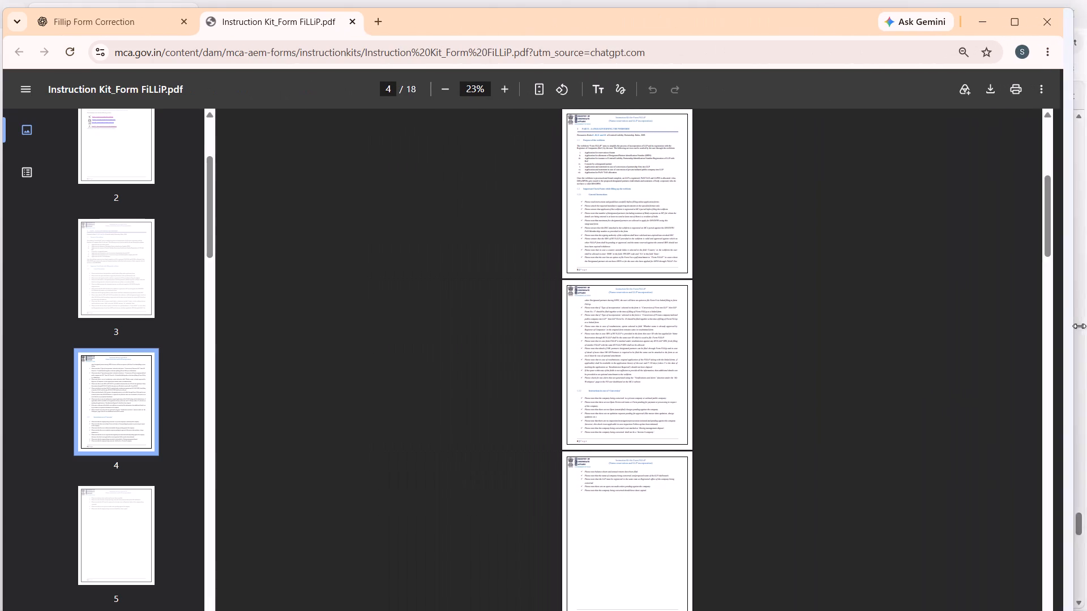
{"action": "left_click_drag", "start_coordinate": [1080, 326], "coordinate": [1086, 324]}
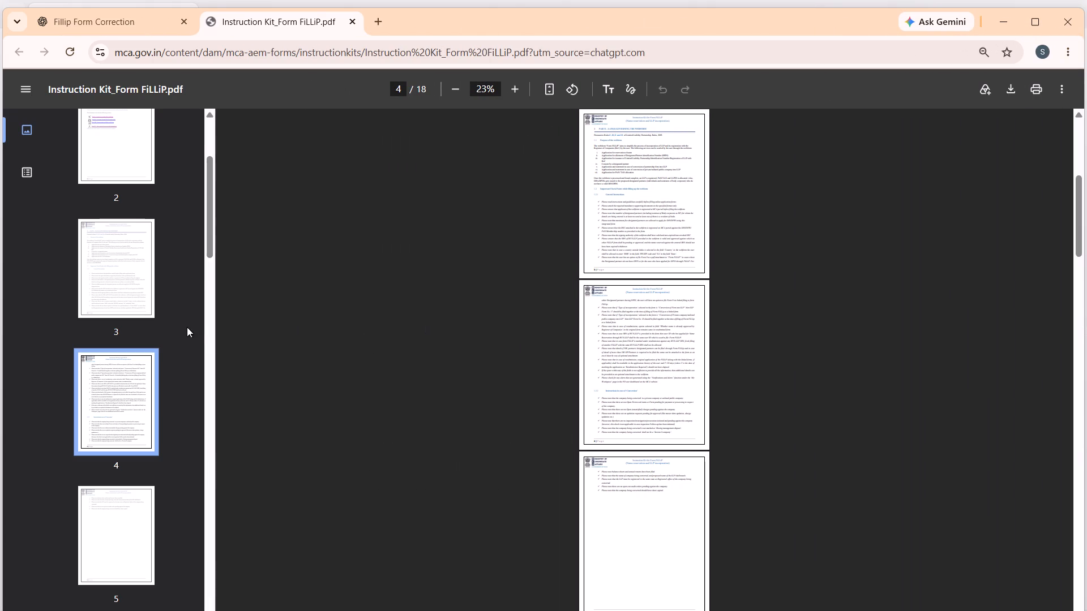
{"action": "left_click", "coordinate": [678, 218]}
{"action": "left_click_drag", "start_coordinate": [0, 297], "coordinate": [125, 301]}
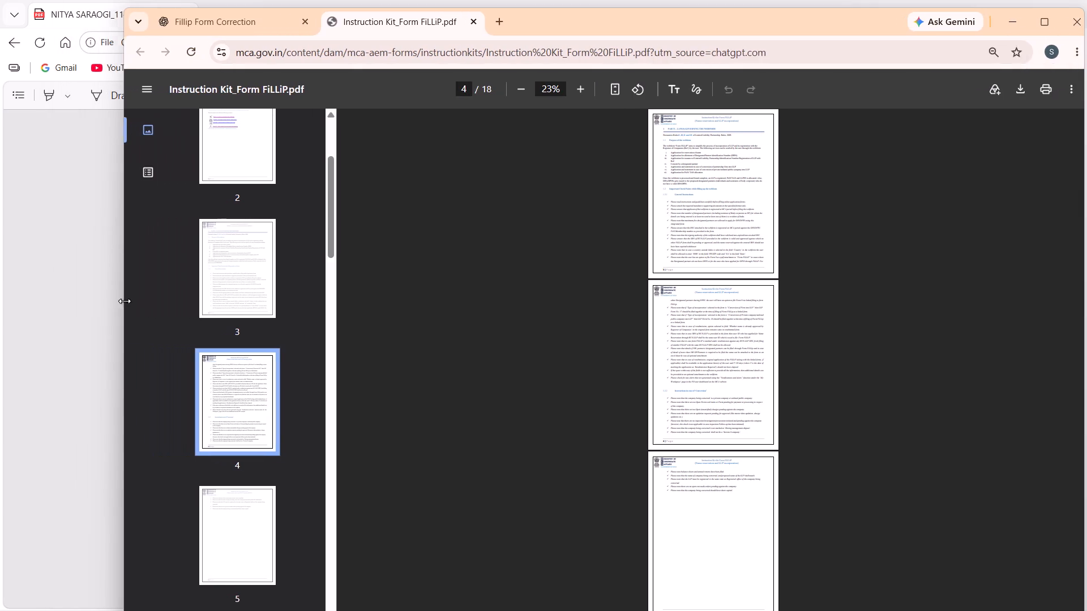
{"action": "left_click_drag", "start_coordinate": [125, 301], "coordinate": [60, 339]}
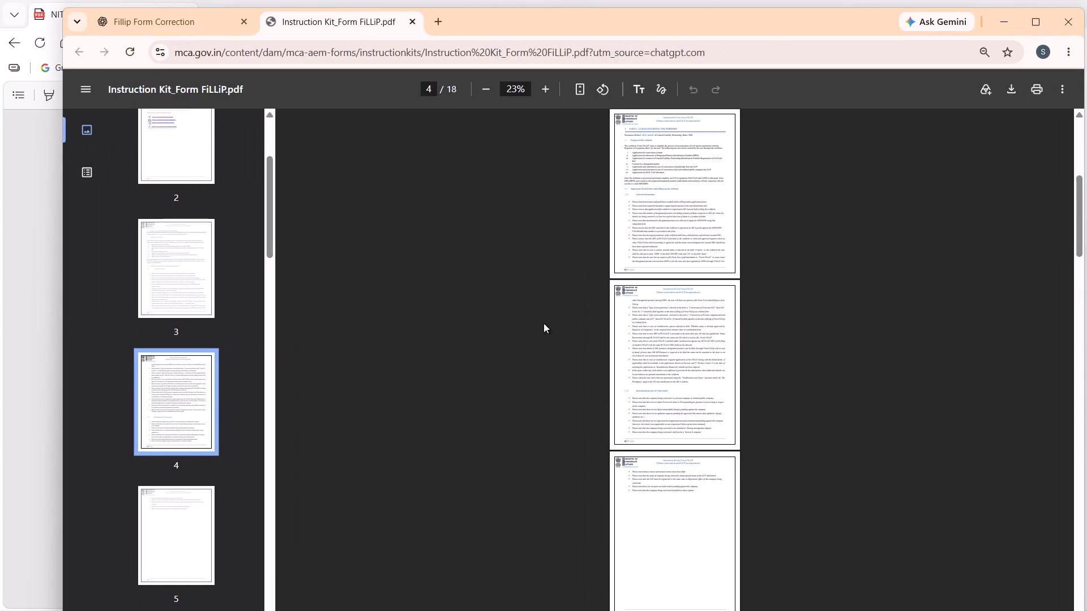
{"action": "left_click", "coordinate": [188, 300]}
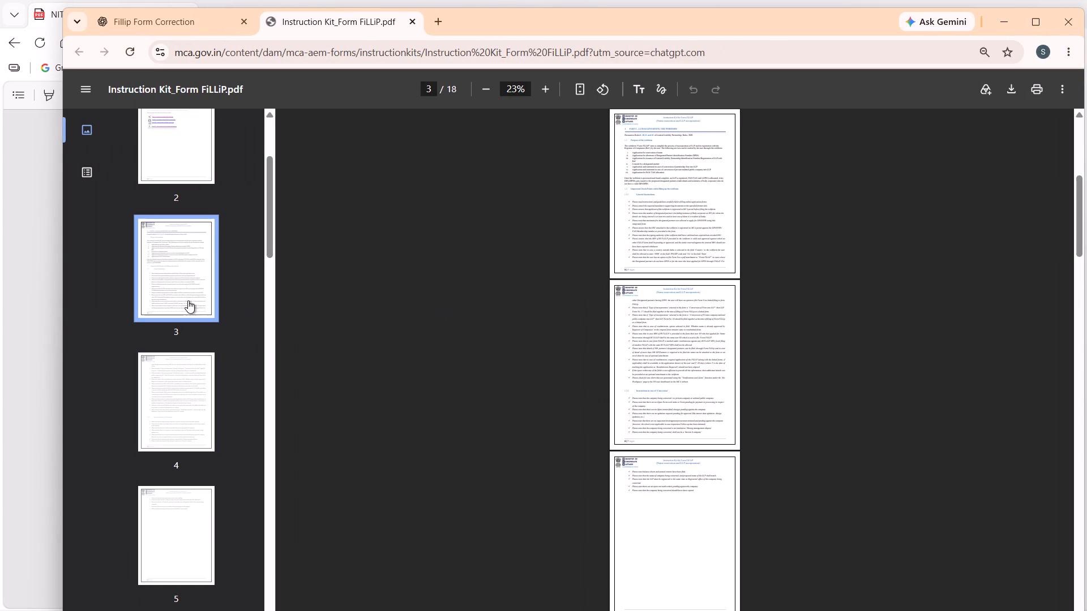
{"action": "left_click", "coordinate": [170, 520]}
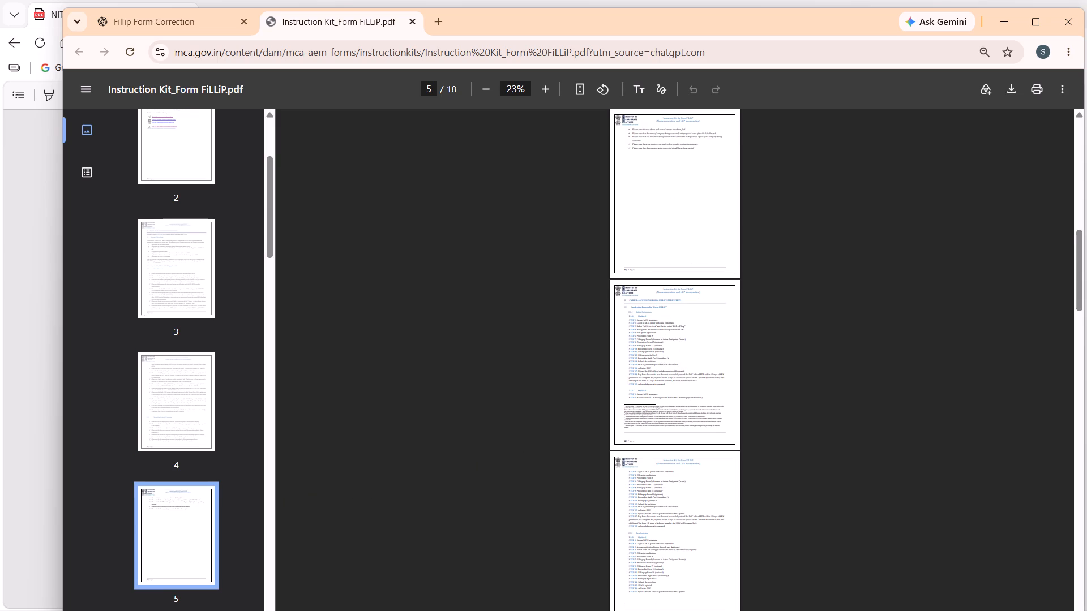
{"action": "left_click", "coordinate": [178, 177]}
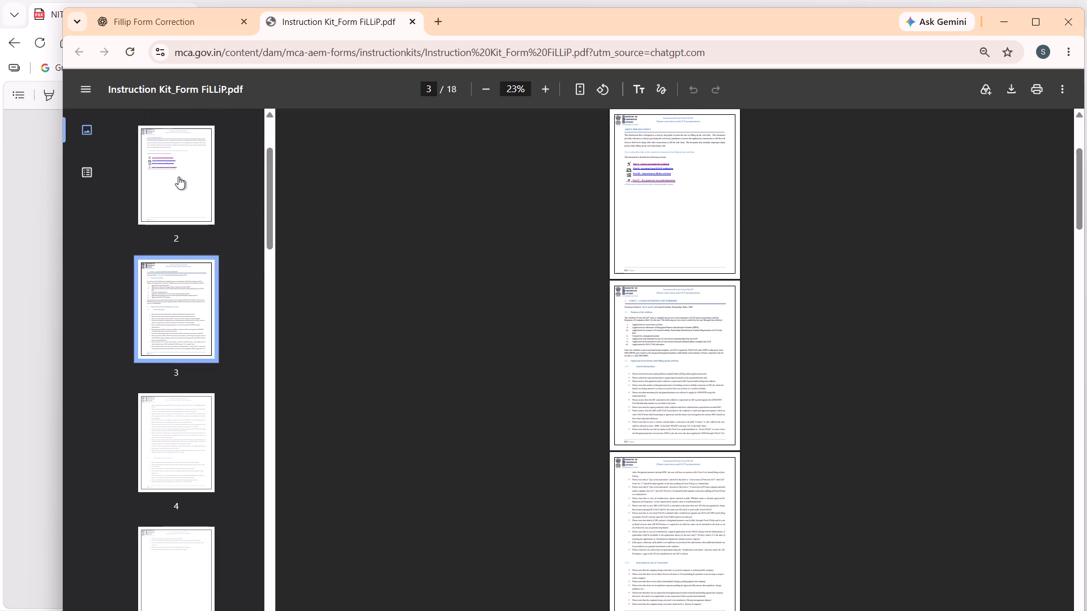
{"action": "left_click", "coordinate": [178, 177]}
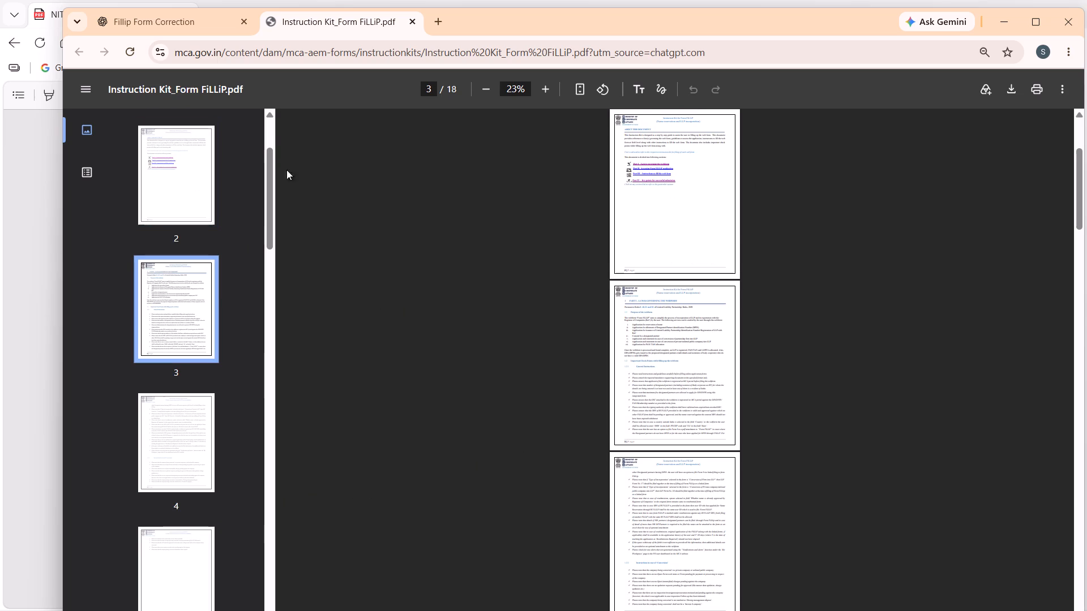
{"action": "left_click", "coordinate": [735, 227]}
{"action": "left_click", "coordinate": [541, 87]}
{"action": "triple_click", "coordinate": [541, 87]}
{"action": "double_click", "coordinate": [541, 87]}
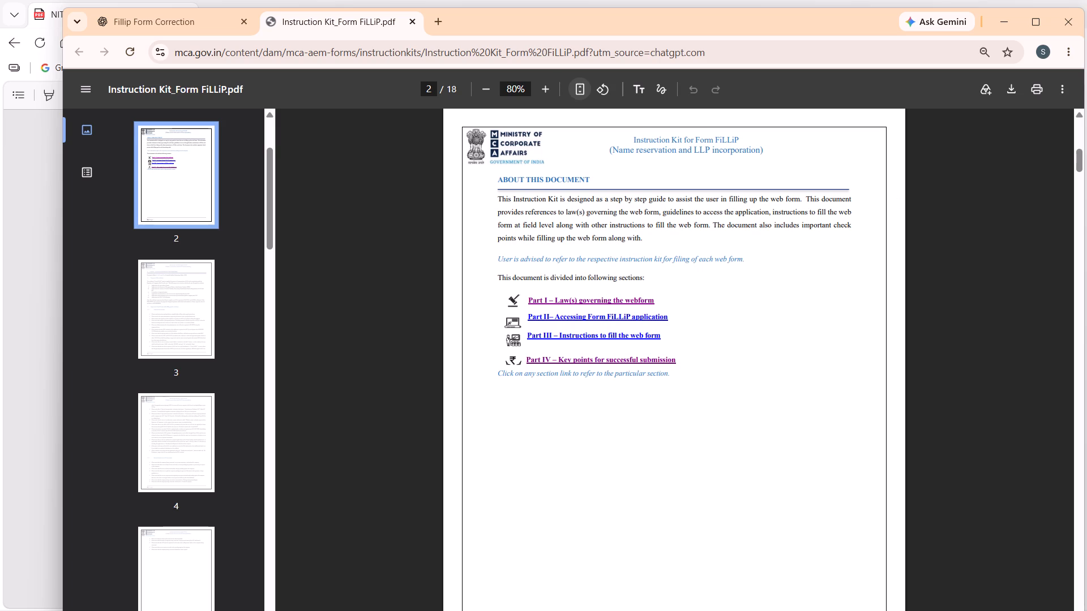
{"action": "left_click_drag", "start_coordinate": [271, 244], "coordinate": [272, 208]}
{"action": "left_click", "coordinate": [144, 160]}
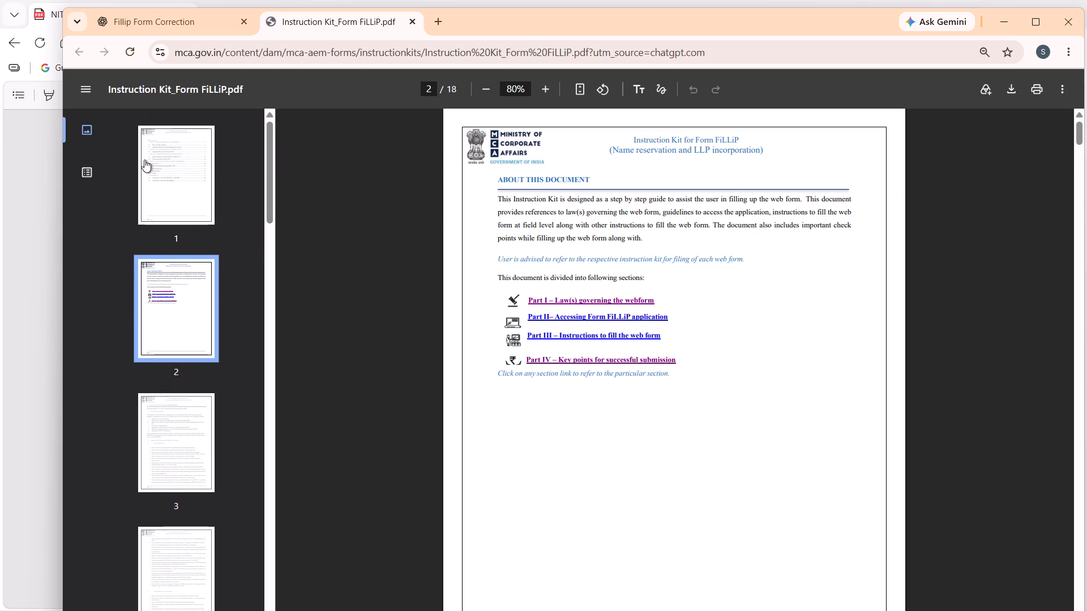
{"action": "left_click", "coordinate": [173, 308]}
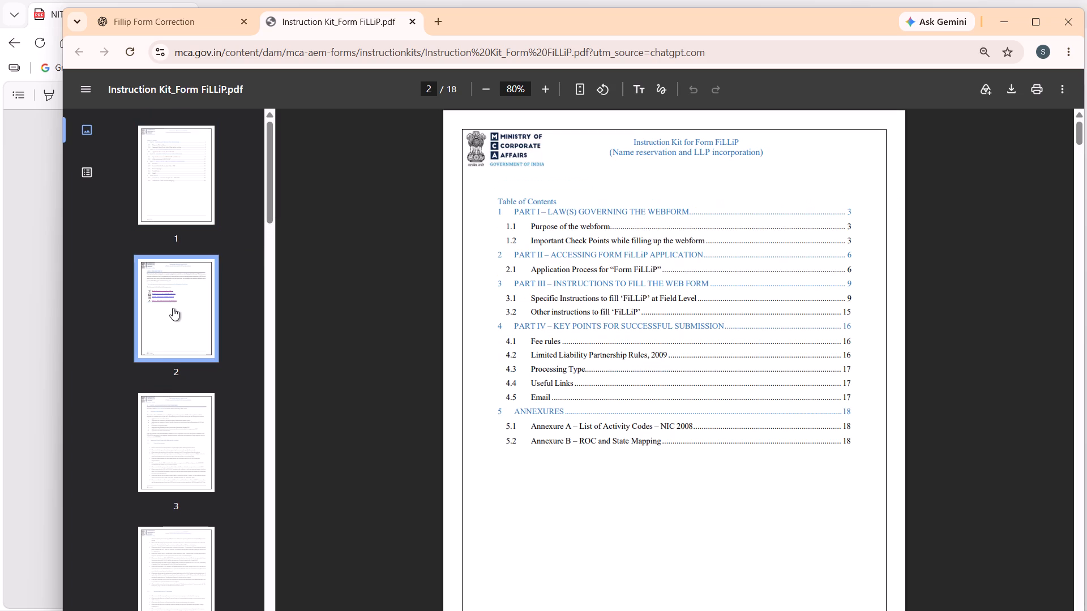
{"action": "left_click", "coordinate": [169, 411]}
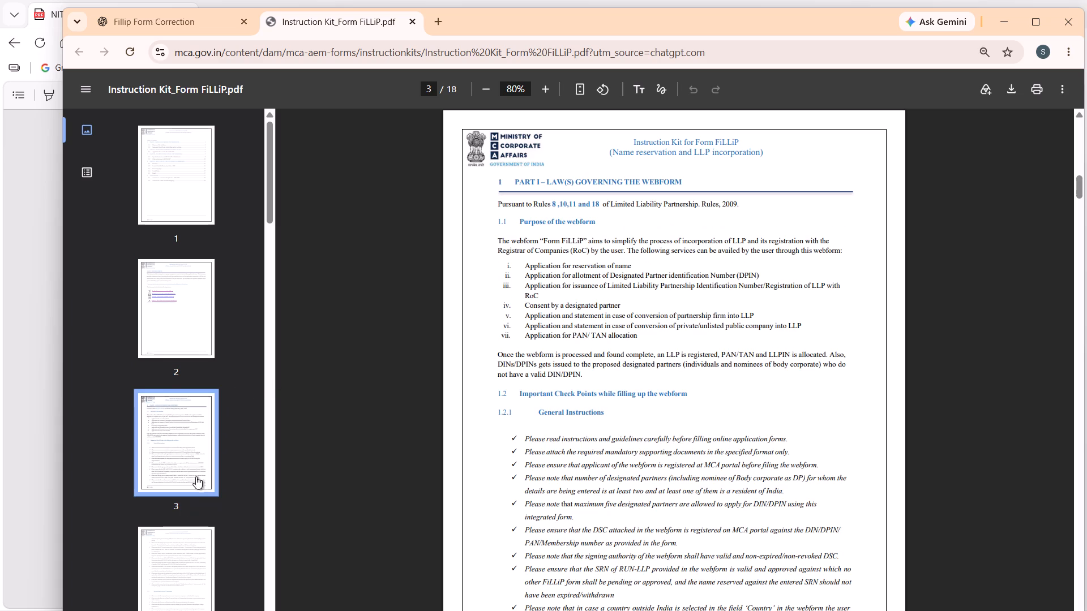
{"action": "left_click", "coordinate": [171, 540]}
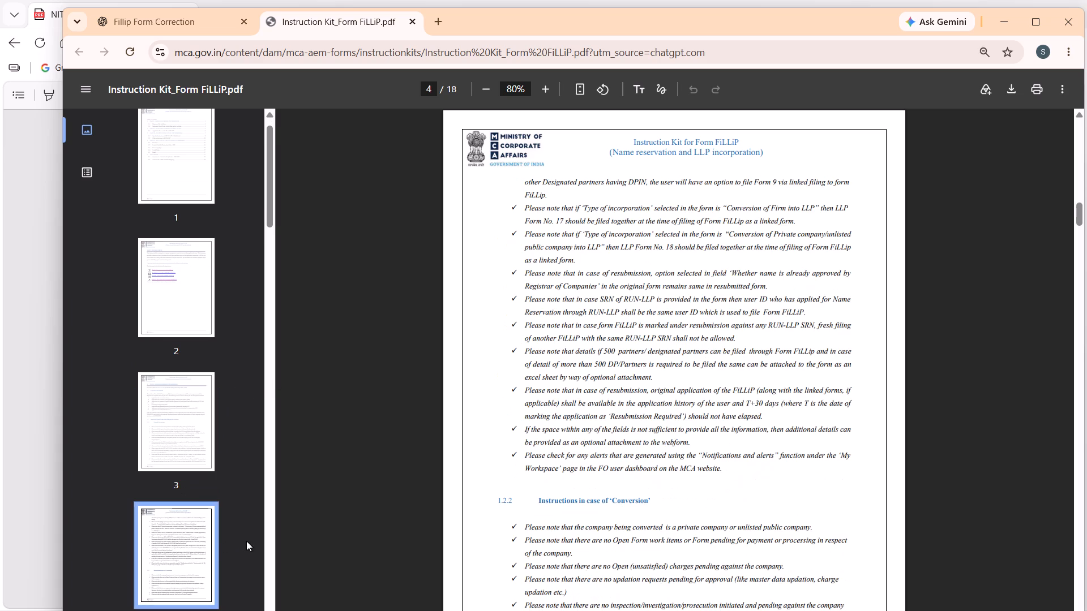
{"action": "left_click", "coordinate": [256, 540]}
{"action": "key", "text": "Down"}
{"action": "key", "text": "Down"}
{"action": "key", "text": "Down"}
{"action": "key", "text": "Down"}
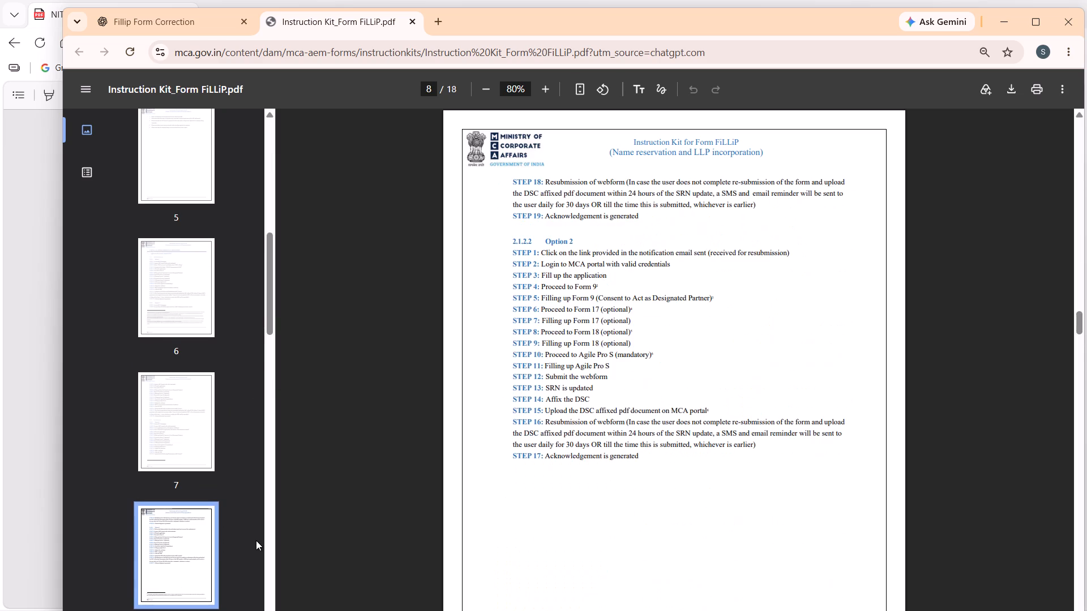
{"action": "key", "text": "Down"}
{"action": "key", "text": "Down"}
{"action": "key", "text": "Down"}
{"action": "key", "text": "Down"}
{"action": "key", "text": "Down"}
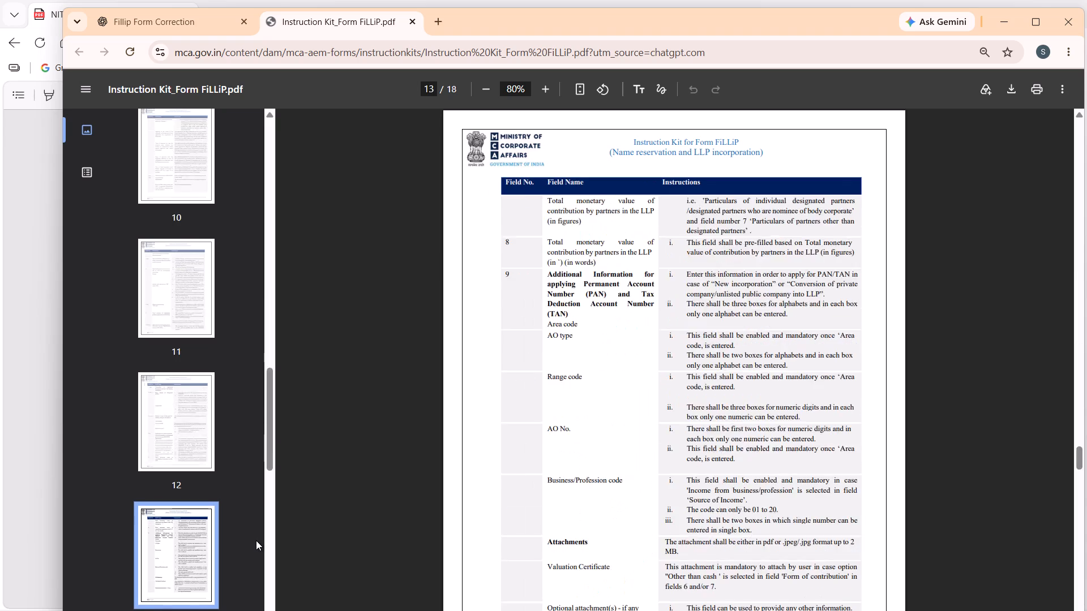
{"action": "key", "text": "Down"}
{"action": "key", "text": "Down"}
{"action": "key", "text": "Down"}
{"action": "key", "text": "Down"}
{"action": "key", "text": "Down"}
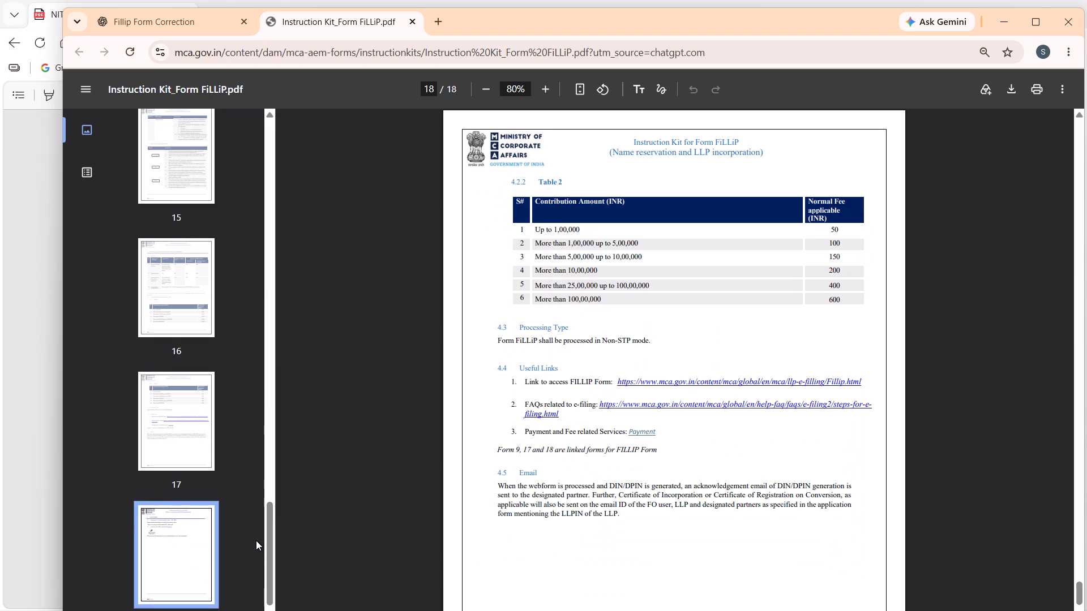
{"action": "key", "text": "Down"}
{"action": "key", "text": "Down"}
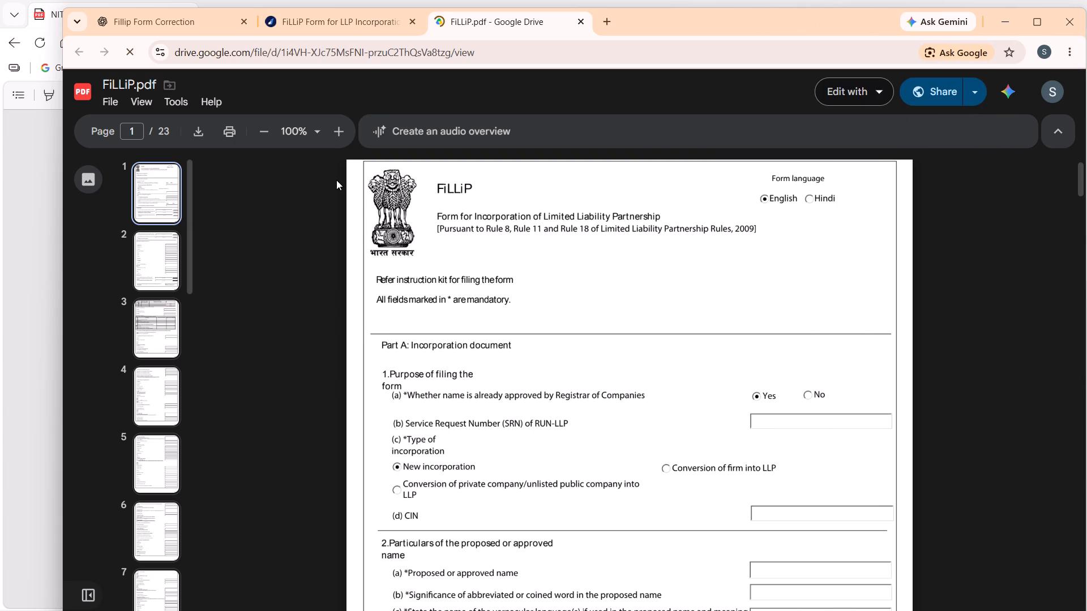
Zoom the FiLLiP.pdf preview out to 50% and examine the FiLLiP form page in the reference business law PDF in Edge for comparison.
{"action": "left_click", "coordinate": [256, 128]}
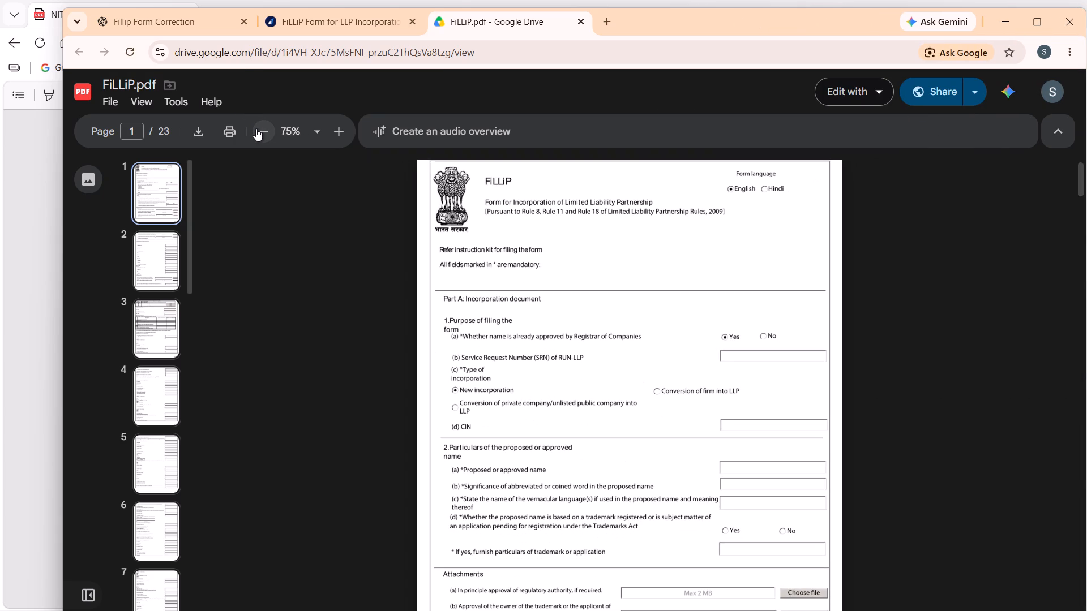
{"action": "left_click", "coordinate": [256, 128]}
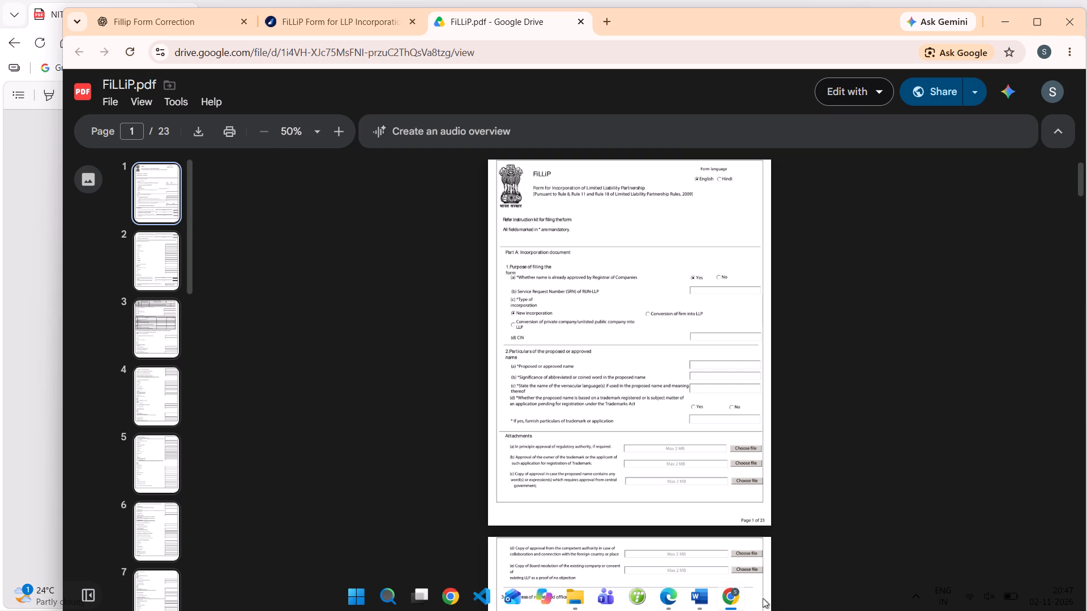
{"action": "left_click", "coordinate": [665, 591]}
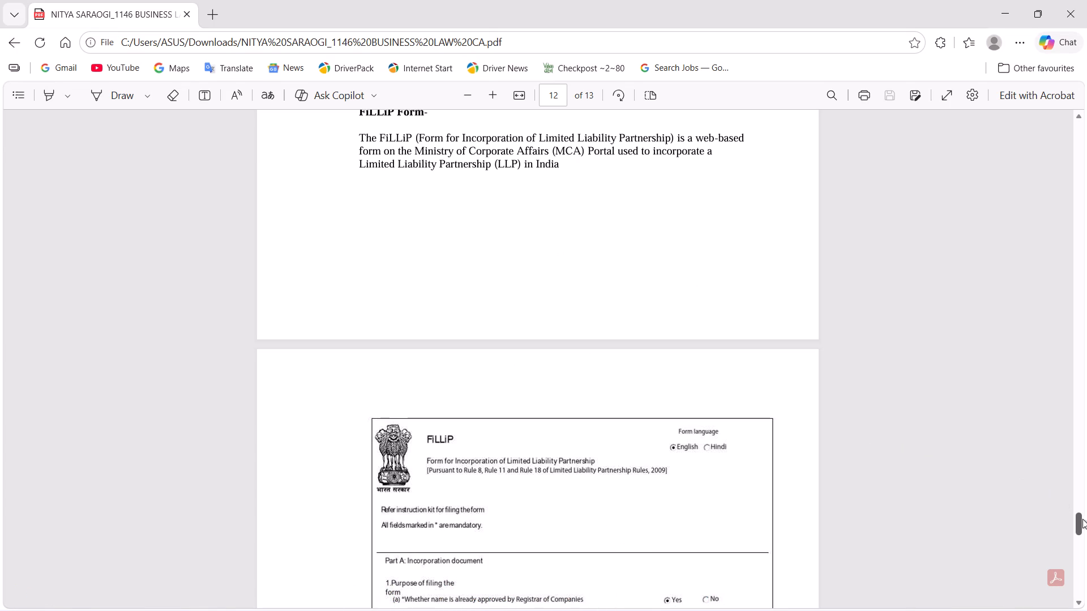
{"action": "left_click_drag", "start_coordinate": [1083, 520], "coordinate": [1086, 540]}
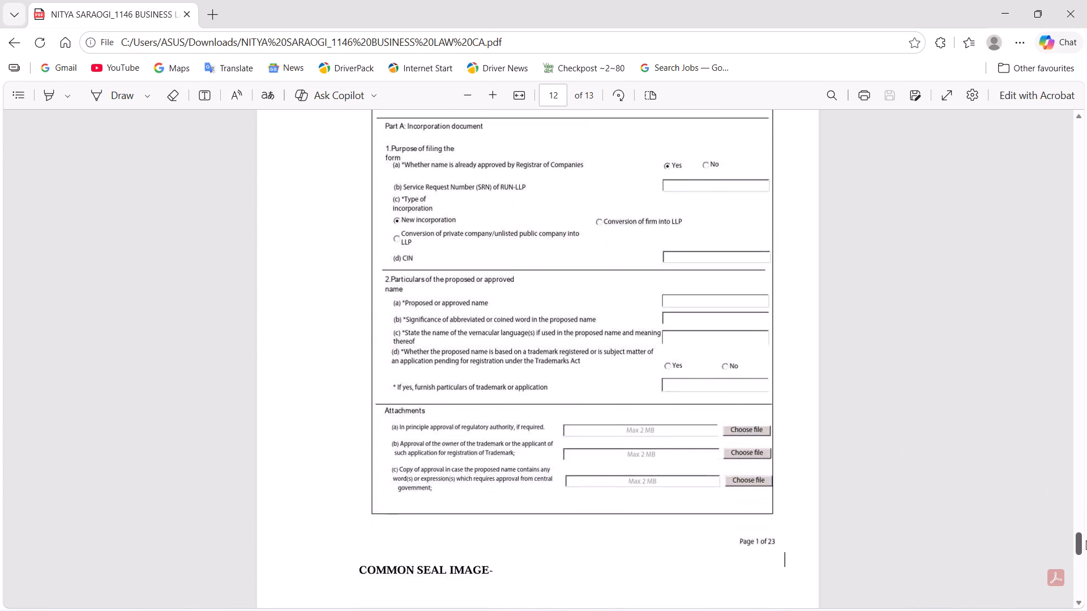
{"action": "left_click_drag", "start_coordinate": [1086, 540], "coordinate": [1086, 587]}
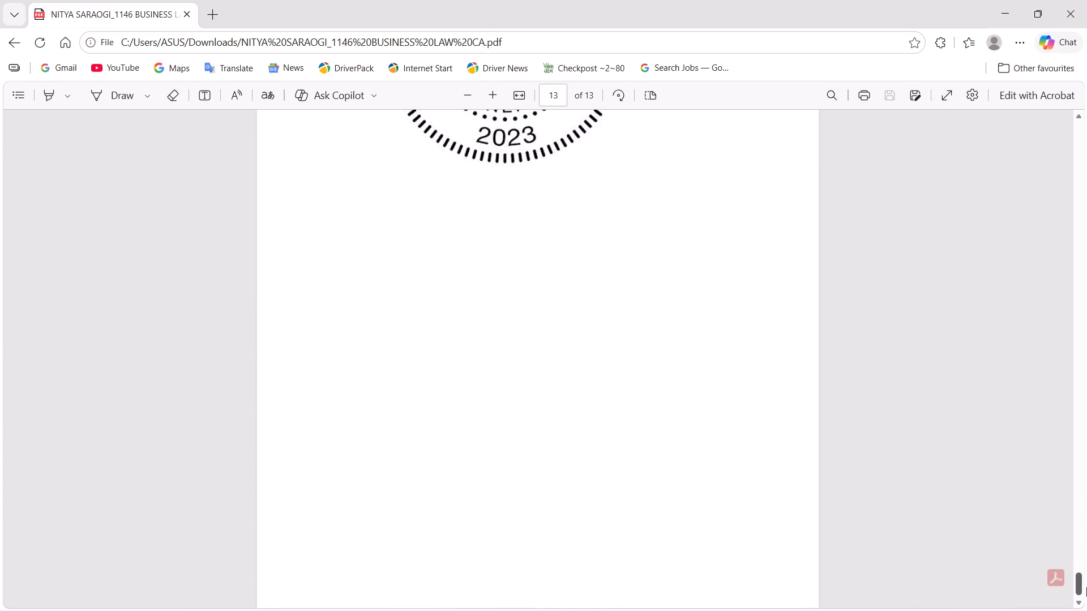
{"action": "left_click_drag", "start_coordinate": [1086, 587], "coordinate": [1080, 541]}
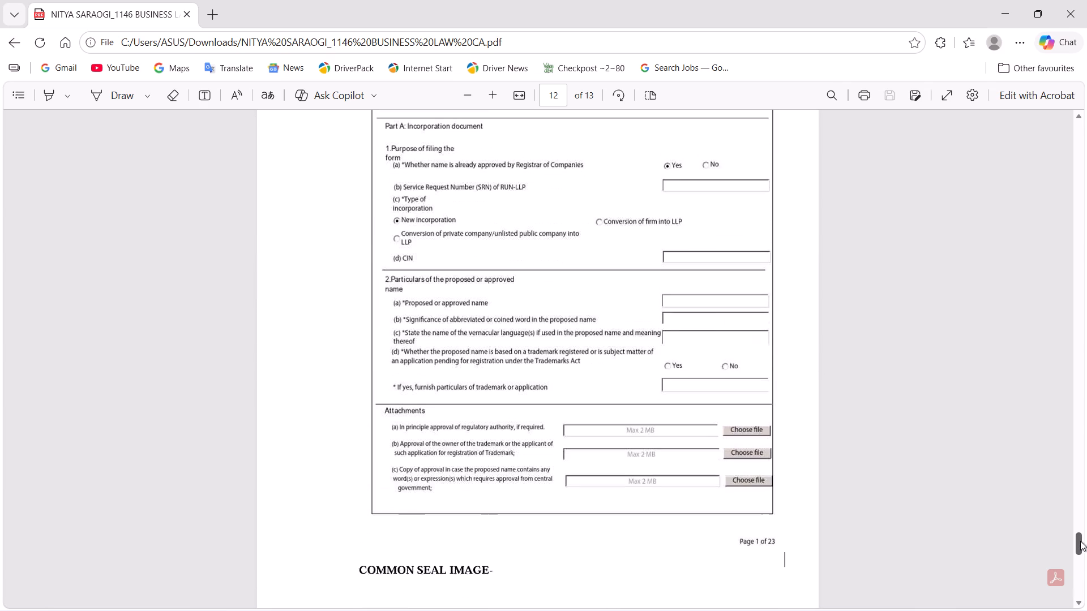
{"action": "left_click_drag", "start_coordinate": [1080, 541], "coordinate": [1080, 535]}
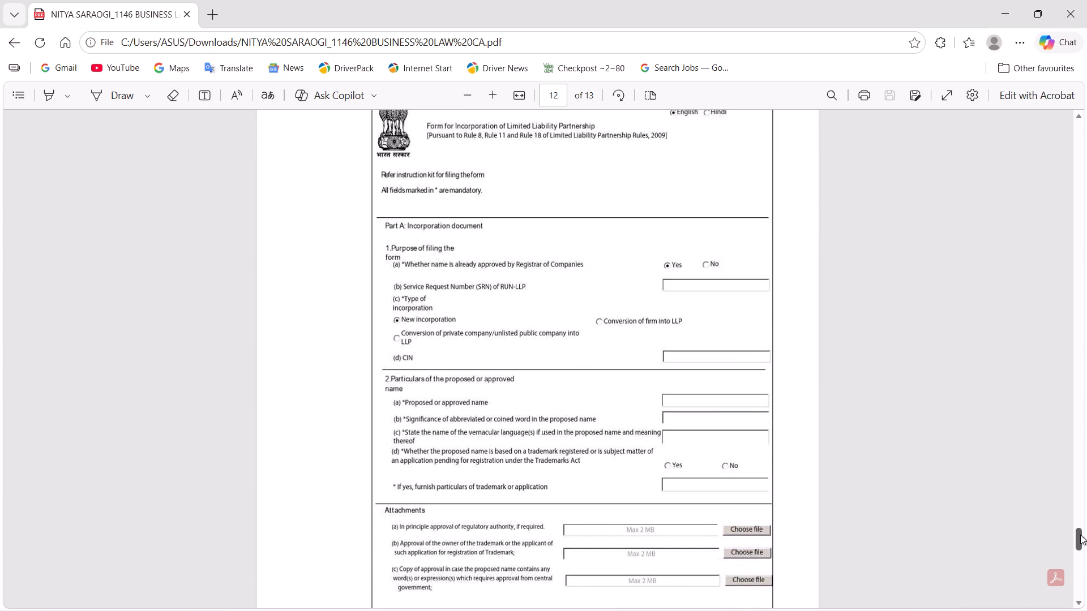
{"action": "left_click_drag", "start_coordinate": [1080, 535], "coordinate": [1079, 533]}
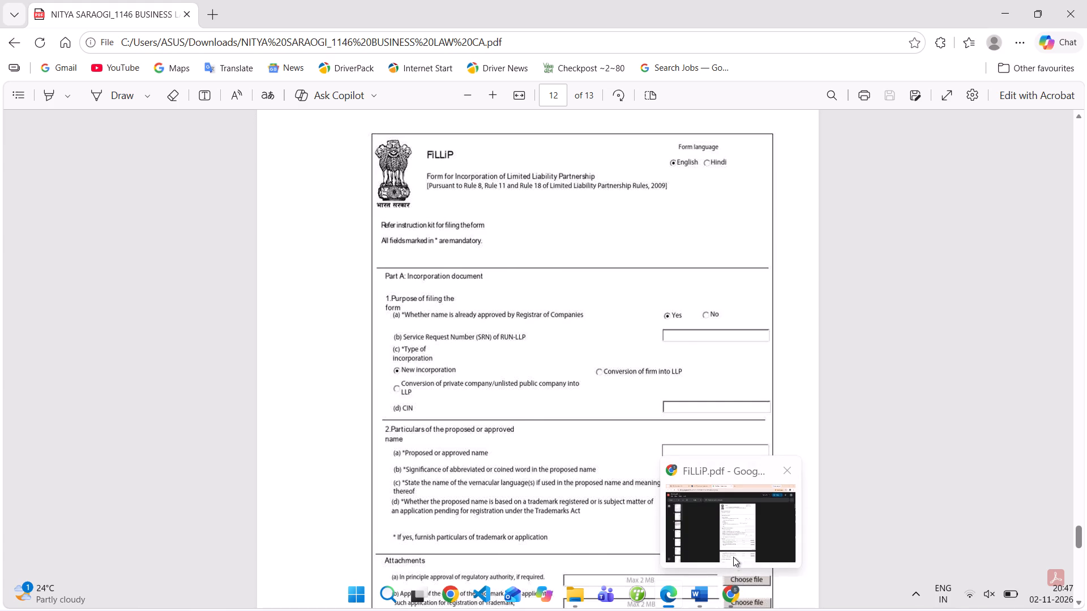
Return to the FiLLiP.pdf preview in Chrome and capture a screenshot of the form's entire first page, down to its page number.
{"action": "left_click", "coordinate": [733, 547]}
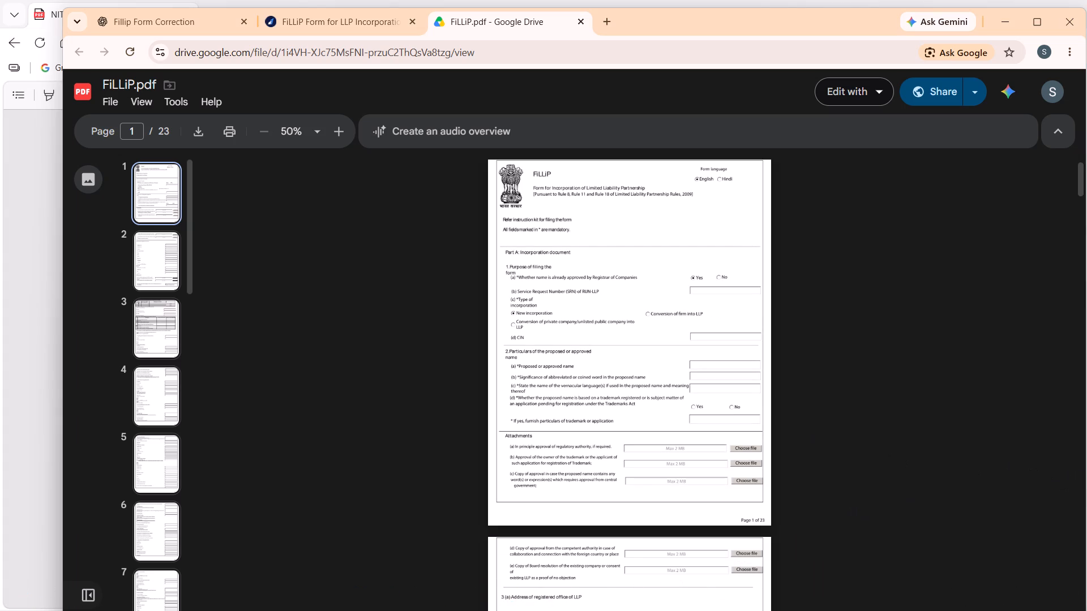
{"action": "left_click", "coordinate": [168, 269]}
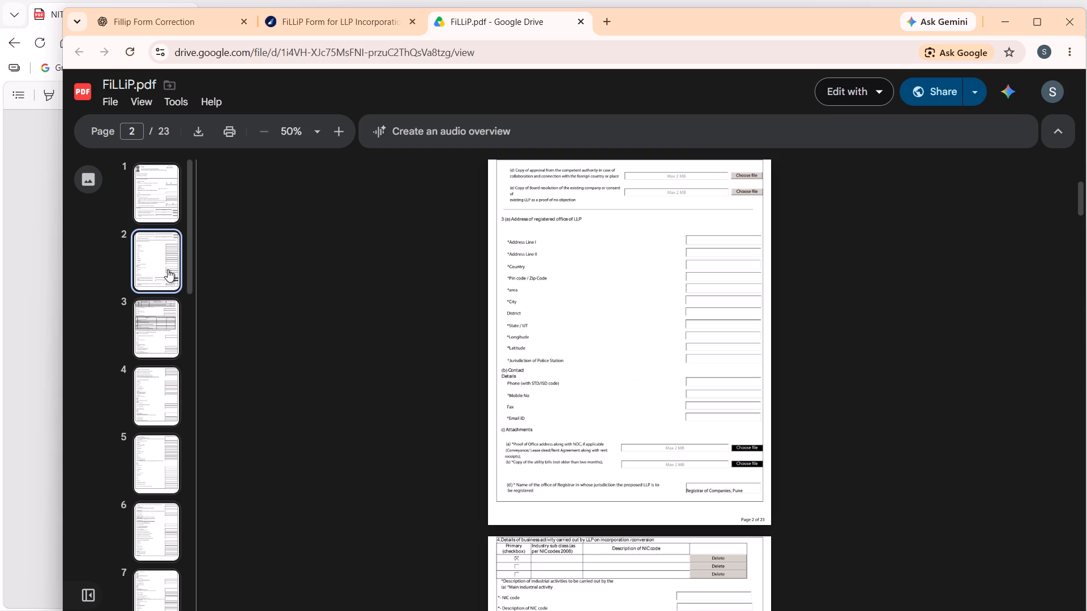
{"action": "left_click", "coordinate": [155, 311]}
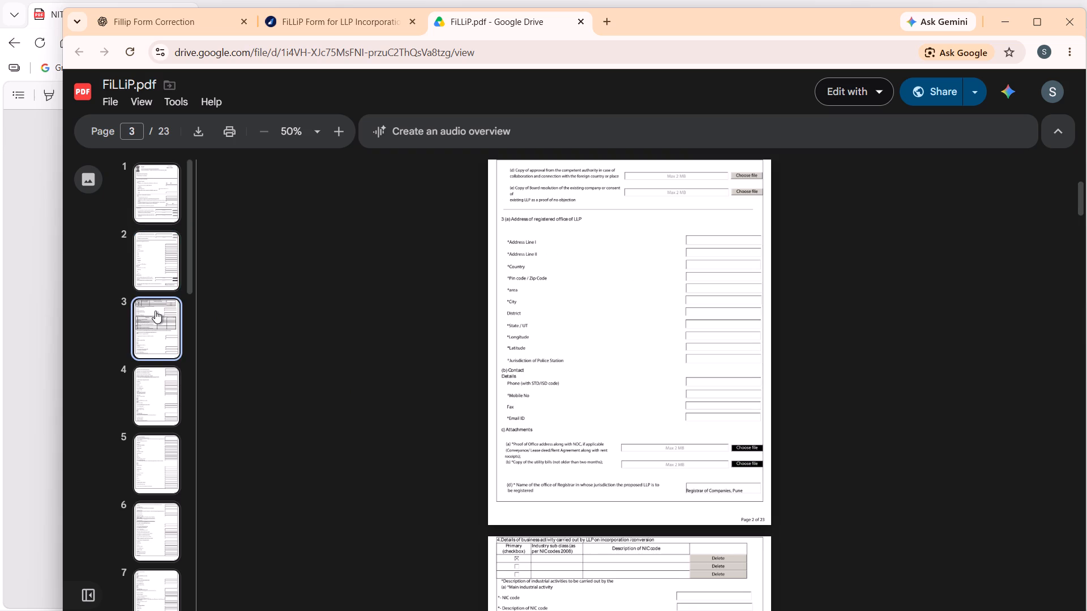
{"action": "left_click_drag", "start_coordinate": [138, 236], "coordinate": [138, 207]}
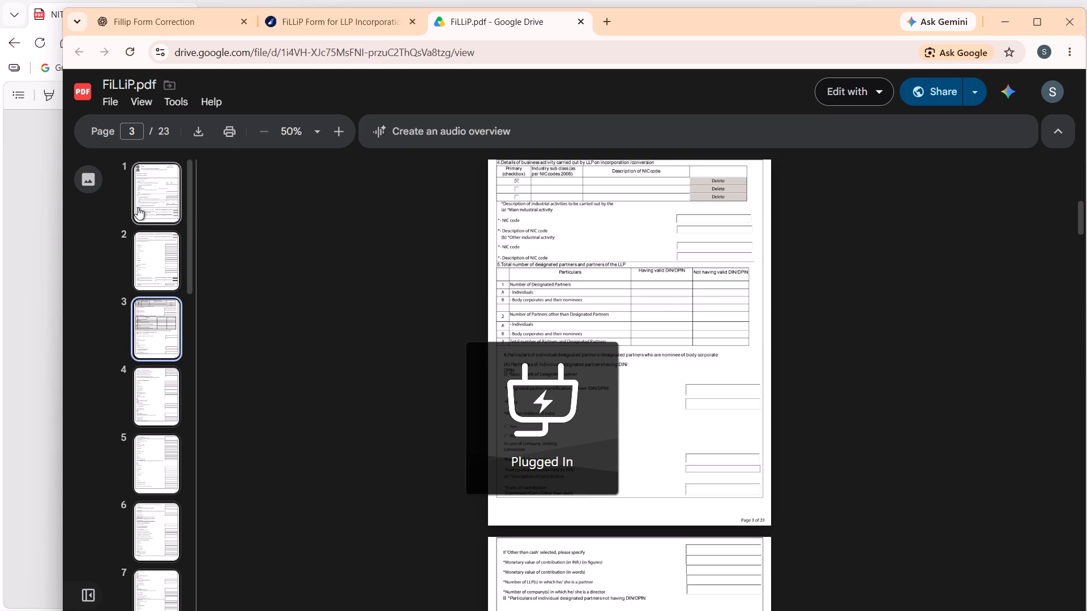
{"action": "left_click_drag", "start_coordinate": [138, 207], "coordinate": [141, 192]}
{"action": "left_click", "coordinate": [141, 192]}
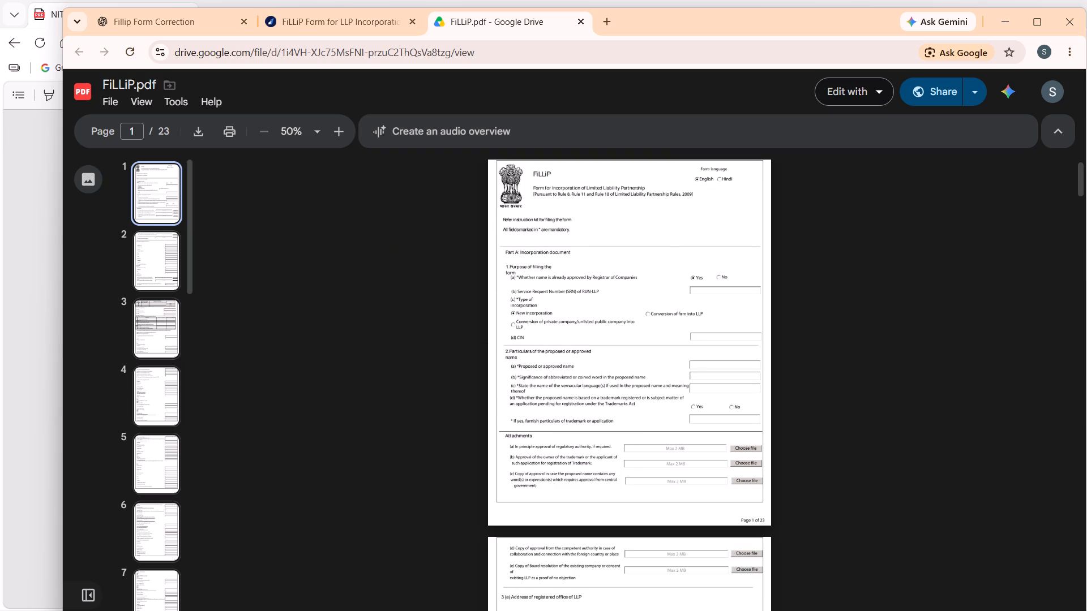
{"action": "key", "text": "Print"}
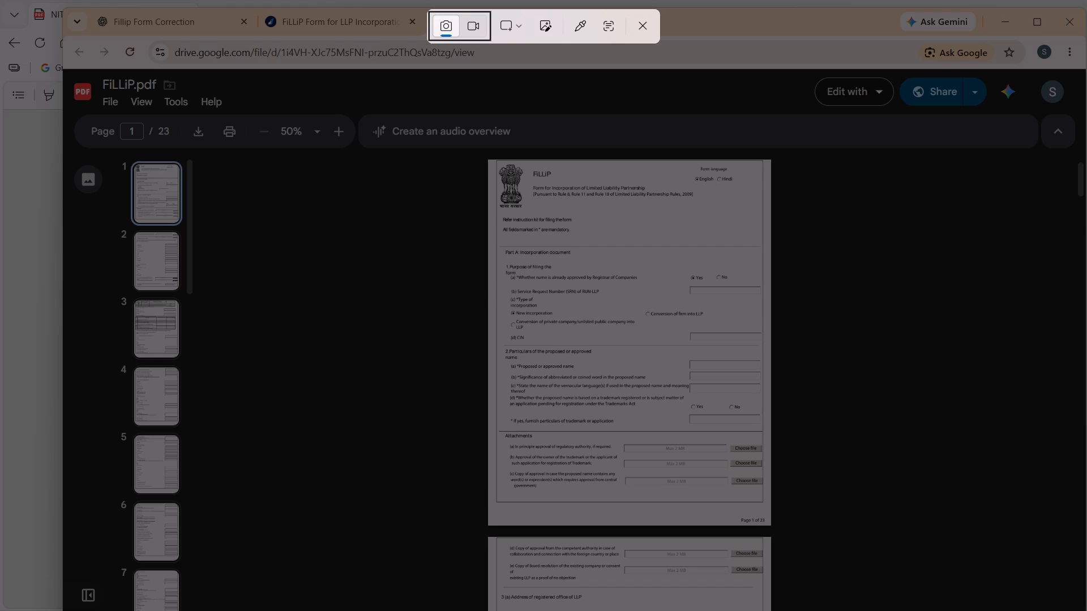
{"action": "left_click_drag", "start_coordinate": [497, 163], "coordinate": [756, 436]}
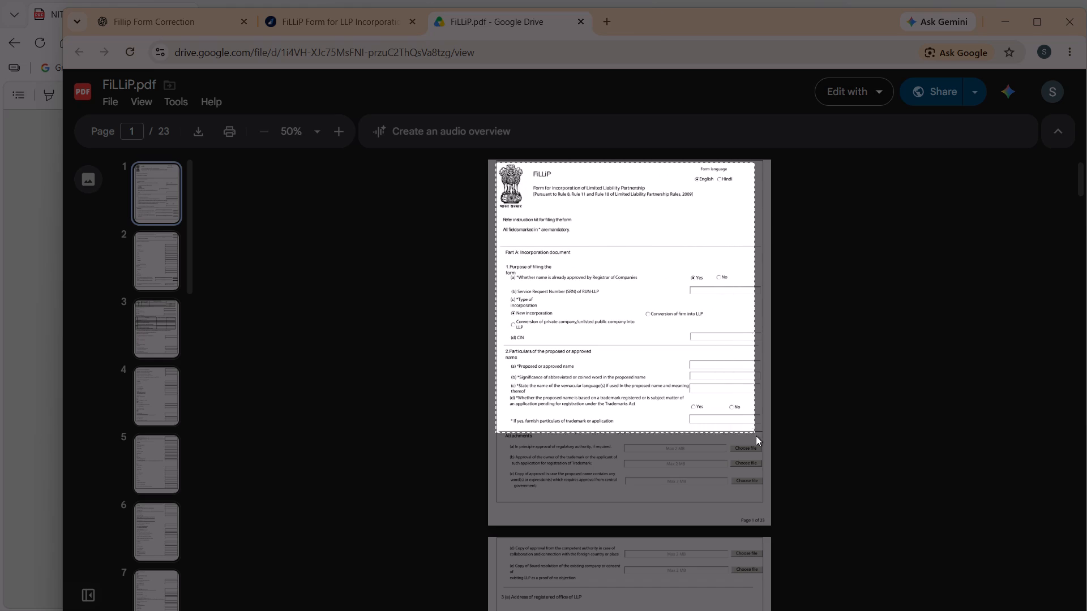
{"action": "left_click_drag", "start_coordinate": [756, 436], "coordinate": [781, 549]}
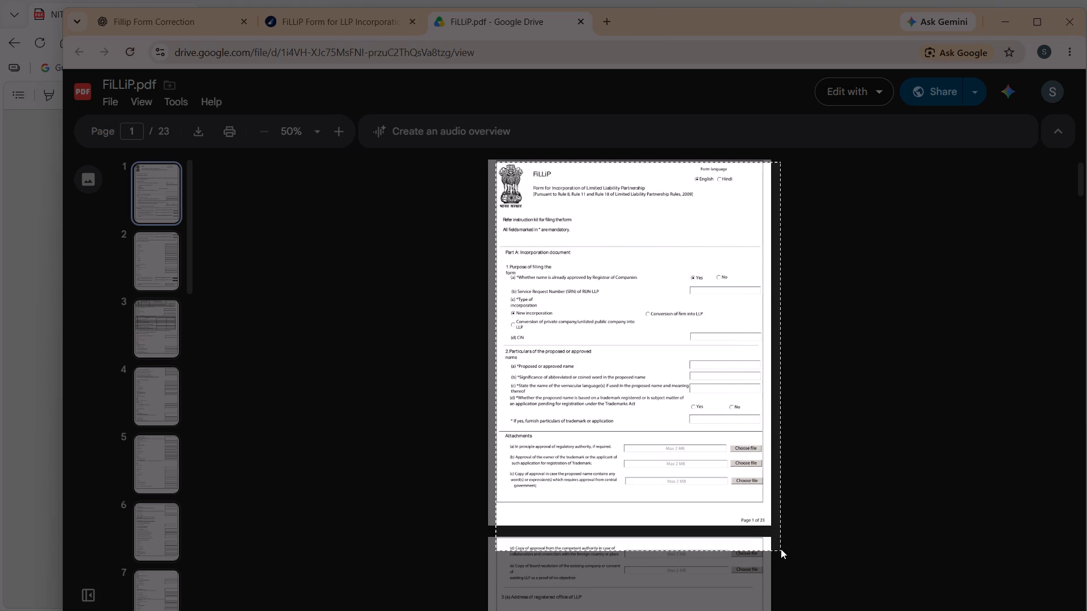
{"action": "left_click_drag", "start_coordinate": [781, 549], "coordinate": [771, 528]}
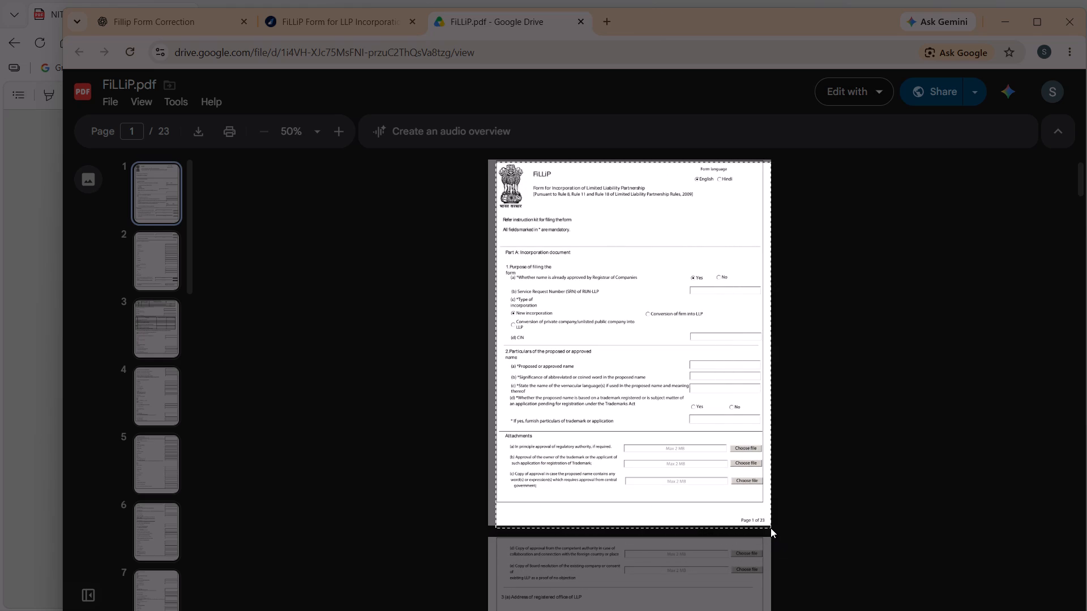
{"action": "left_click_drag", "start_coordinate": [771, 528], "coordinate": [771, 526]}
{"action": "left_click_drag", "start_coordinate": [771, 526], "coordinate": [771, 526]}
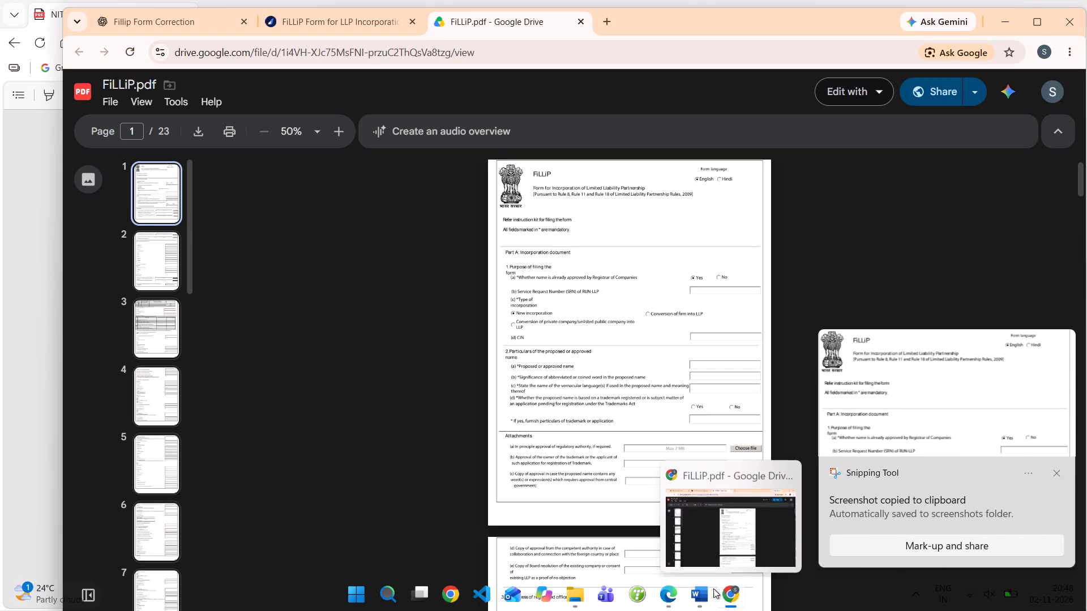
Switch to the Word document and delete the cut-off FiLLiP form image on page 15.
{"action": "left_click", "coordinate": [694, 588]}
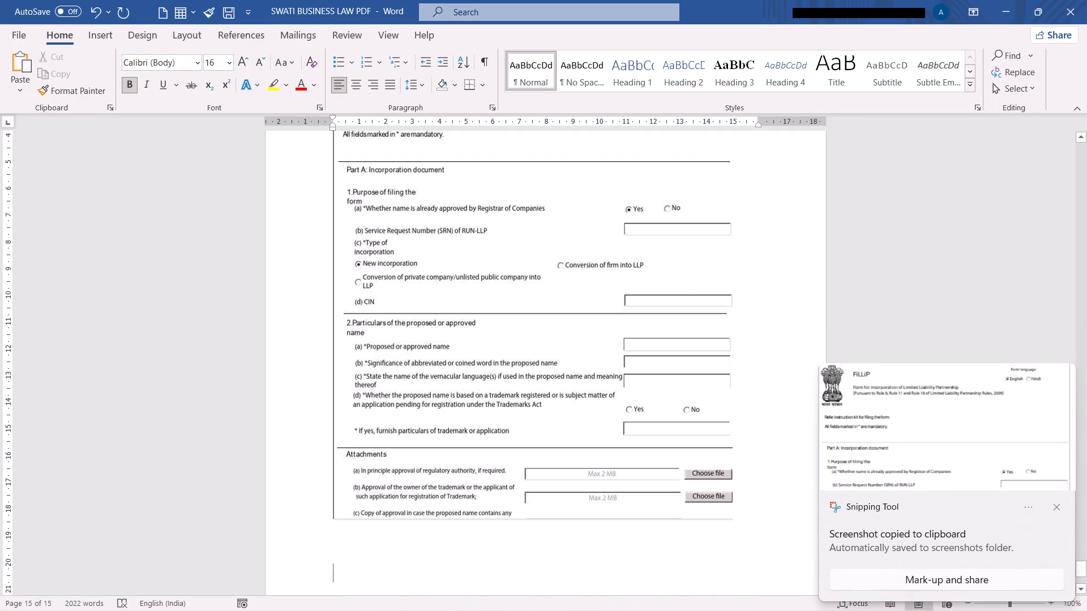
{"action": "left_click", "coordinate": [612, 422]}
{"action": "key", "text": "BackSpace"}
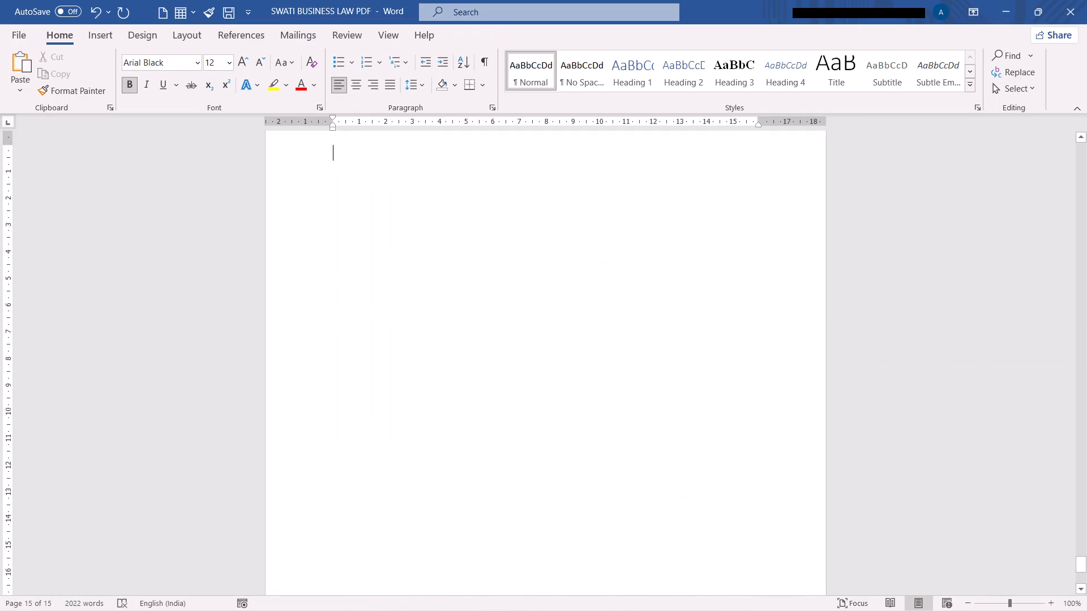
{"action": "left_click", "coordinate": [1080, 569]}
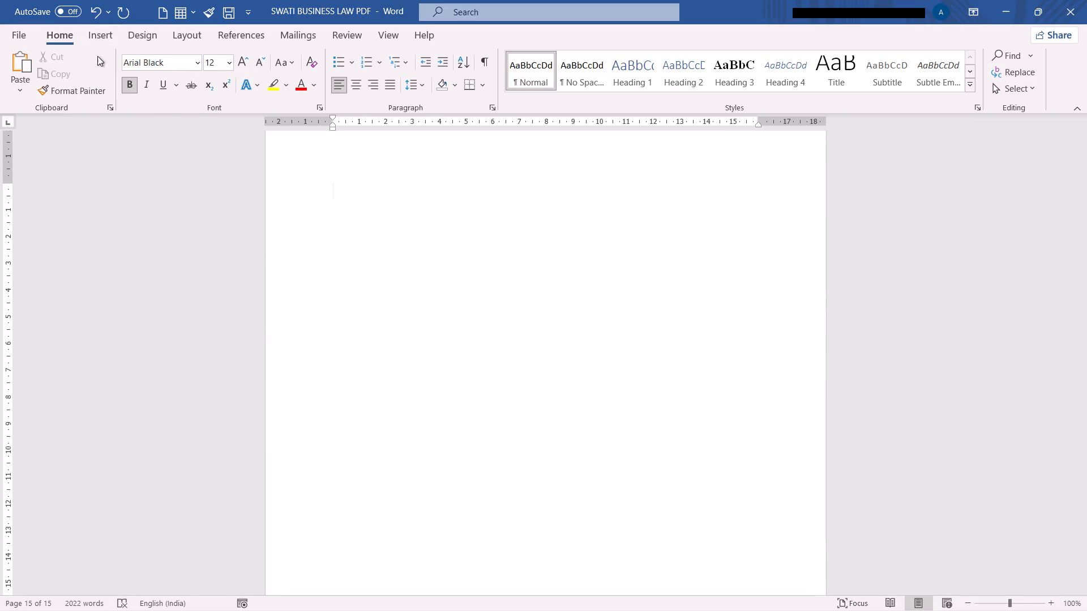
{"action": "left_click", "coordinate": [96, 35]}
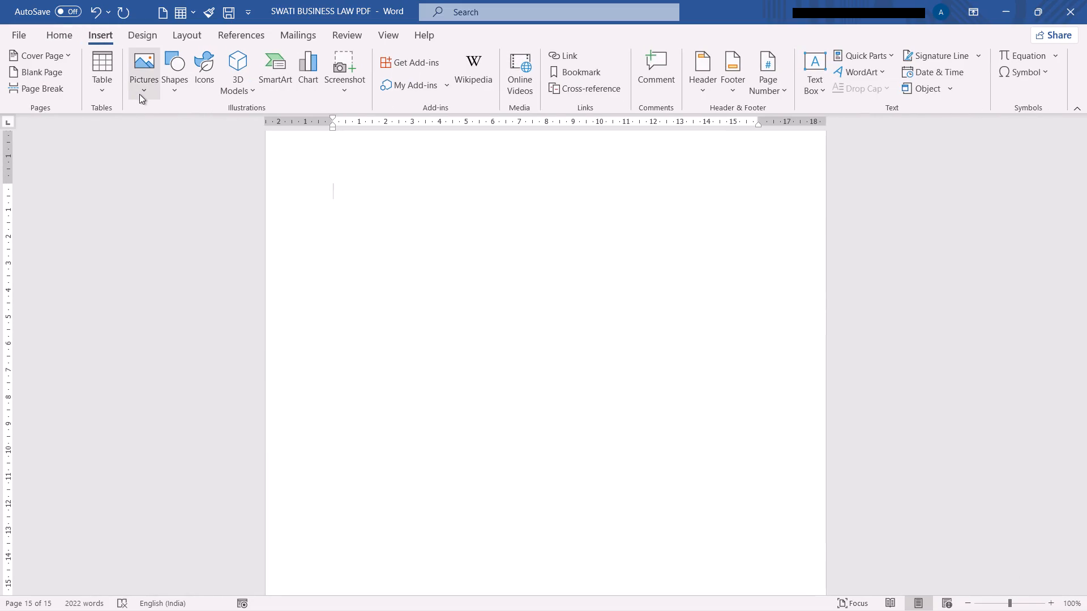
{"action": "left_click", "coordinate": [140, 91]}
{"action": "left_click", "coordinate": [176, 135]}
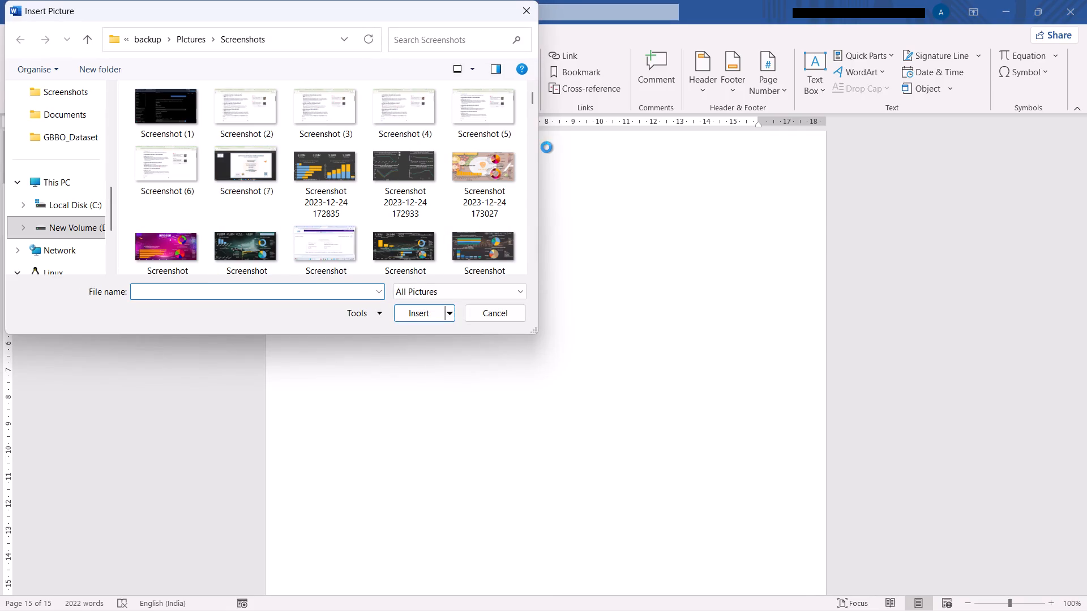
{"action": "left_click_drag", "start_coordinate": [532, 100], "coordinate": [546, 183]}
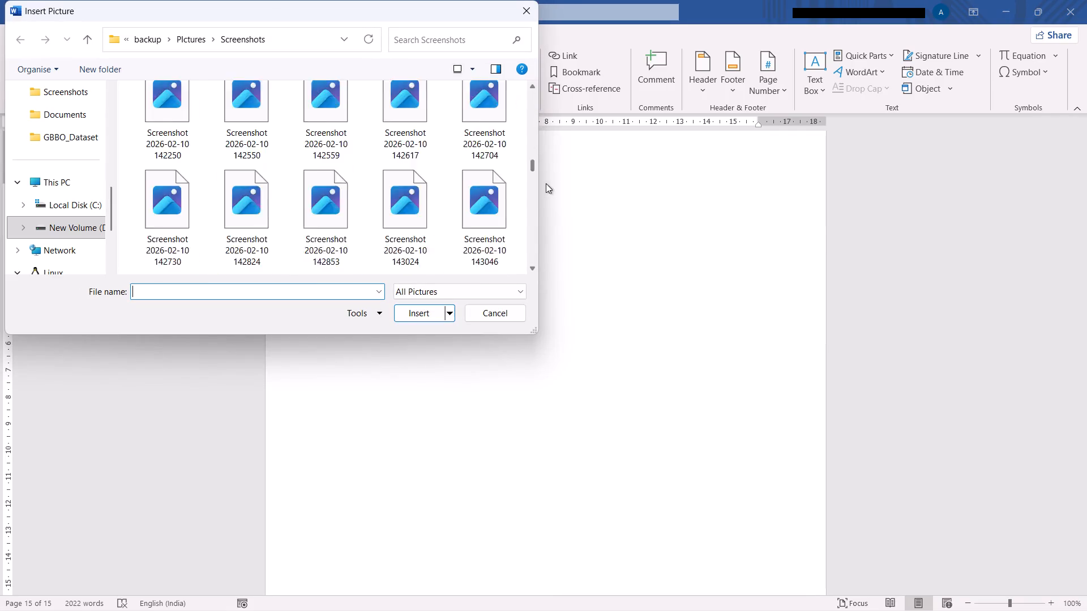
{"action": "left_click_drag", "start_coordinate": [546, 183], "coordinate": [547, 279]}
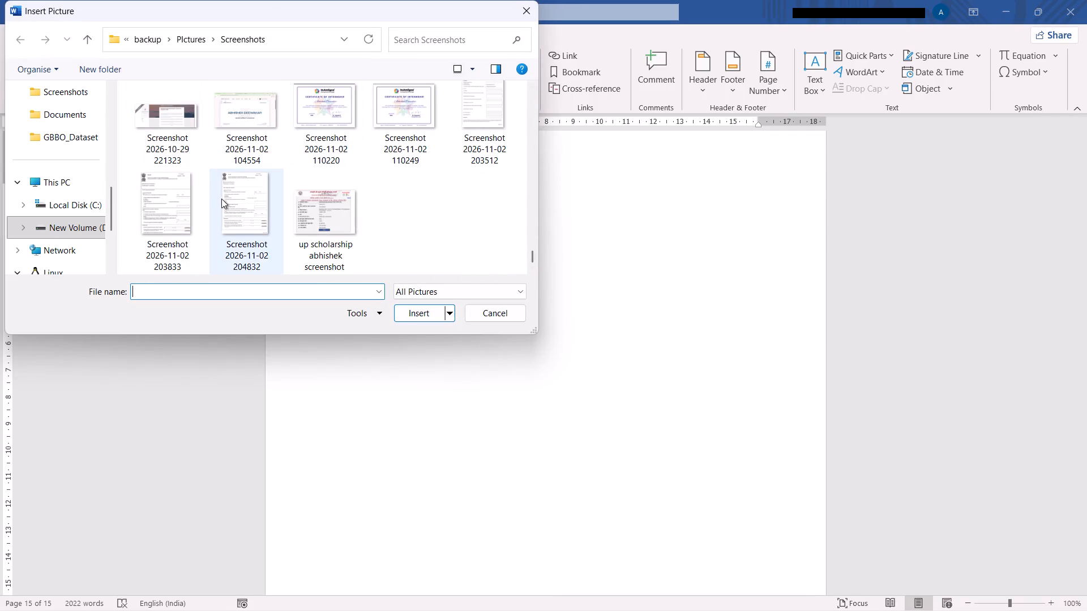
{"action": "left_click", "coordinate": [241, 209]}
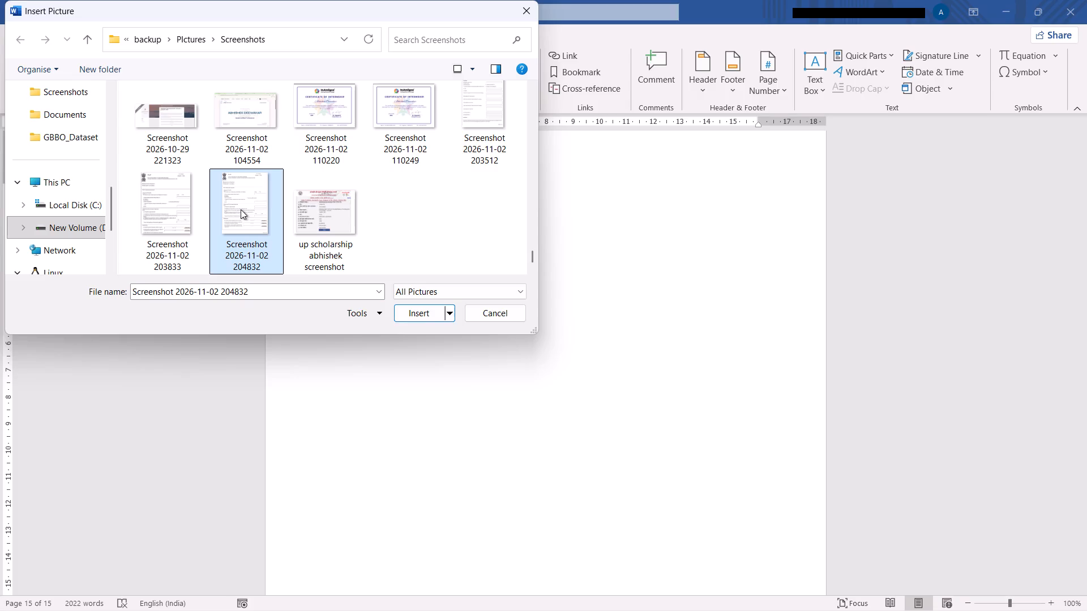
{"action": "left_click", "coordinate": [421, 317]}
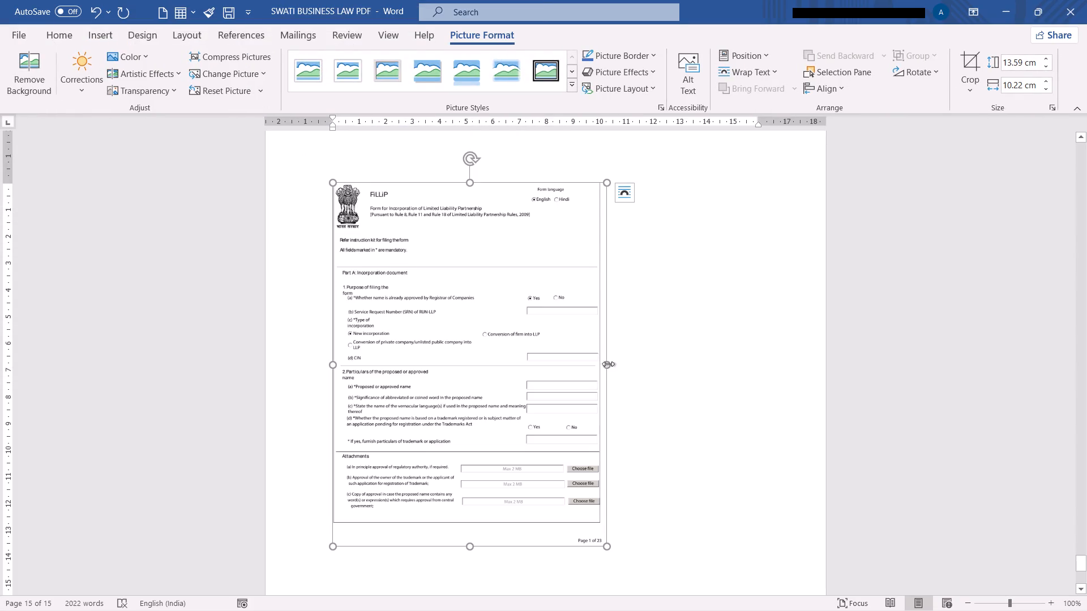
Stretch the inserted FiLLiP form picture to about 15 cm wide and 21 cm high, and deselect it.
{"action": "left_click_drag", "start_coordinate": [602, 364], "coordinate": [731, 360]}
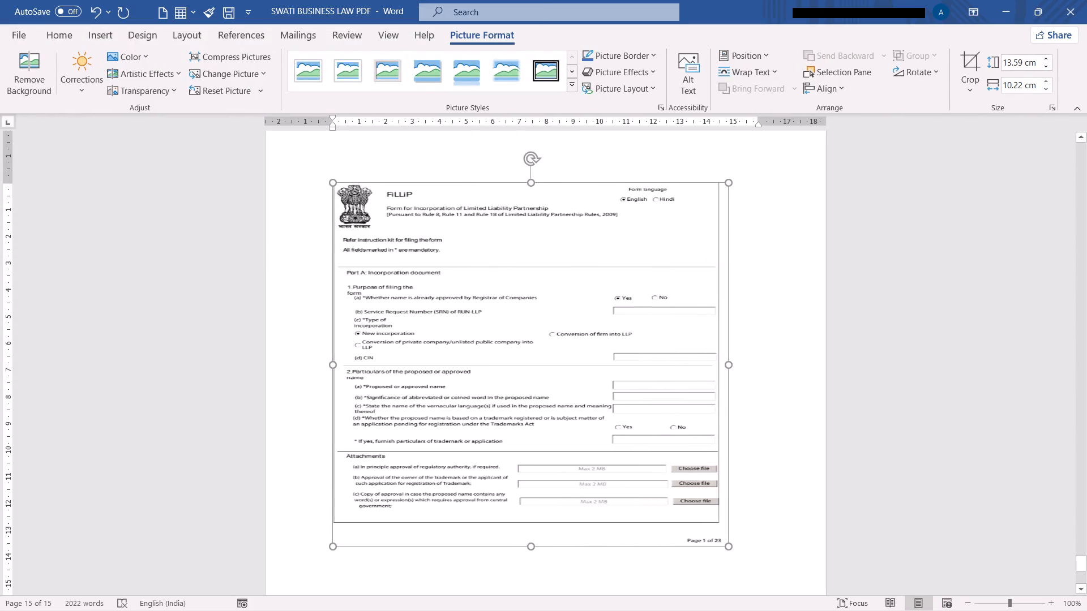
{"action": "left_click_drag", "start_coordinate": [731, 360], "coordinate": [735, 359]}
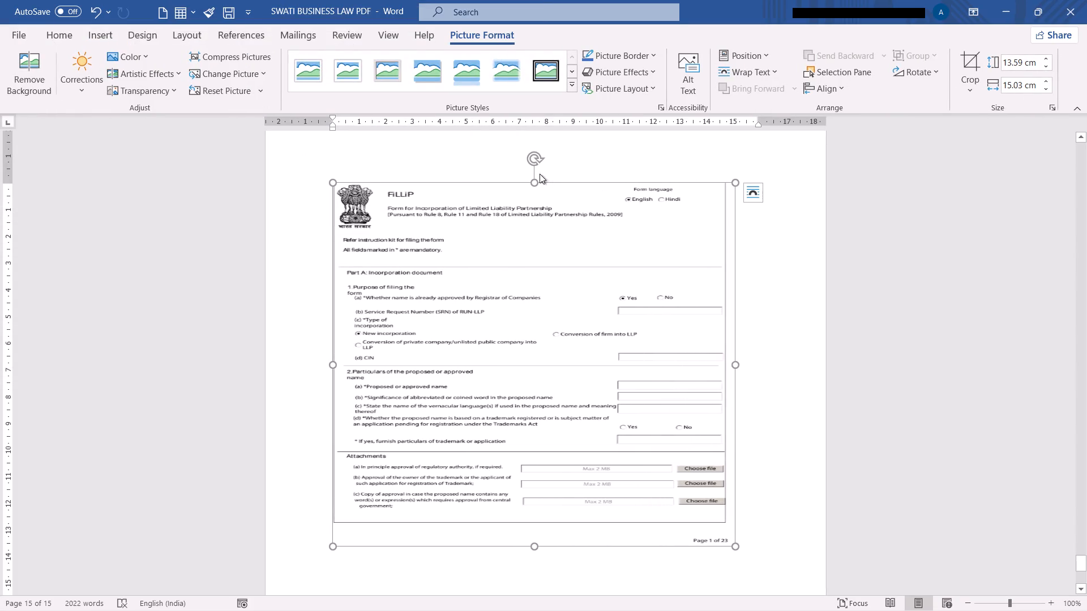
{"action": "left_click_drag", "start_coordinate": [536, 182], "coordinate": [536, 141]}
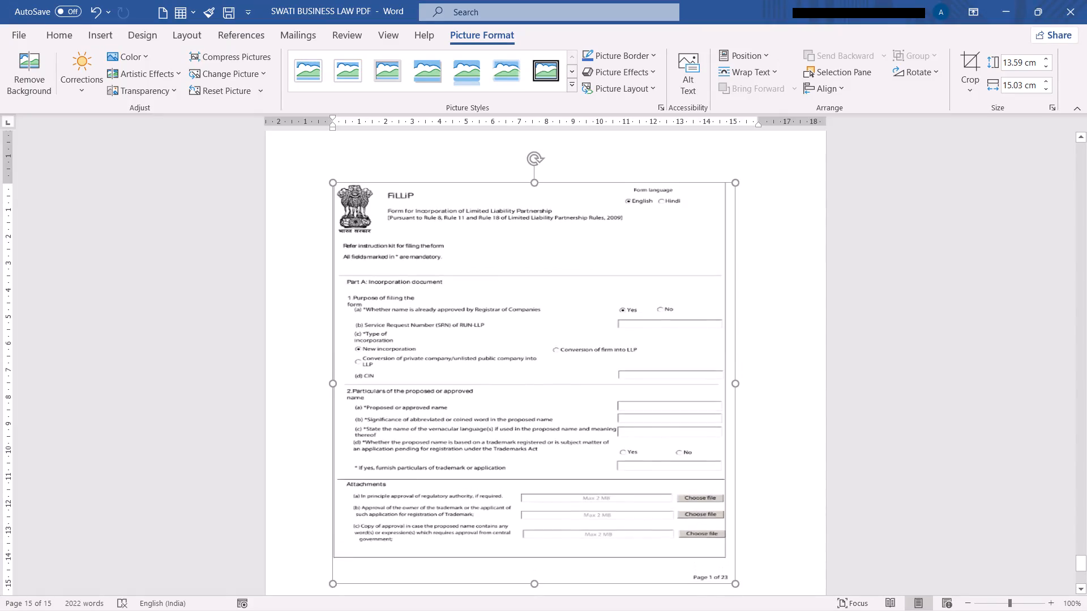
{"action": "left_click_drag", "start_coordinate": [536, 141], "coordinate": [537, 132]}
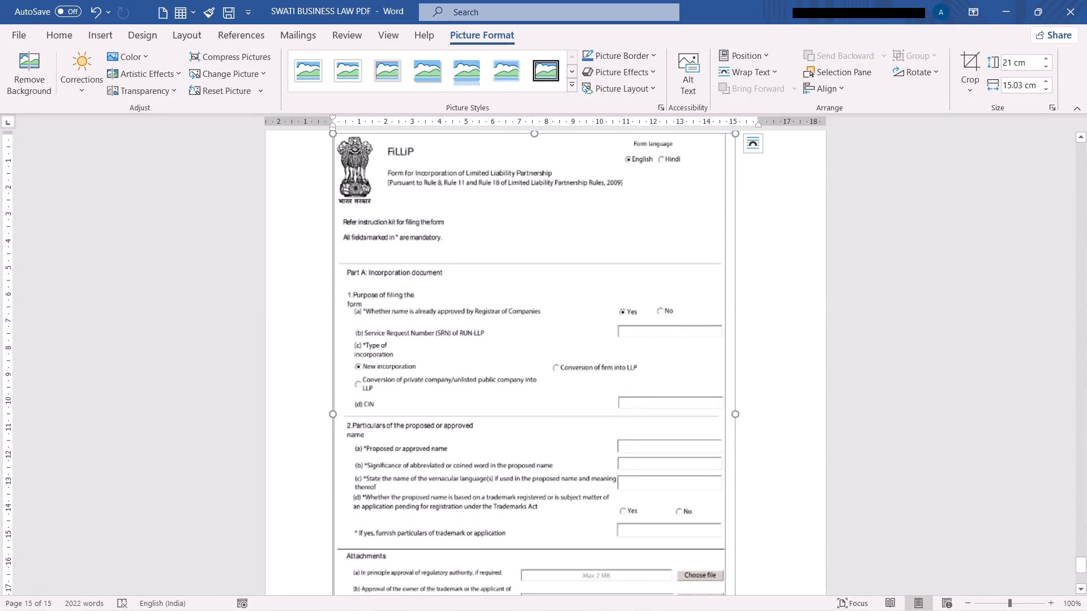
{"action": "left_click_drag", "start_coordinate": [1079, 557], "coordinate": [1080, 565]}
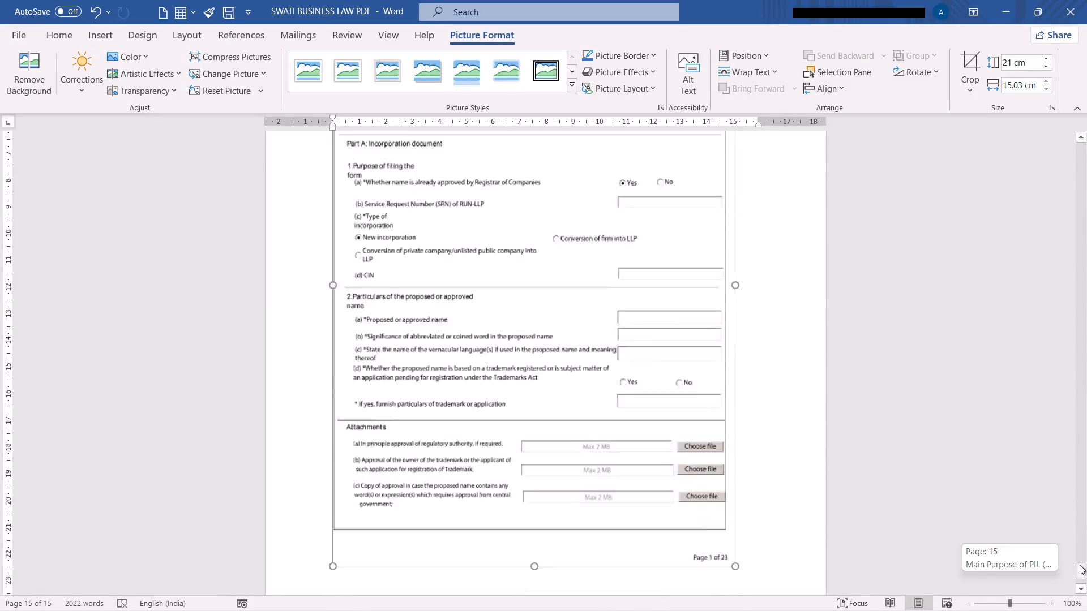
{"action": "left_click_drag", "start_coordinate": [1080, 565], "coordinate": [1081, 567]}
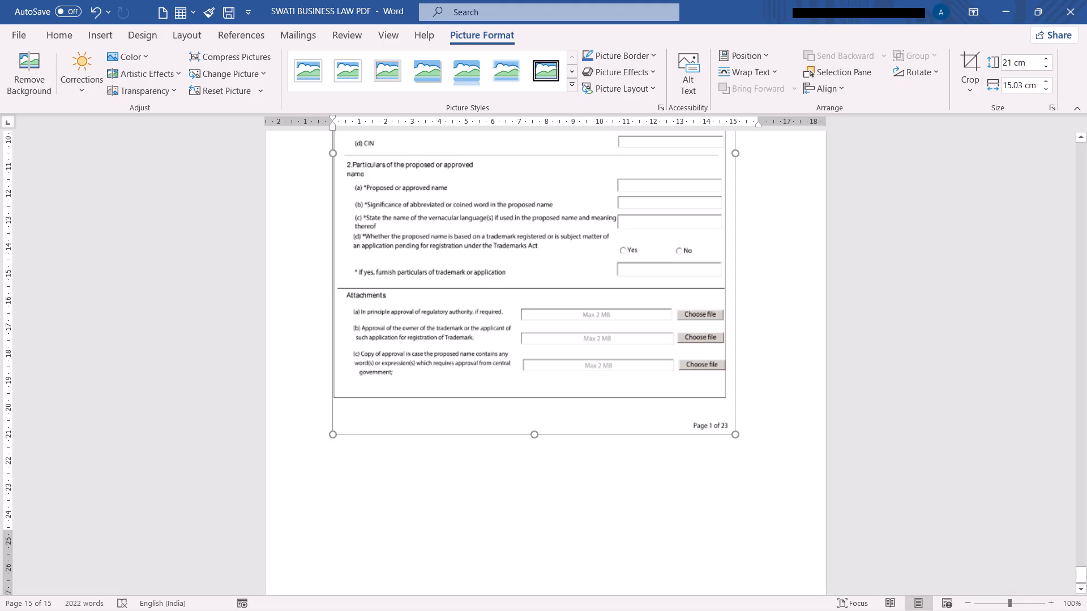
{"action": "left_click", "coordinate": [761, 421]}
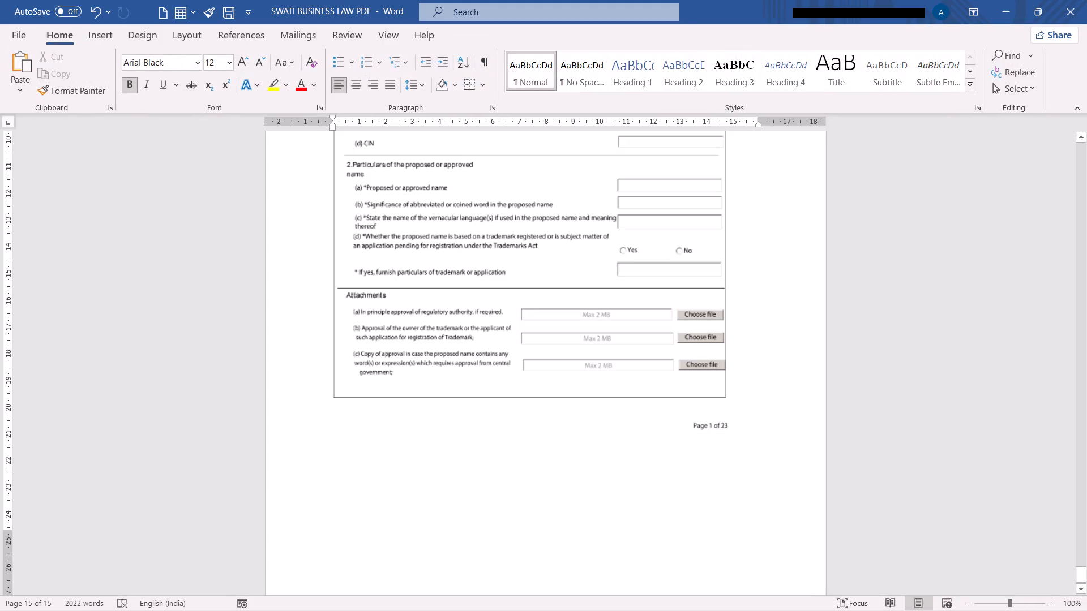
Copy the heading "COMMON SEAL IMAGE-" from the reference business law PDF in Edge into a new line below the FiLLiP picture in Word.
{"action": "key", "text": "Return"}
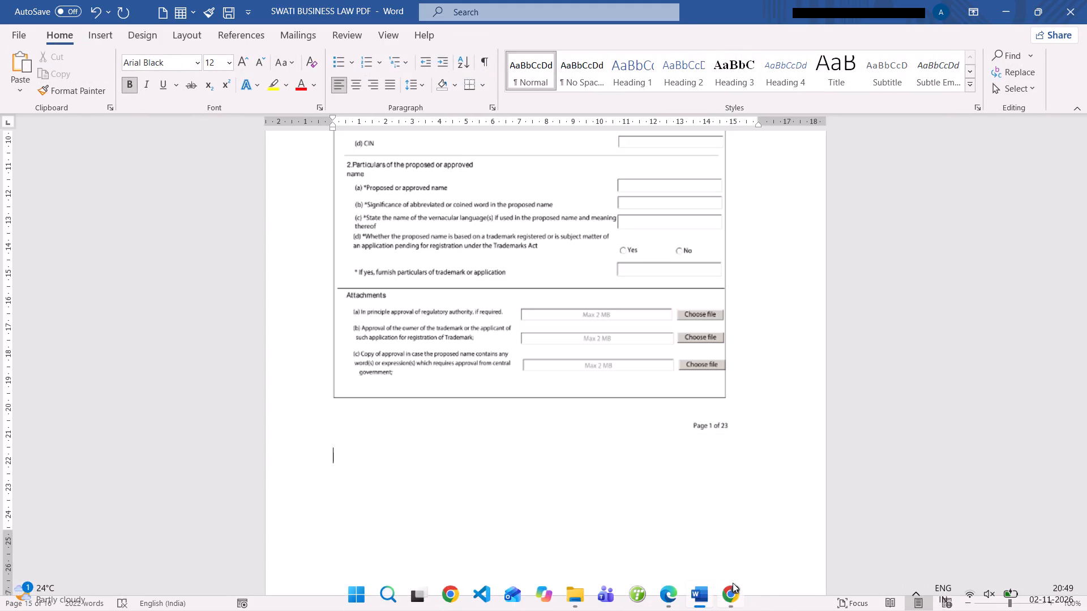
{"action": "left_click", "coordinate": [731, 586]}
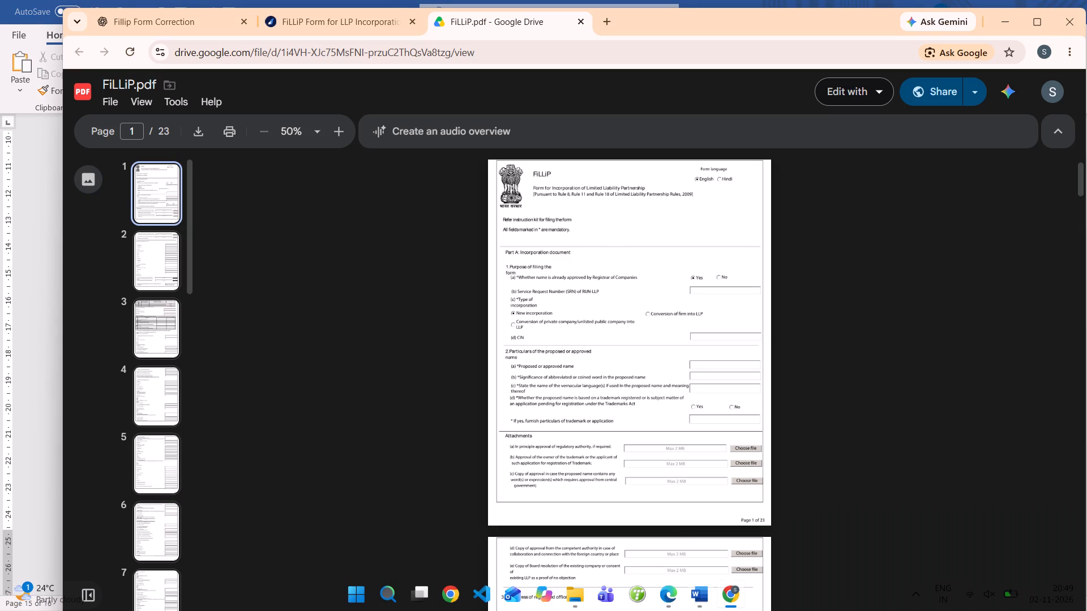
{"action": "left_click", "coordinate": [662, 601]}
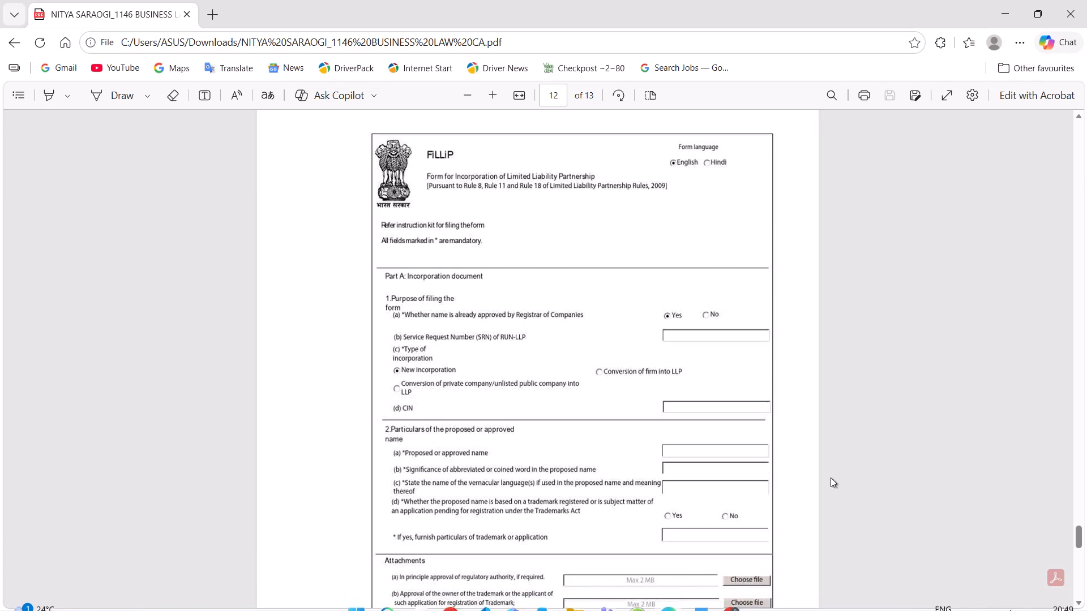
{"action": "left_click_drag", "start_coordinate": [1085, 532], "coordinate": [1075, 532]}
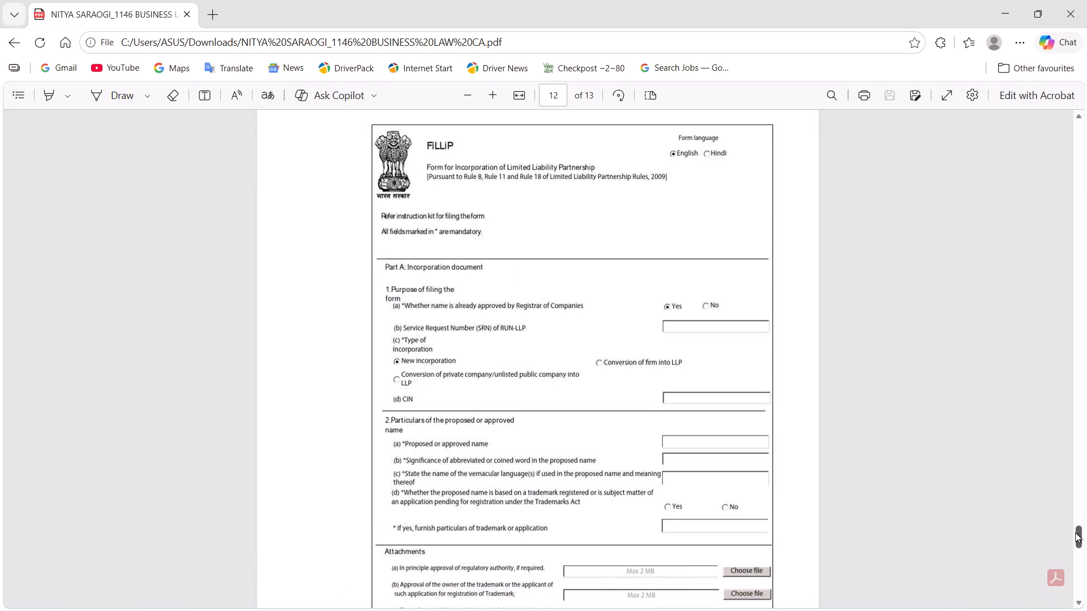
{"action": "left_click_drag", "start_coordinate": [1075, 532], "coordinate": [1075, 533]}
{"action": "left_click_drag", "start_coordinate": [1075, 533], "coordinate": [1078, 554]}
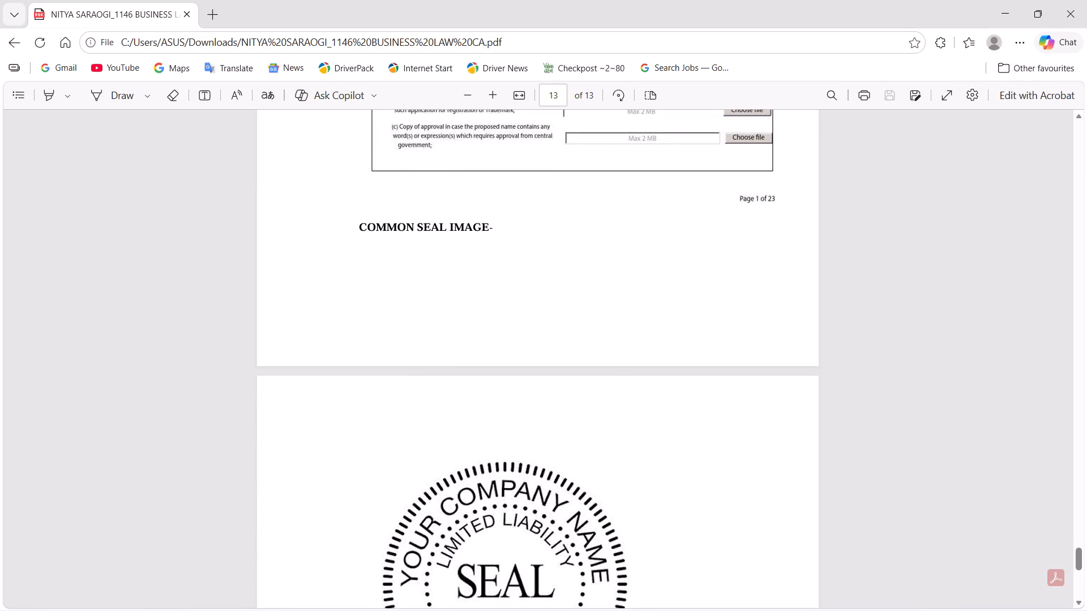
{"action": "left_click_drag", "start_coordinate": [358, 225], "coordinate": [510, 220]}
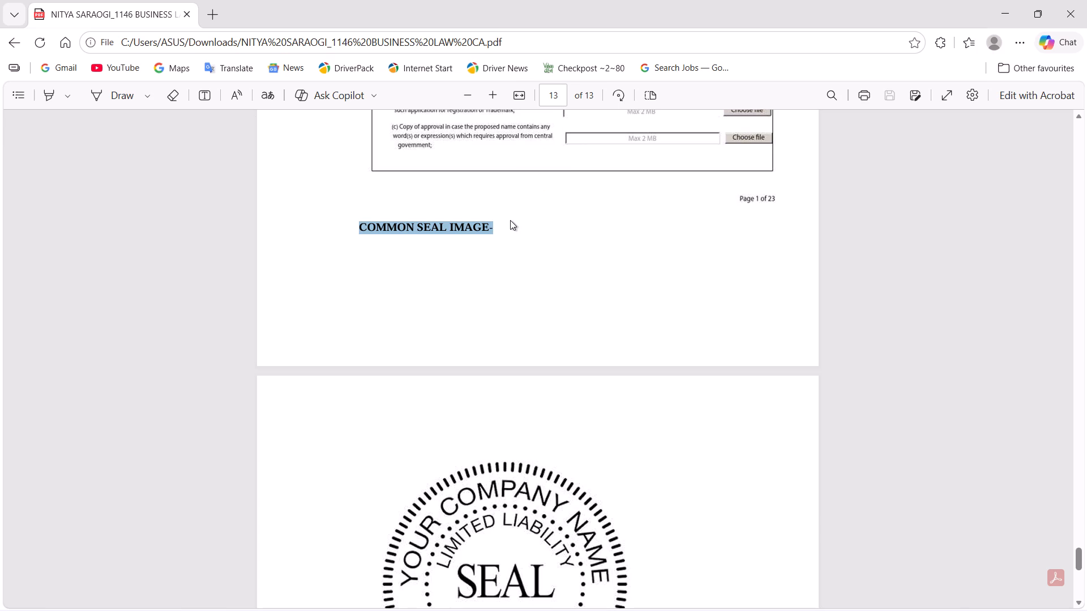
{"action": "key", "text": "ctrl+c"}
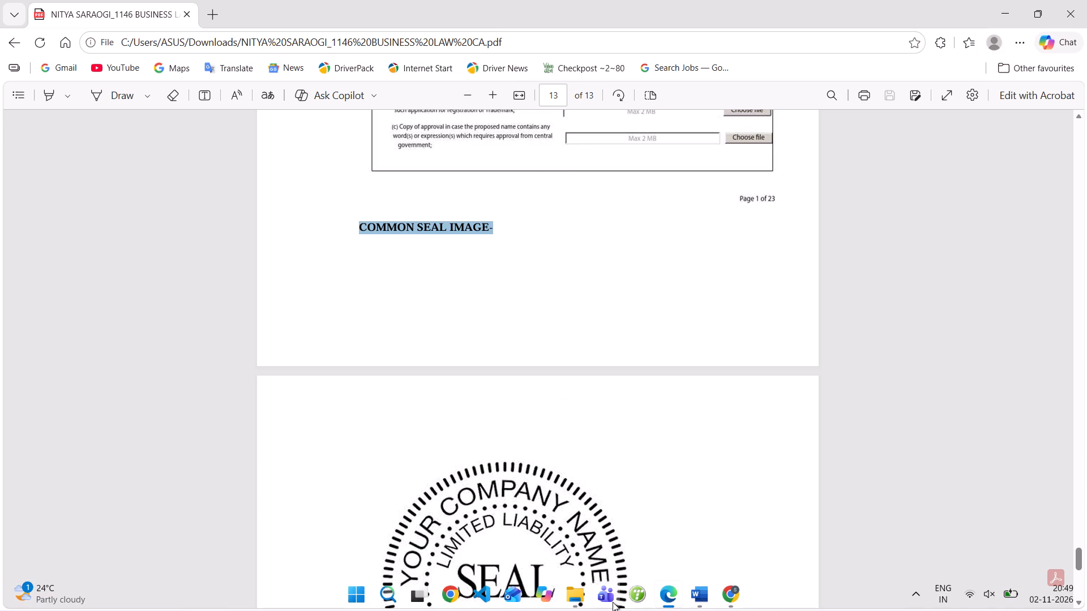
{"action": "left_click", "coordinate": [697, 588]}
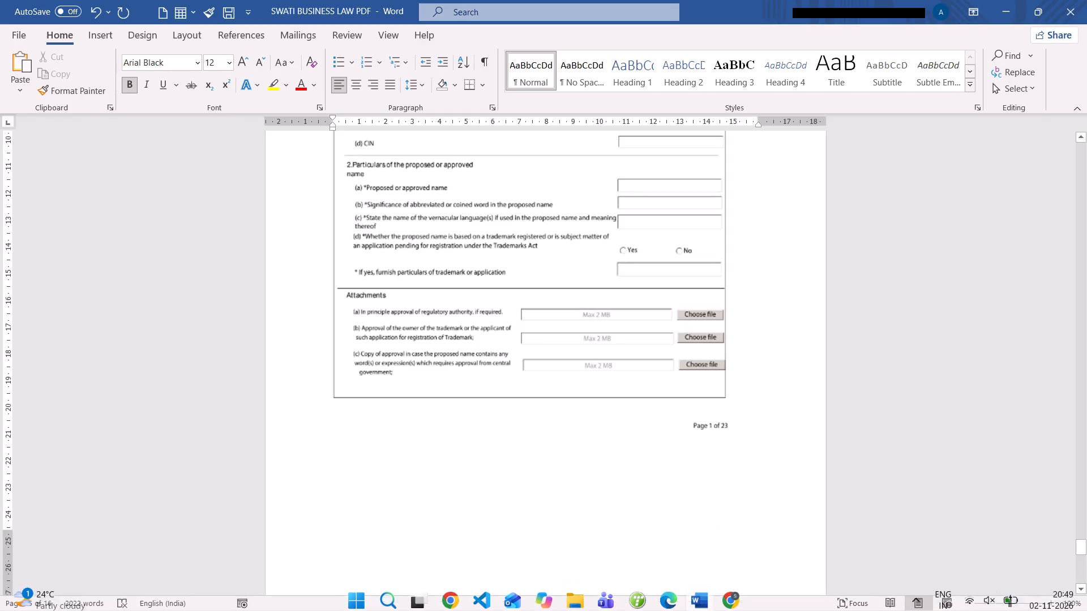
{"action": "key", "text": "ctrl+v"}
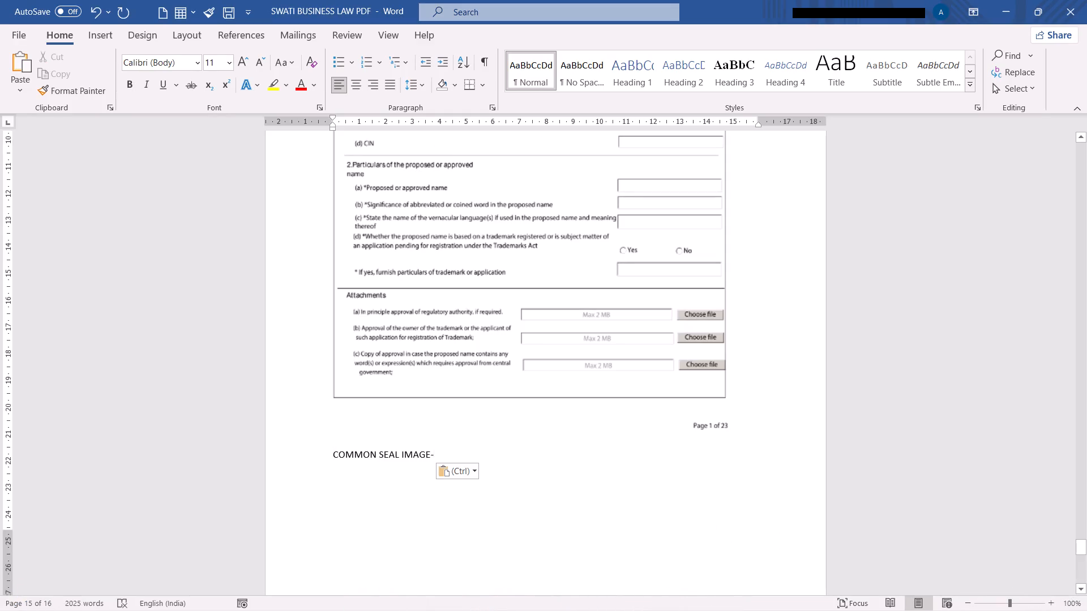
Format the pasted "COMMON SEAL IMAGE-" heading as bold with font size 14.
{"action": "left_click_drag", "start_coordinate": [332, 451], "coordinate": [447, 450]}
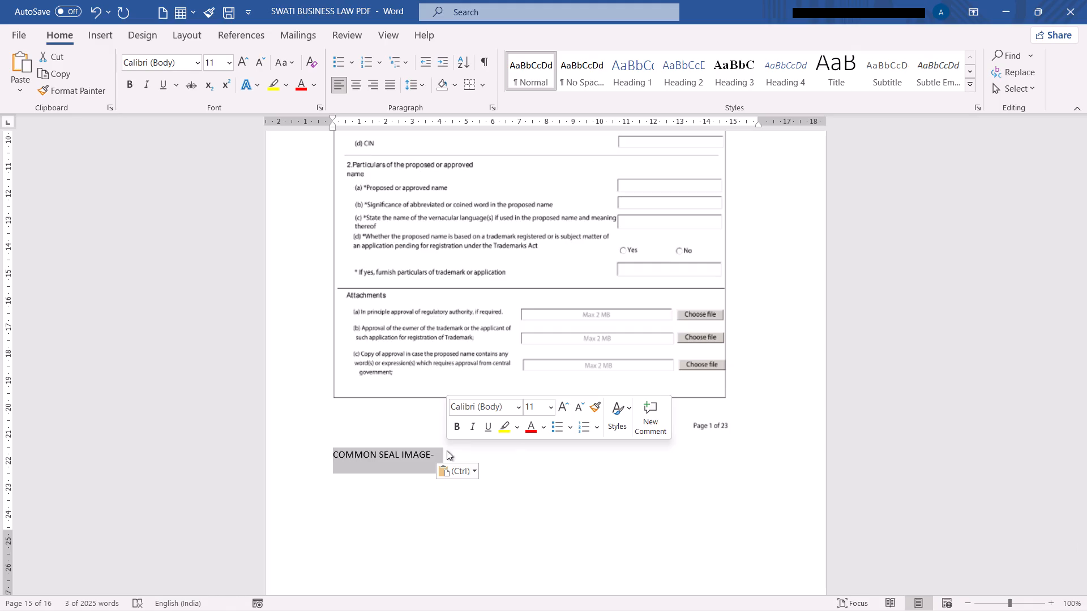
{"action": "left_click", "coordinate": [452, 425]}
{"action": "left_click", "coordinate": [546, 408]}
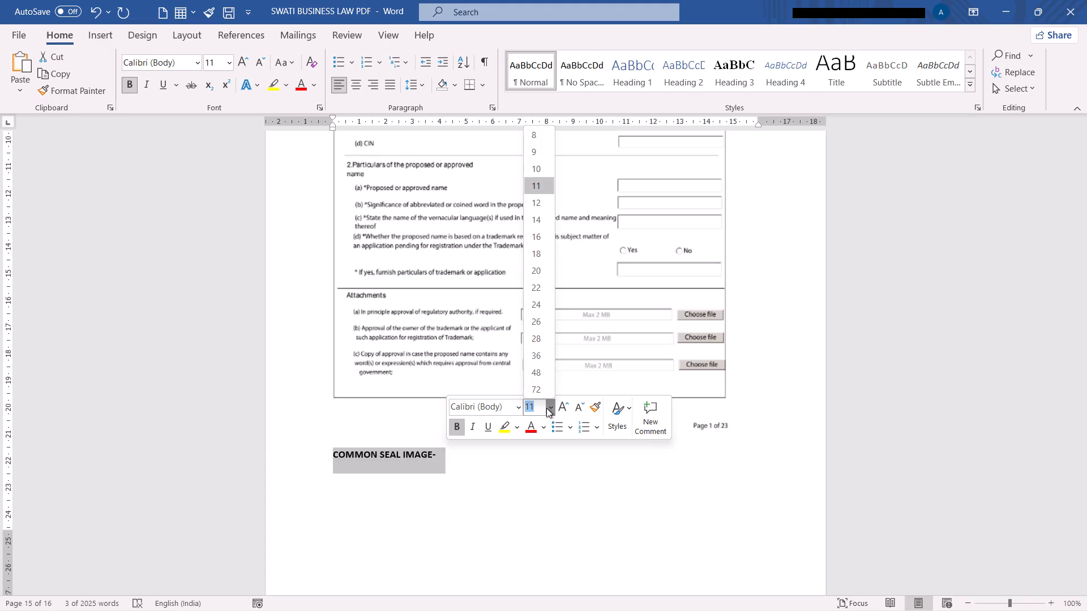
{"action": "left_click", "coordinate": [534, 255]}
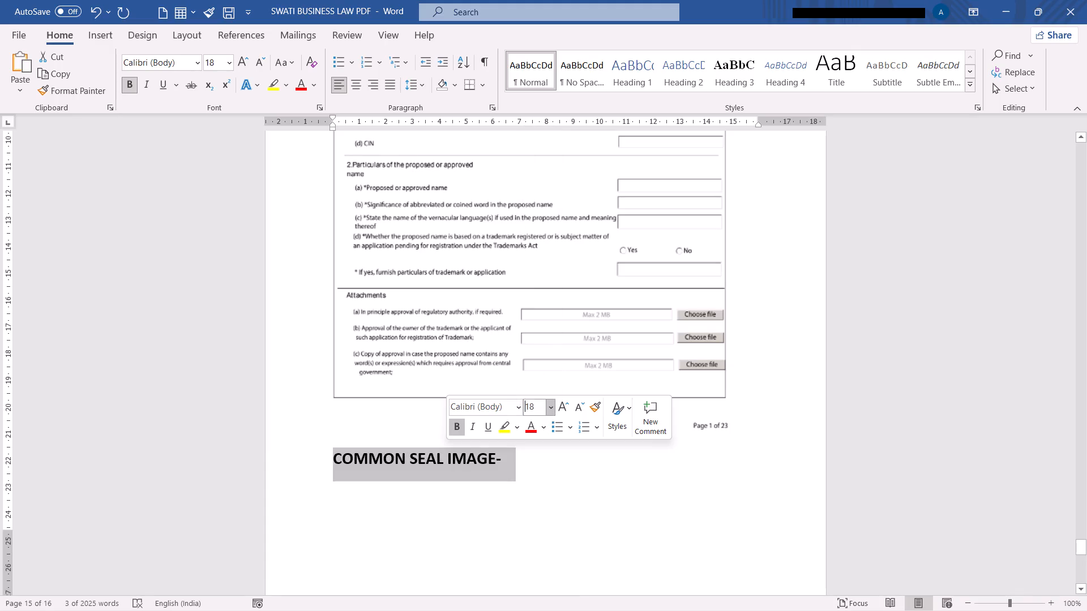
{"action": "left_click", "coordinate": [553, 408]}
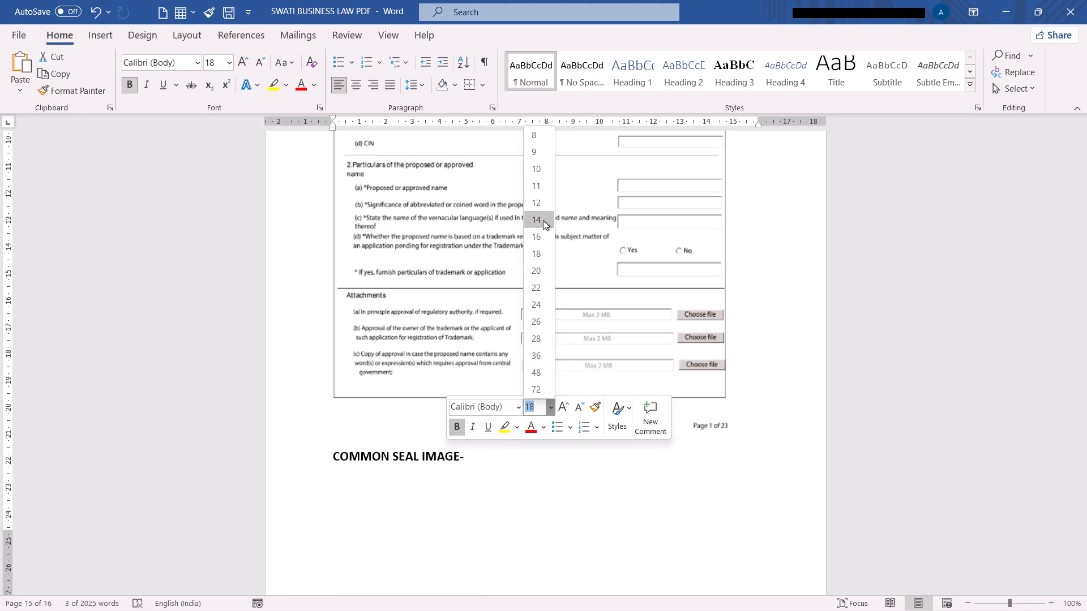
{"action": "left_click", "coordinate": [543, 220]}
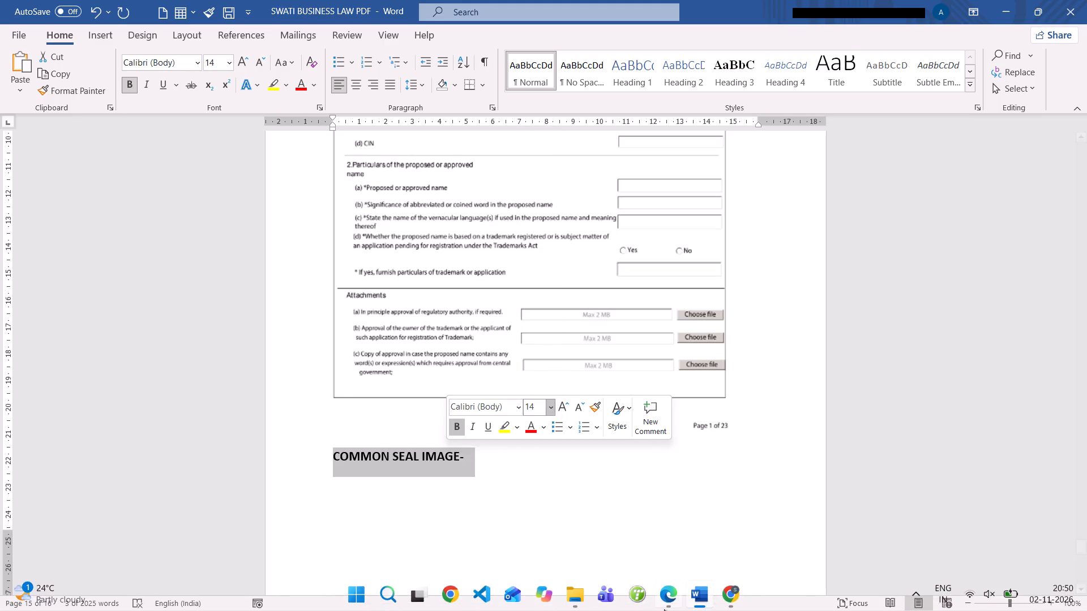
Switch to the reference PDF in Edge and examine the common seal image on its last page.
{"action": "left_click", "coordinate": [668, 596]}
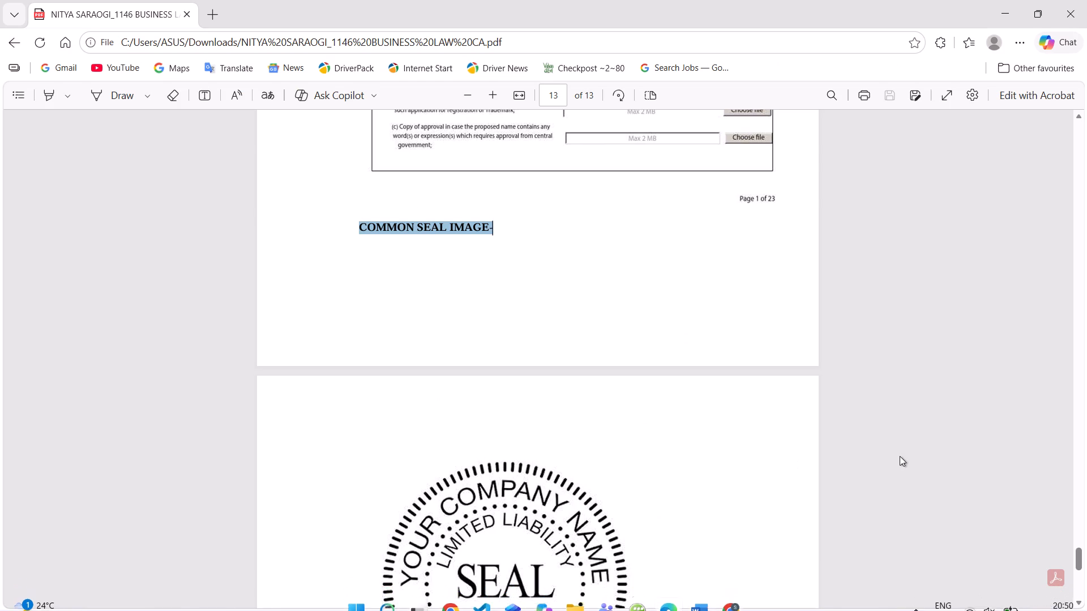
{"action": "left_click", "coordinate": [900, 456]}
{"action": "key", "text": "Down"}
{"action": "key", "text": "Down"}
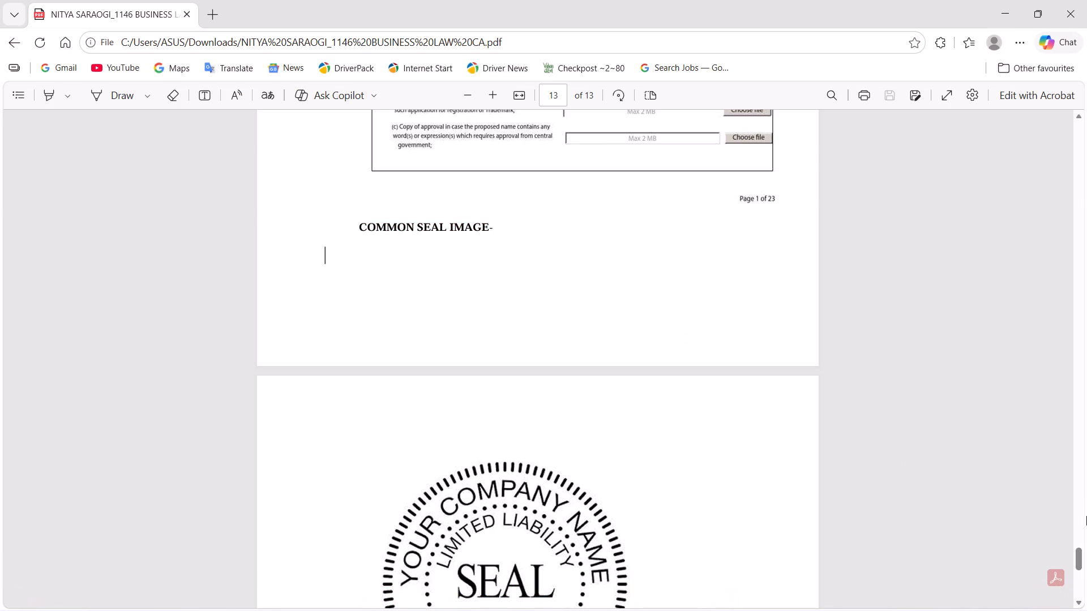
{"action": "left_click_drag", "start_coordinate": [1079, 558], "coordinate": [1081, 570]}
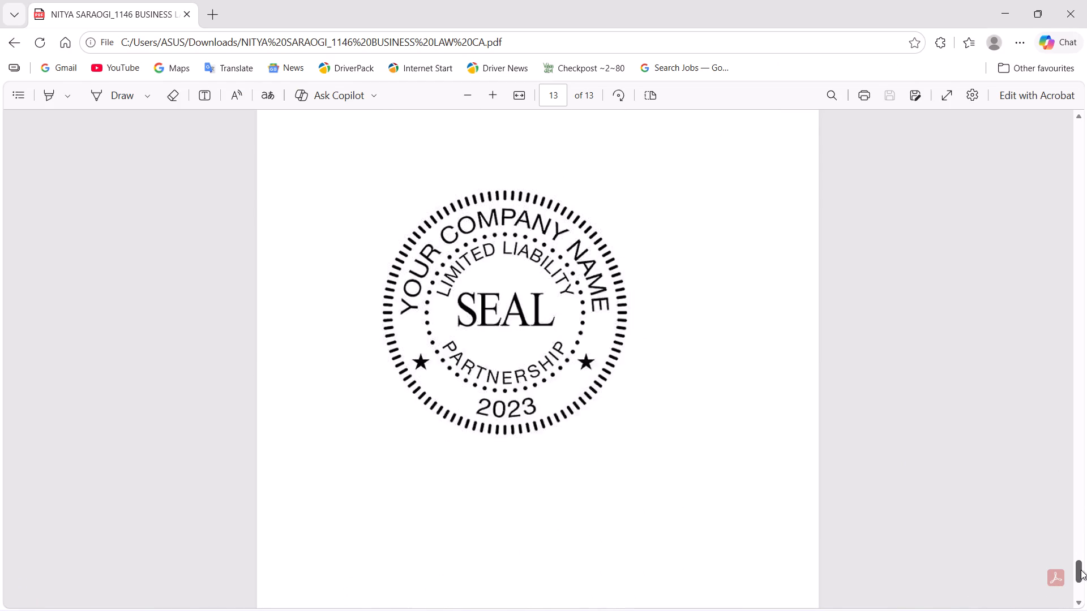
{"action": "left_click_drag", "start_coordinate": [1081, 570], "coordinate": [1081, 571]}
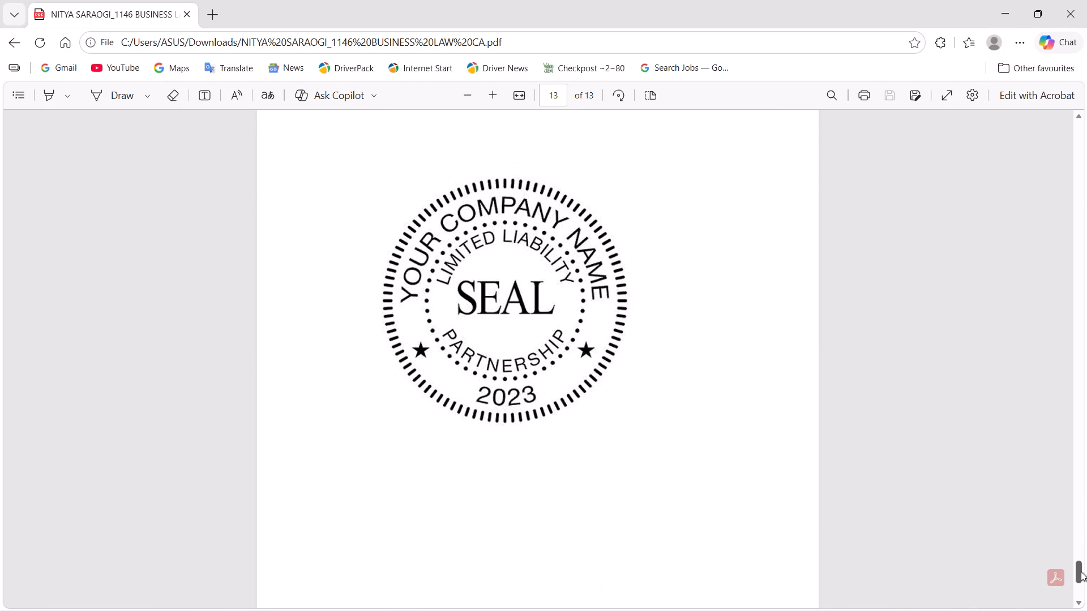
{"action": "left_click_drag", "start_coordinate": [1081, 571], "coordinate": [1081, 572]}
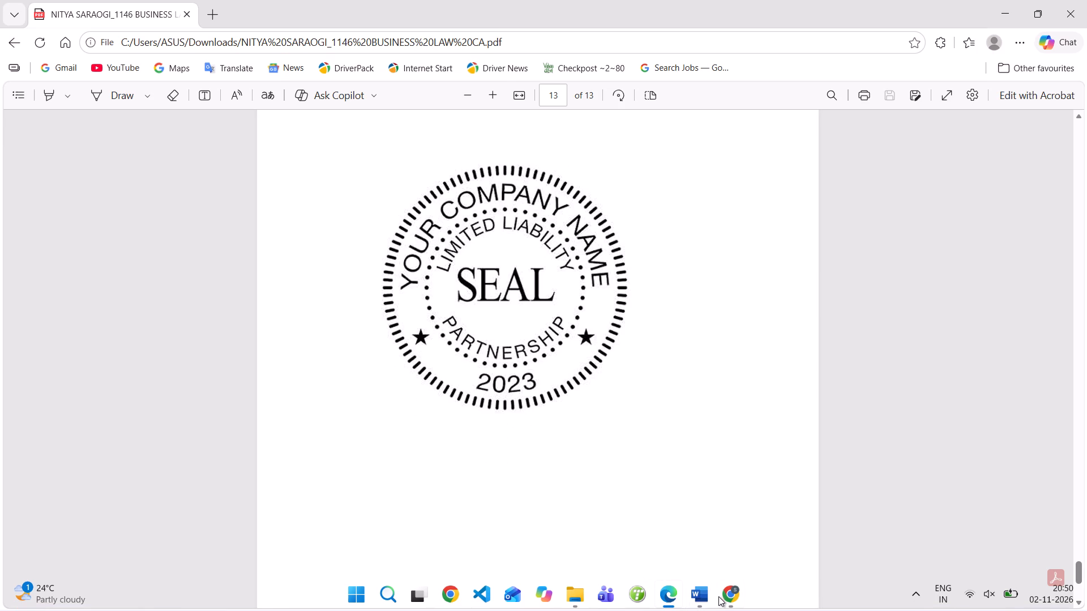
{"action": "left_click", "coordinate": [739, 597]}
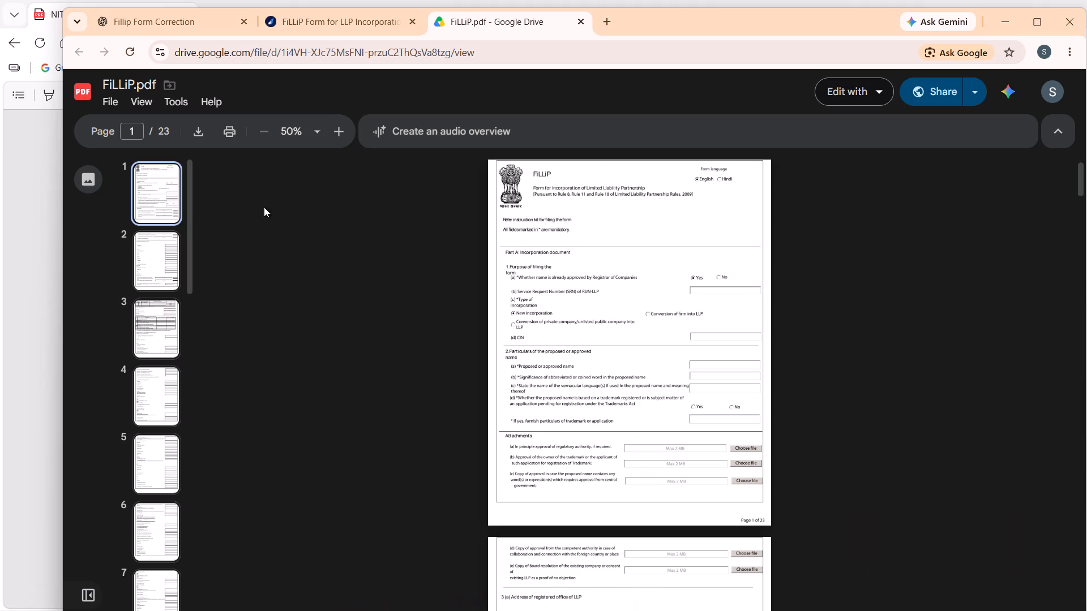
{"action": "left_click", "coordinate": [583, 24]}
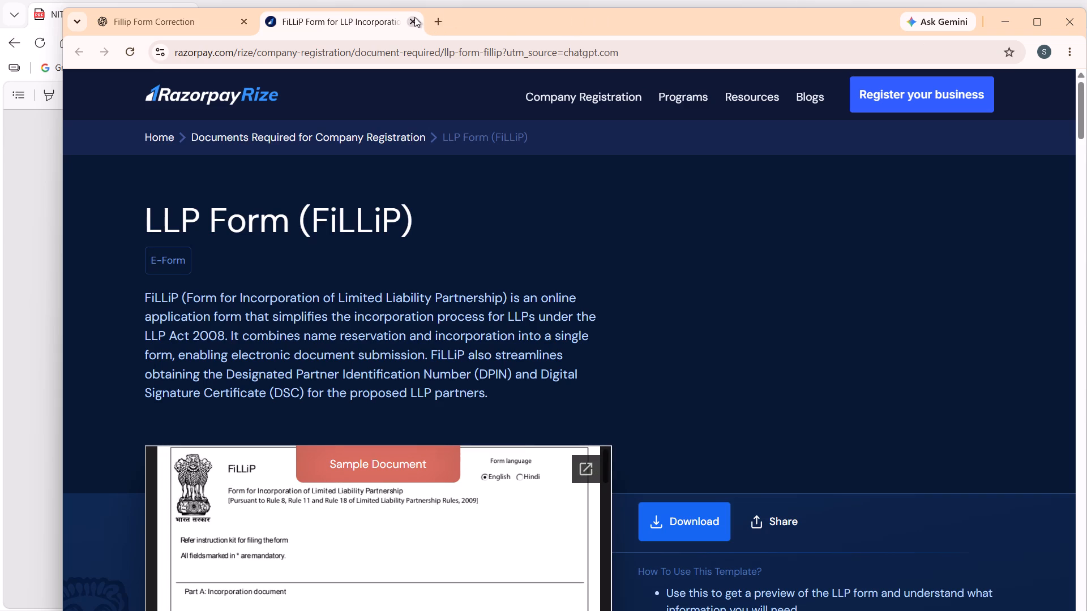
{"action": "left_click", "coordinate": [414, 17]}
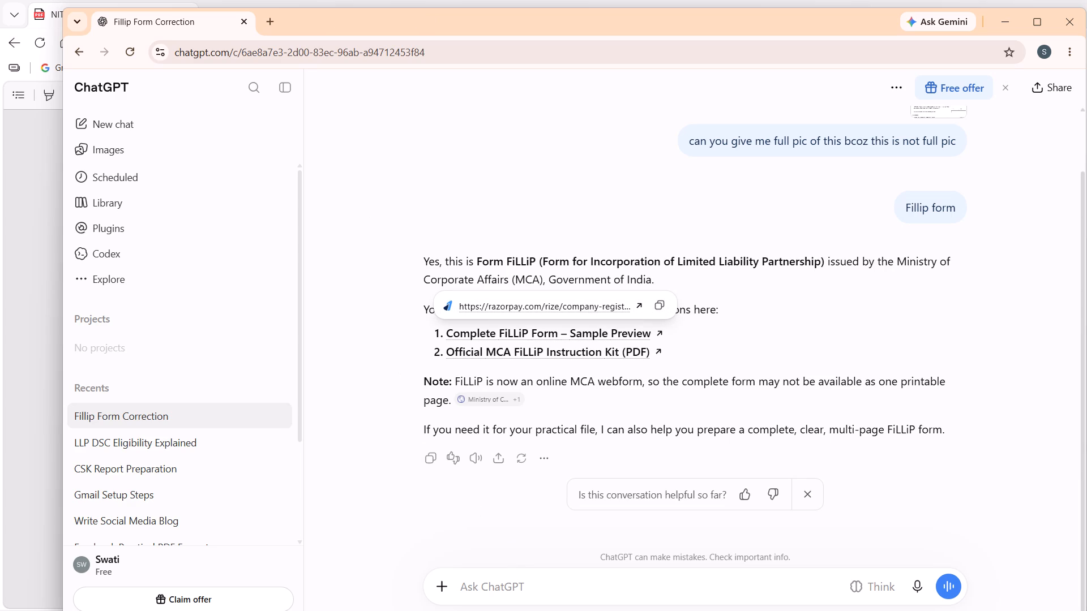
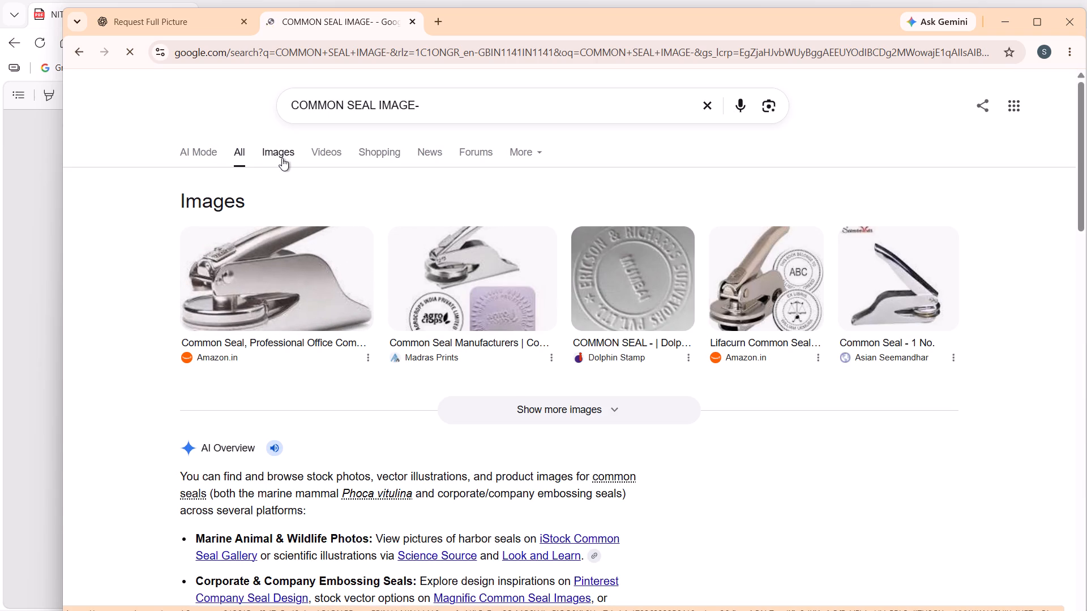
{"action": "left_click", "coordinate": [284, 152]}
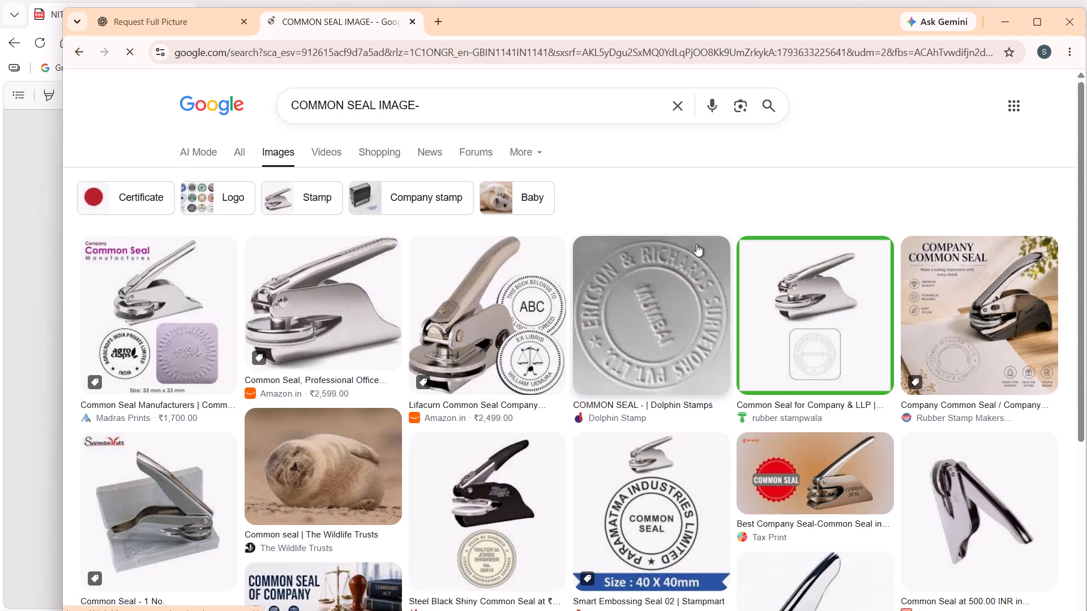
Refine the Google image search to "COMMON SEAL IMAGE- LLP" and narrow the image results with the Logo filter.
{"action": "left_click", "coordinate": [478, 92]}
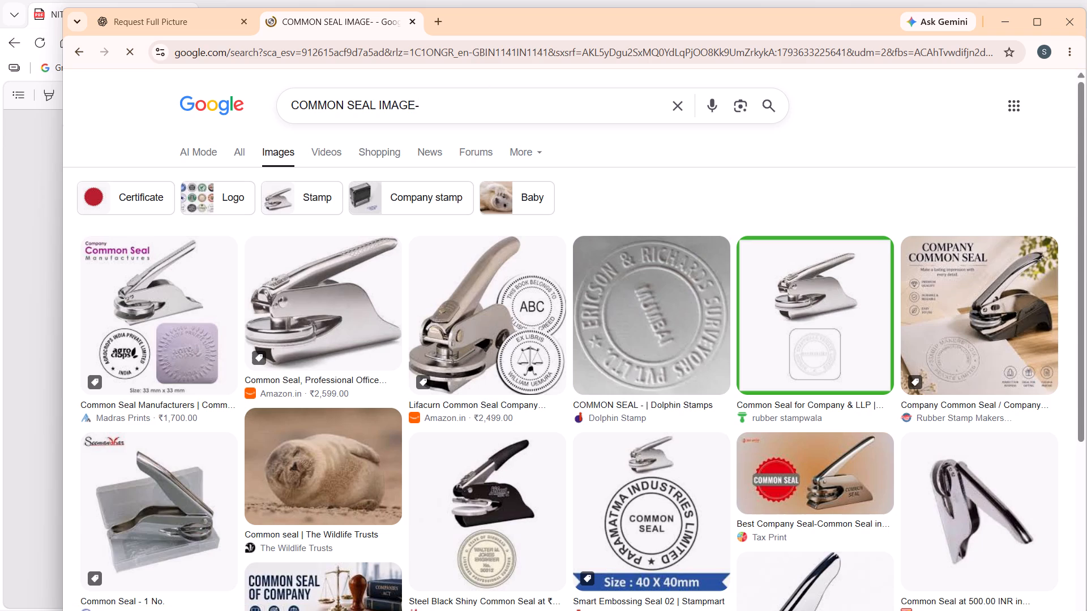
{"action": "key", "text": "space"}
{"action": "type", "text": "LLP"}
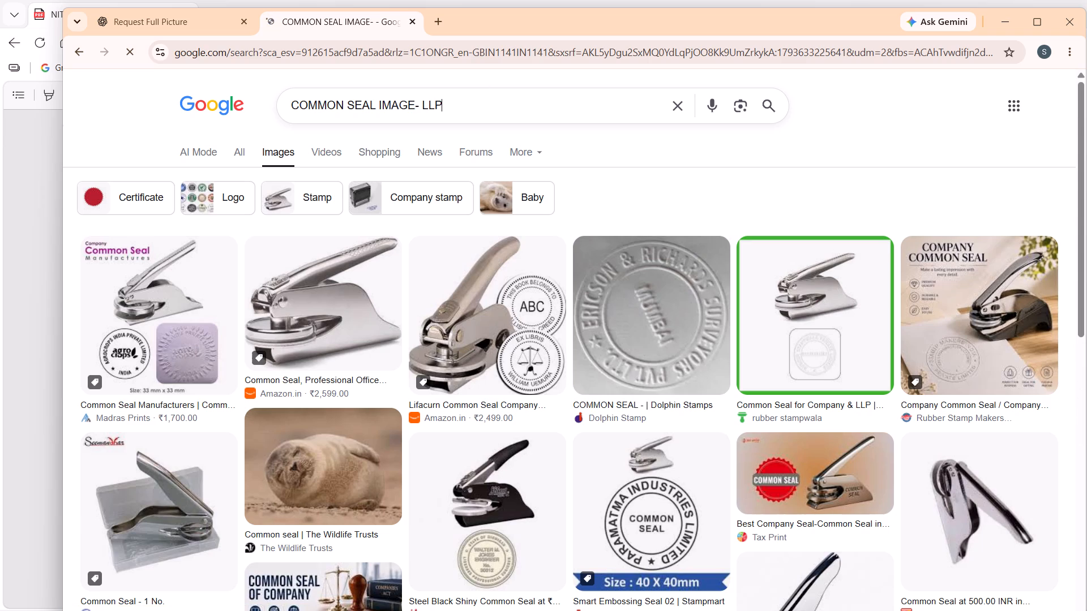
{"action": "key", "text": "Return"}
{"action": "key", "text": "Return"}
{"action": "left_click", "coordinate": [229, 195]}
Open a new browser tab and switch the Wi-Fi connection to the OnePlus Nord CE5 8A9E network.
{"action": "left_click", "coordinate": [438, 23]}
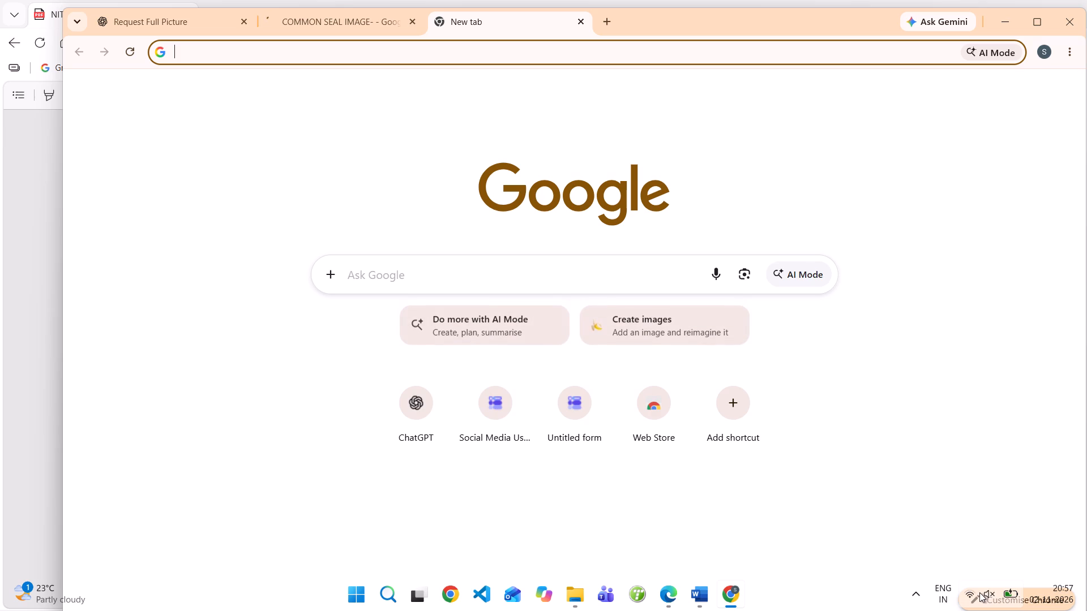
{"action": "left_click", "coordinate": [973, 593]}
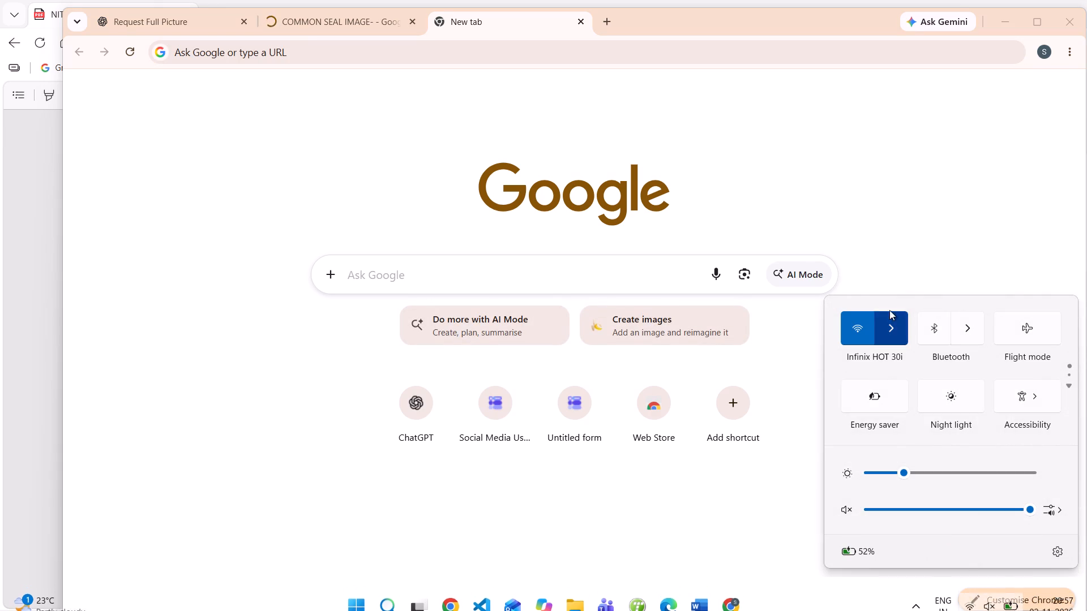
{"action": "double_click", "coordinate": [890, 323]}
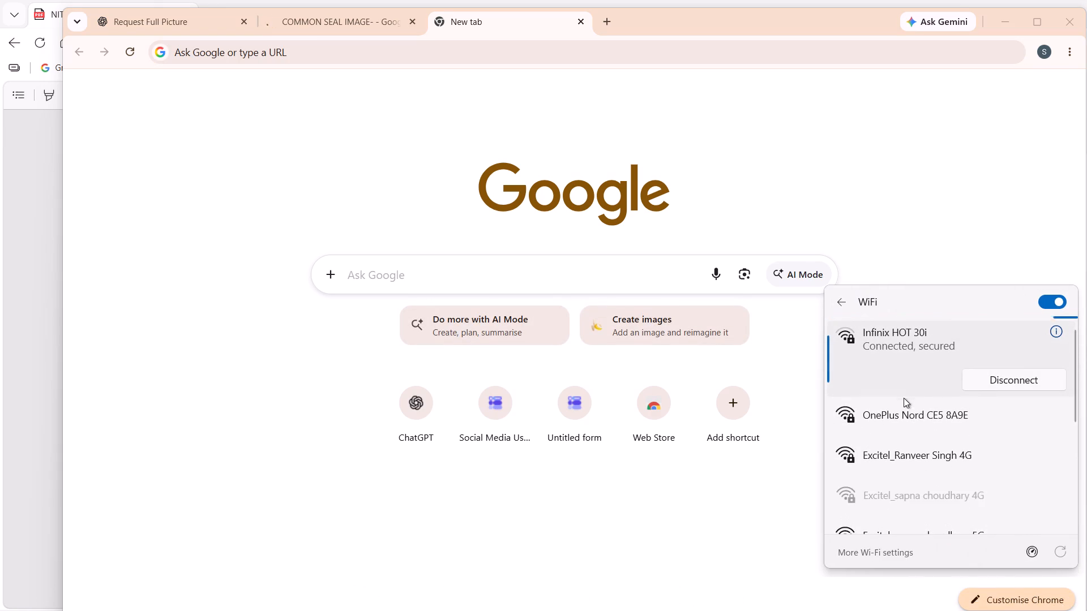
{"action": "left_click", "coordinate": [904, 413]}
{"action": "left_click", "coordinate": [1004, 448]}
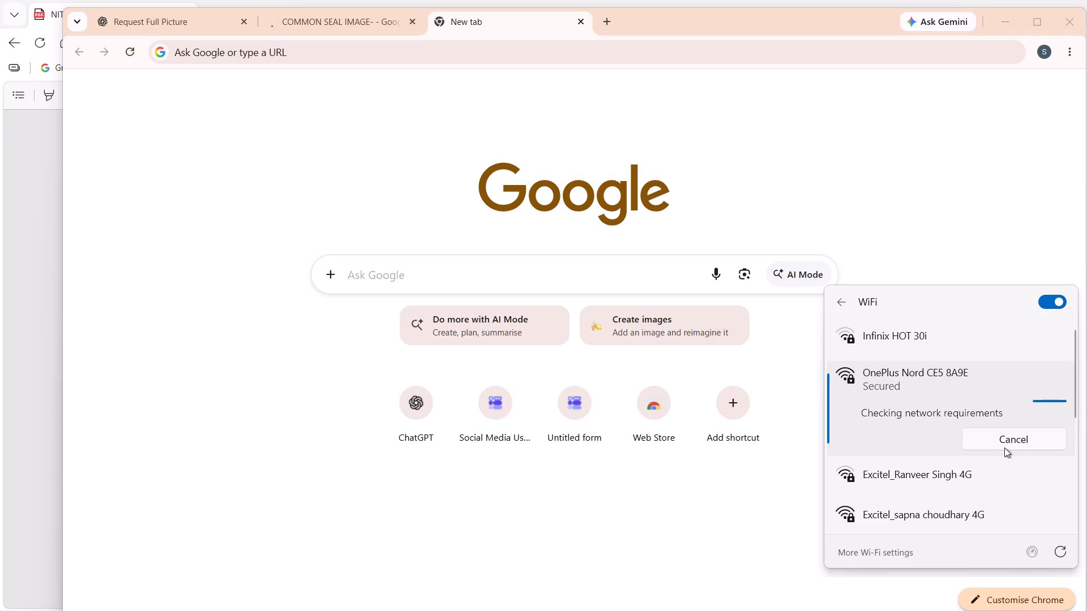
Search Google for "COMMON SEAL IMAGE-LLP" in the new tab and request the image results.
{"action": "left_click", "coordinate": [572, 272]}
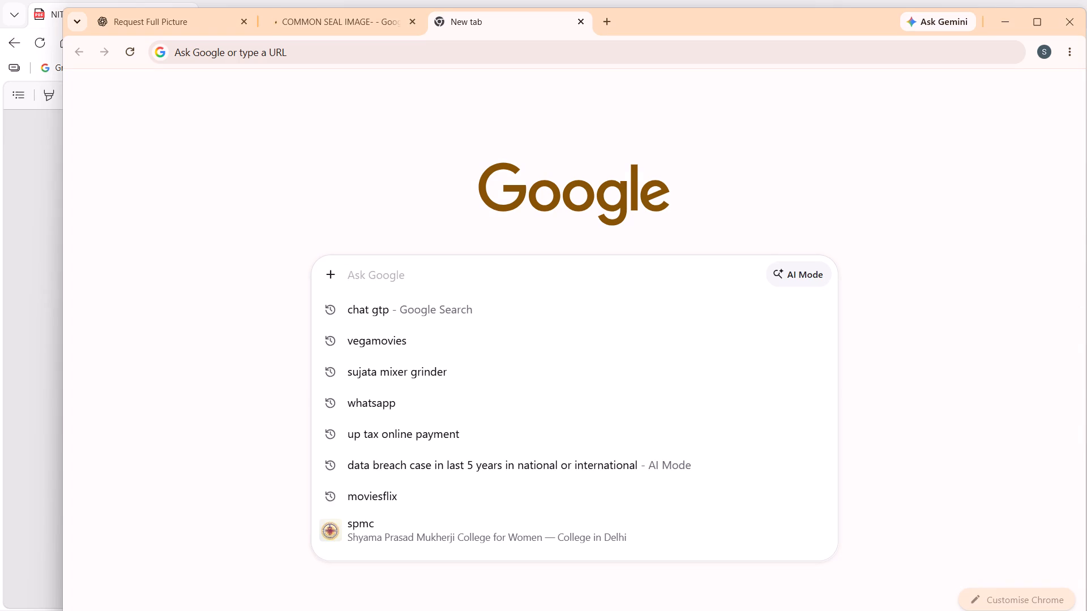
{"action": "key", "text": "ctrl+v"}
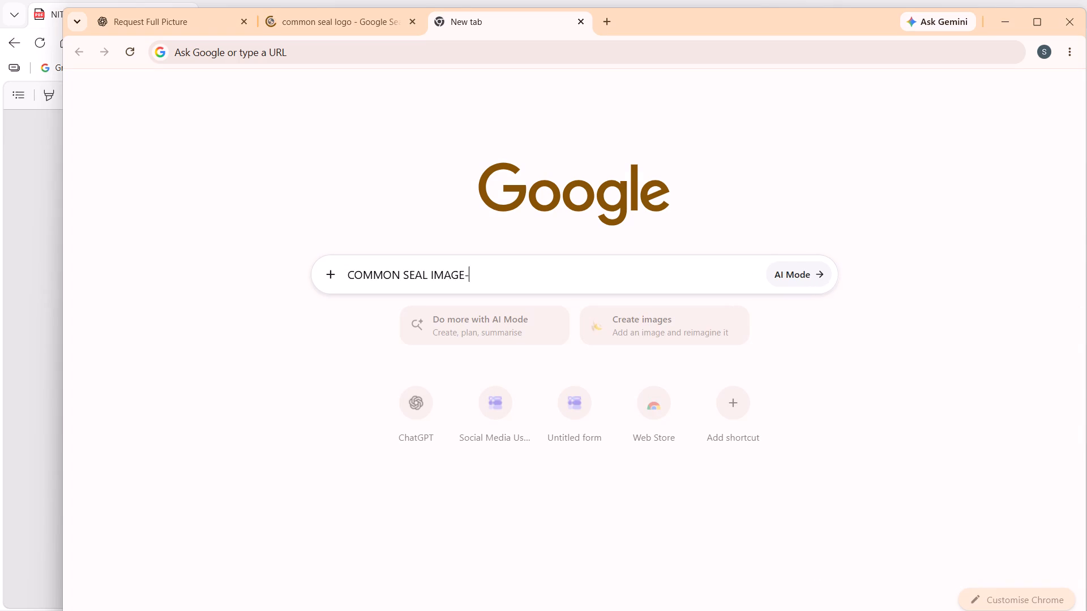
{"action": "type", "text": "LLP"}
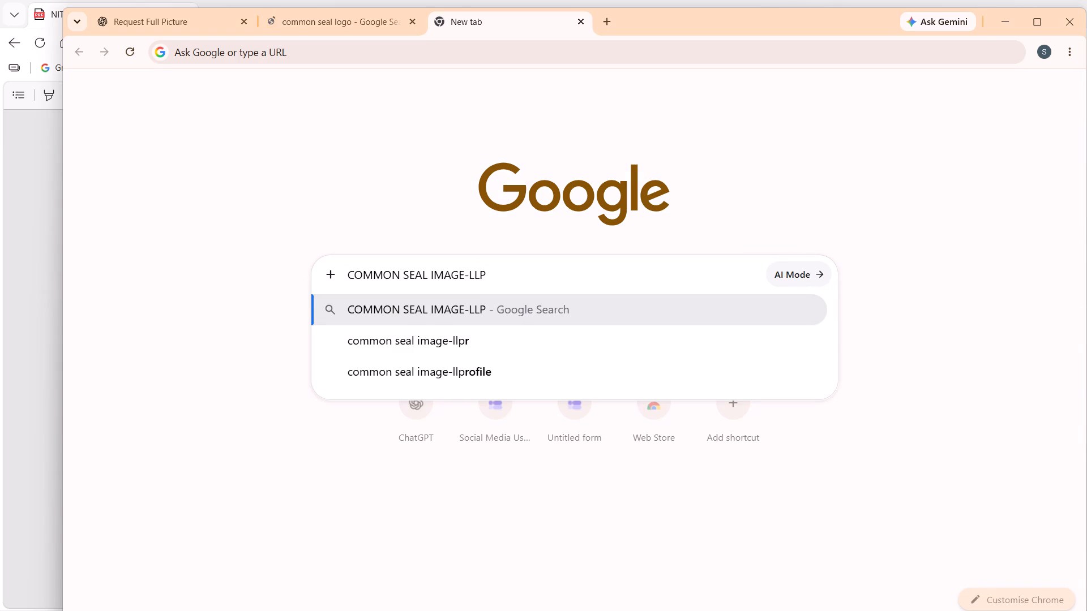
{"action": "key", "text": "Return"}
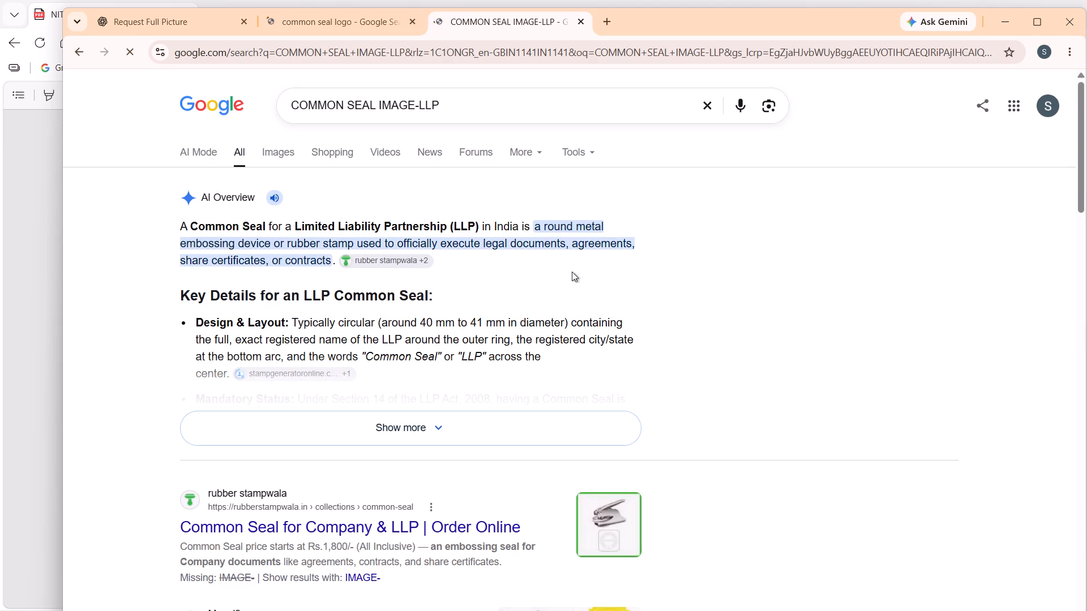
{"action": "left_click", "coordinate": [280, 144]}
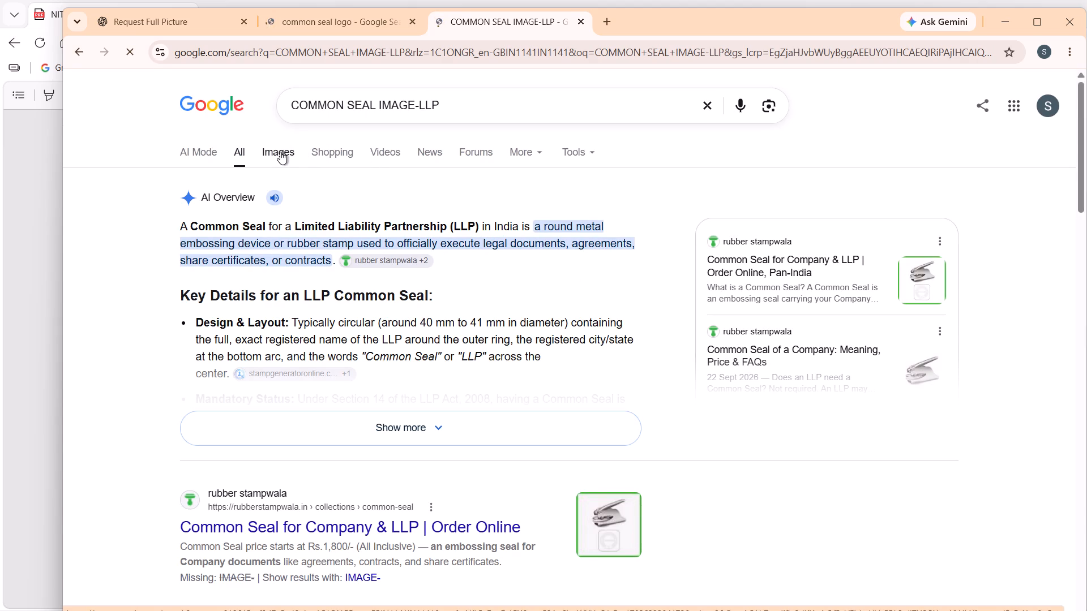
{"action": "left_click", "coordinate": [280, 152]}
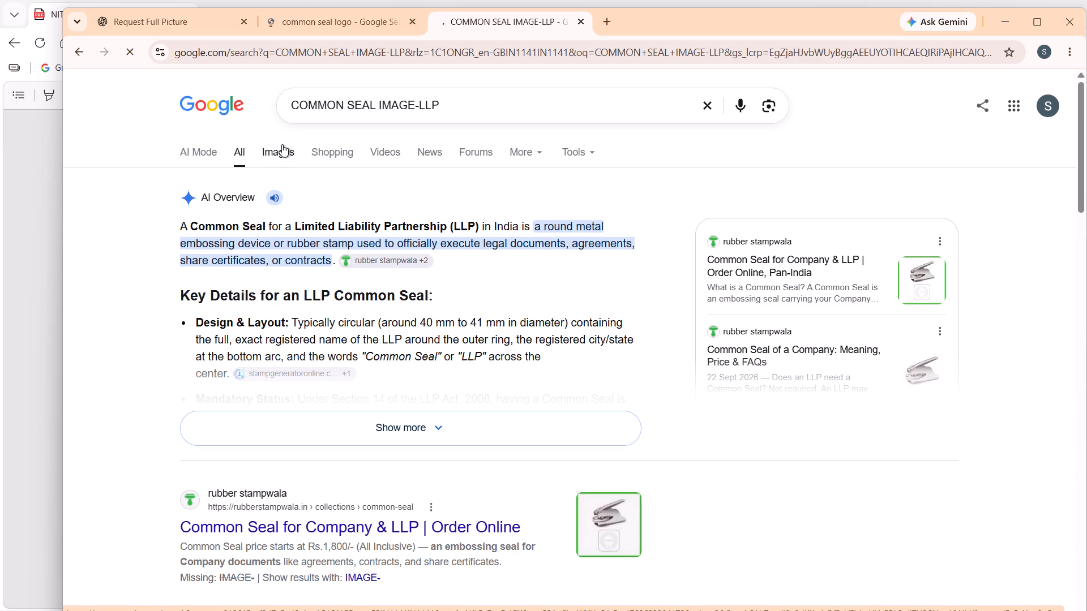
{"action": "left_click", "coordinate": [279, 150]}
{"action": "left_click", "coordinate": [279, 150]}
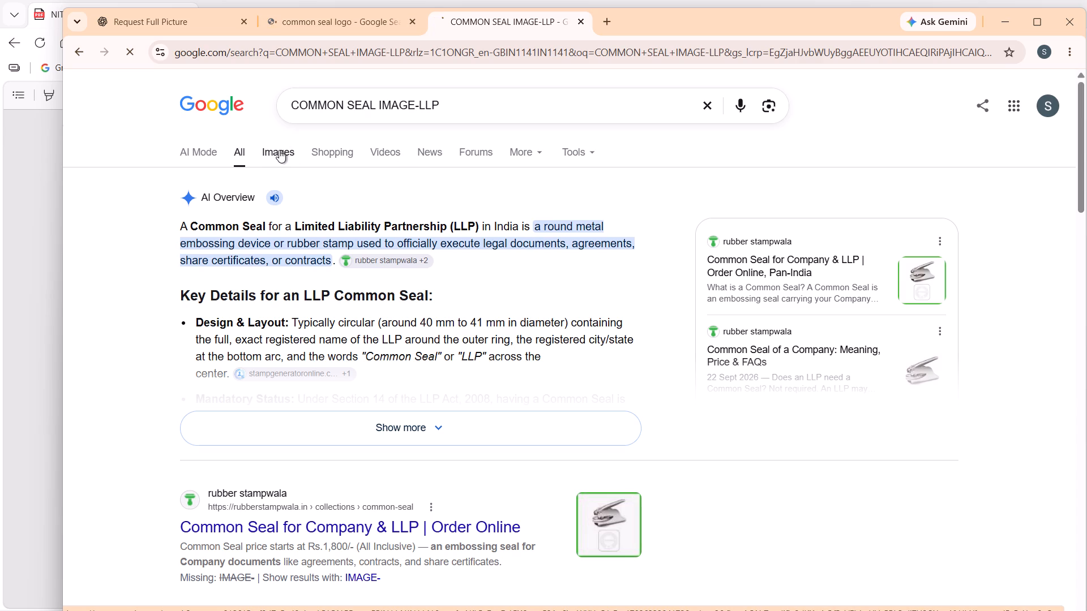
{"action": "left_click", "coordinate": [279, 150]}
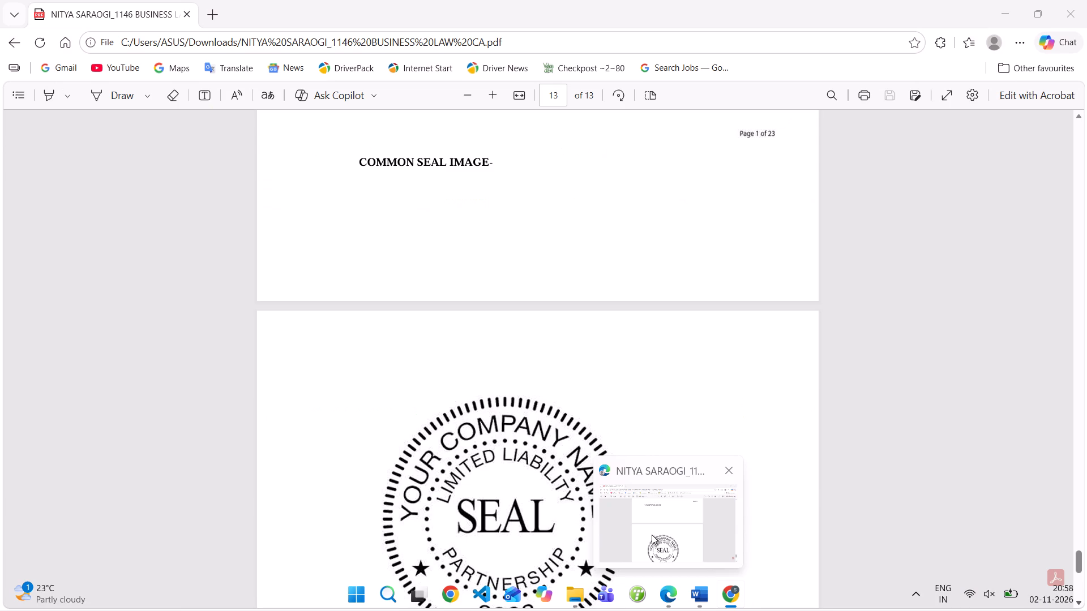
Switch to the reference PDF in Edge and check the design of its limited liability partnership seal.
{"action": "left_click", "coordinate": [652, 535]}
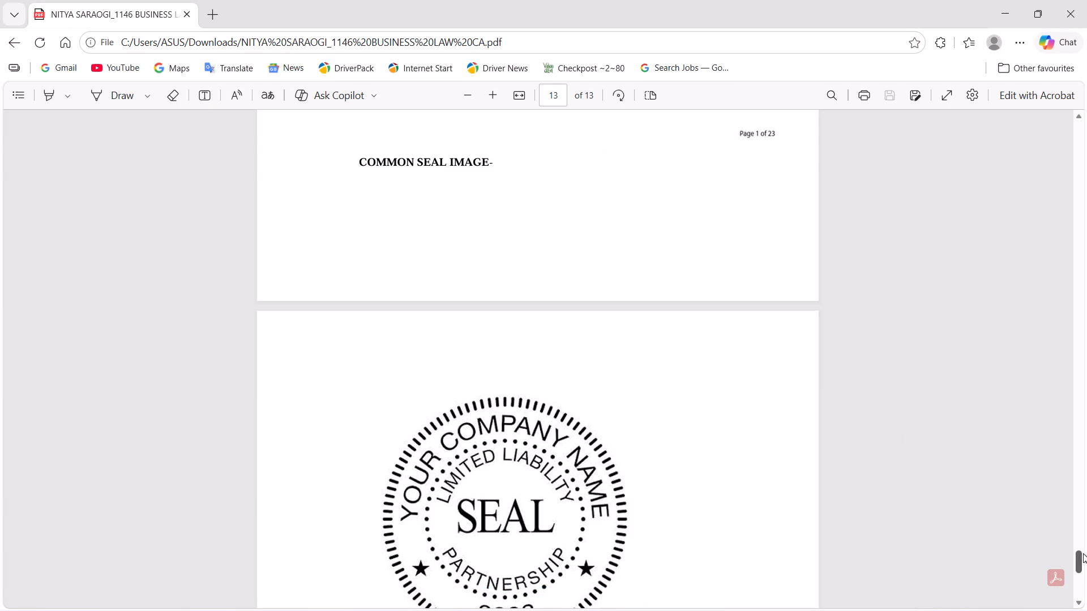
{"action": "left_click", "coordinate": [1081, 556]}
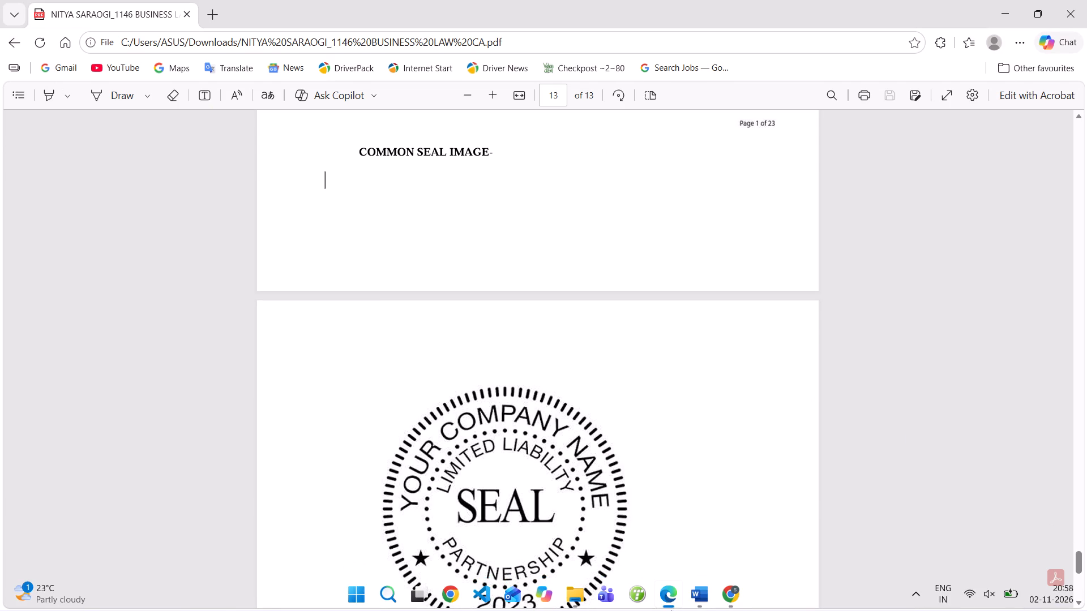
Switch back to the Chrome image results for "COMMON SEAL IMAGE-LLP" and refine them to round stamp designs.
{"action": "left_click", "coordinate": [726, 600]}
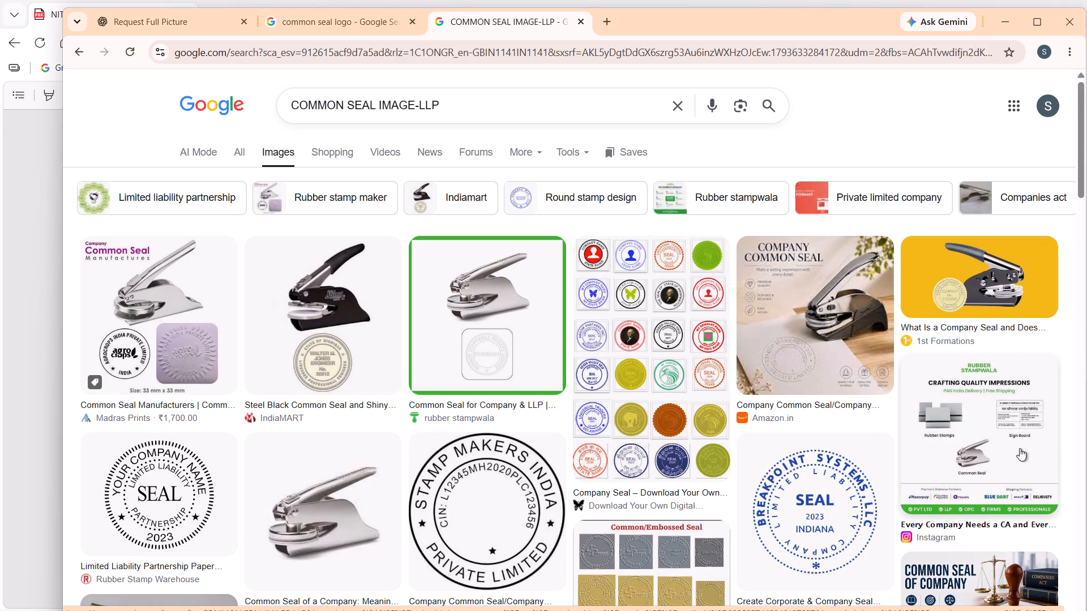
{"action": "left_click", "coordinate": [1082, 175]}
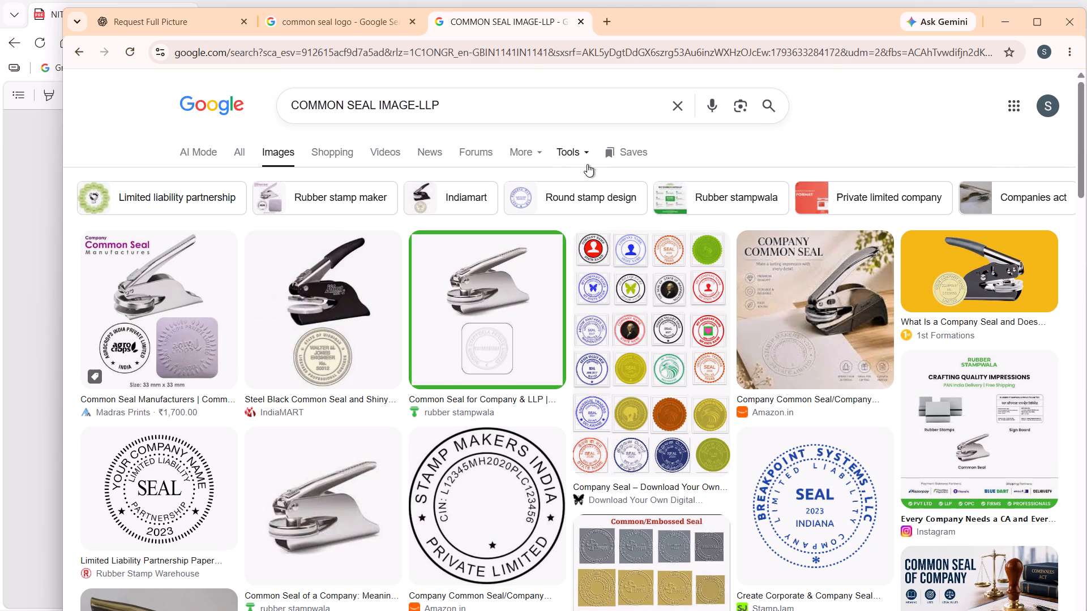
{"action": "left_click", "coordinate": [593, 197]}
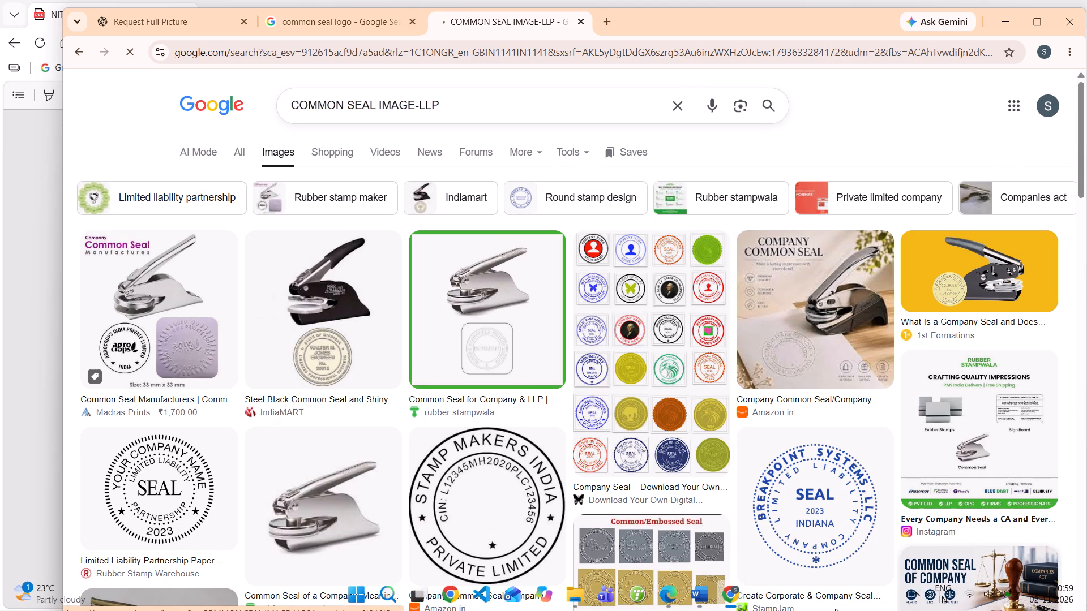
Switch the computer's Wi-Fi connection to the Infinix HOT 30i network.
{"action": "left_click", "coordinate": [964, 598]}
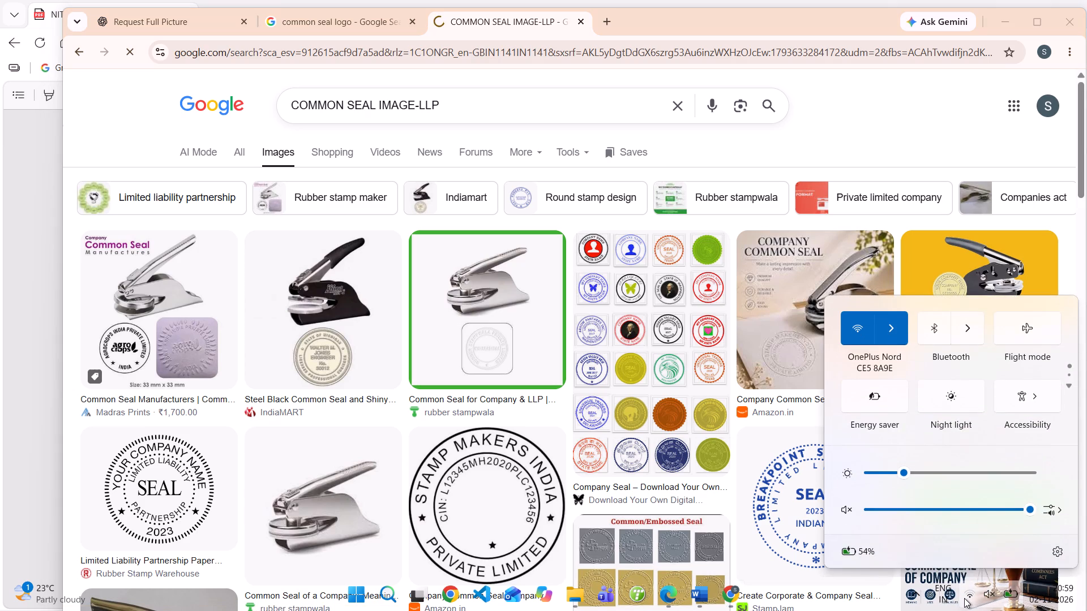
{"action": "left_click", "coordinate": [888, 337]}
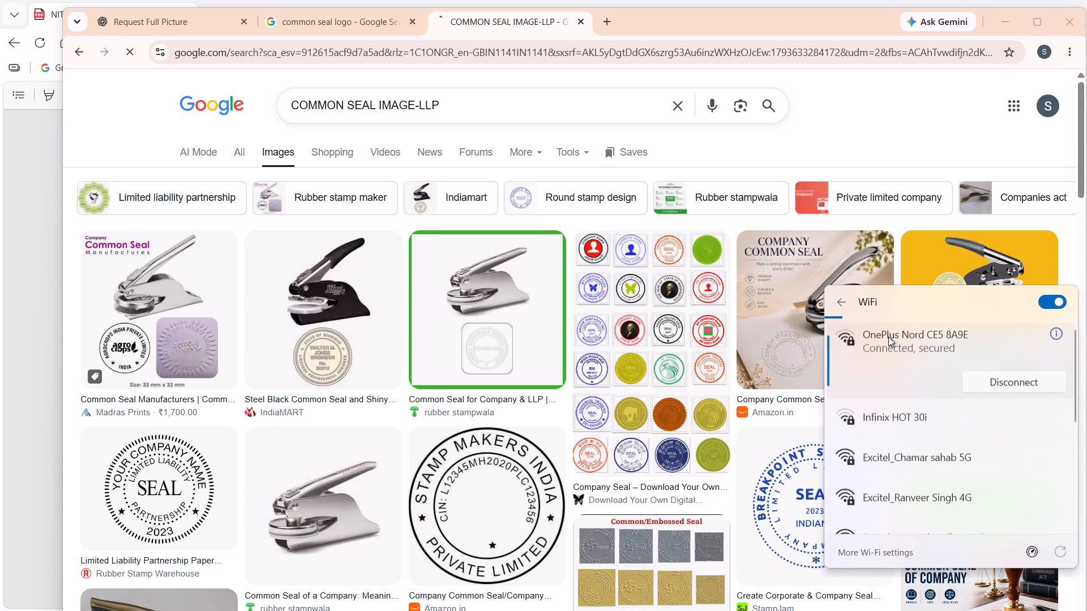
{"action": "left_click", "coordinate": [892, 416]}
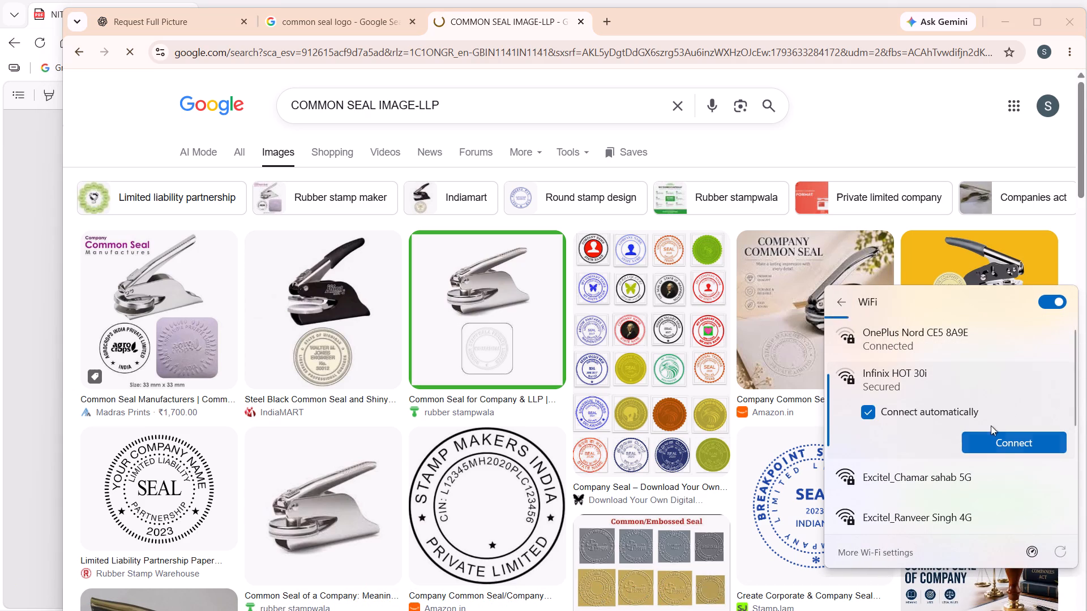
{"action": "left_click", "coordinate": [998, 443]}
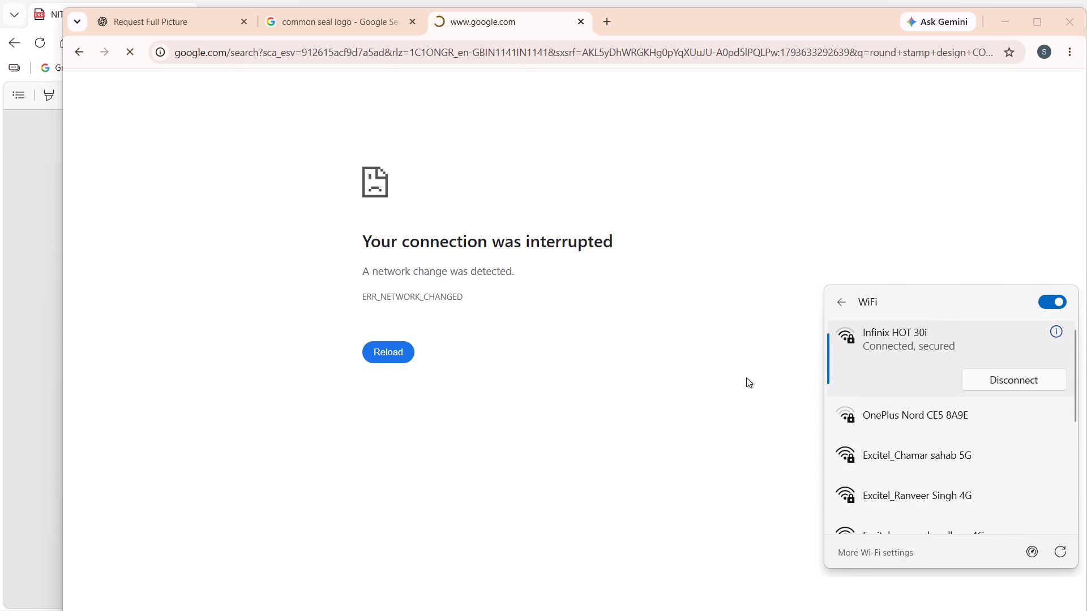
Reload the interrupted round stamp design image search.
{"action": "left_click", "coordinate": [388, 352]}
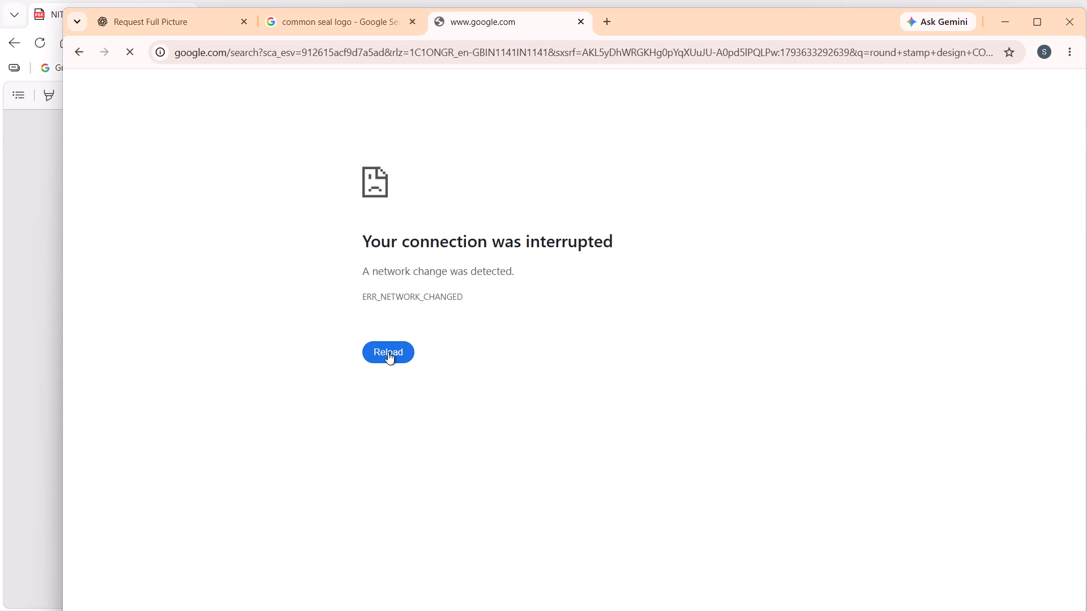
{"action": "left_click", "coordinate": [388, 352]}
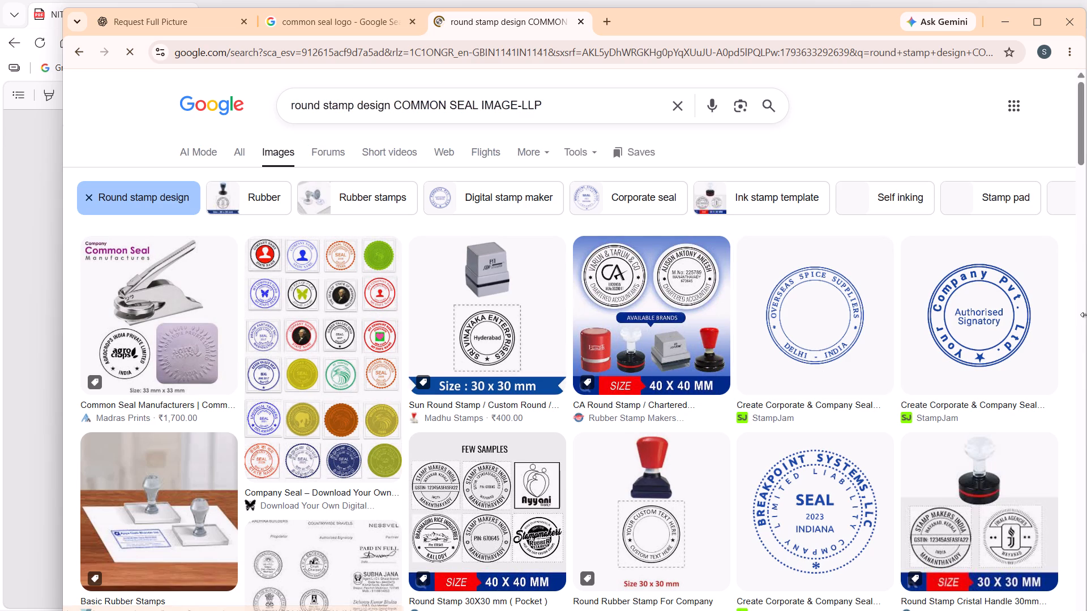
Look through the round stamp design image results for a common seal suitable for the LLP assignment.
{"action": "left_click_drag", "start_coordinate": [1081, 129], "coordinate": [1081, 192]}
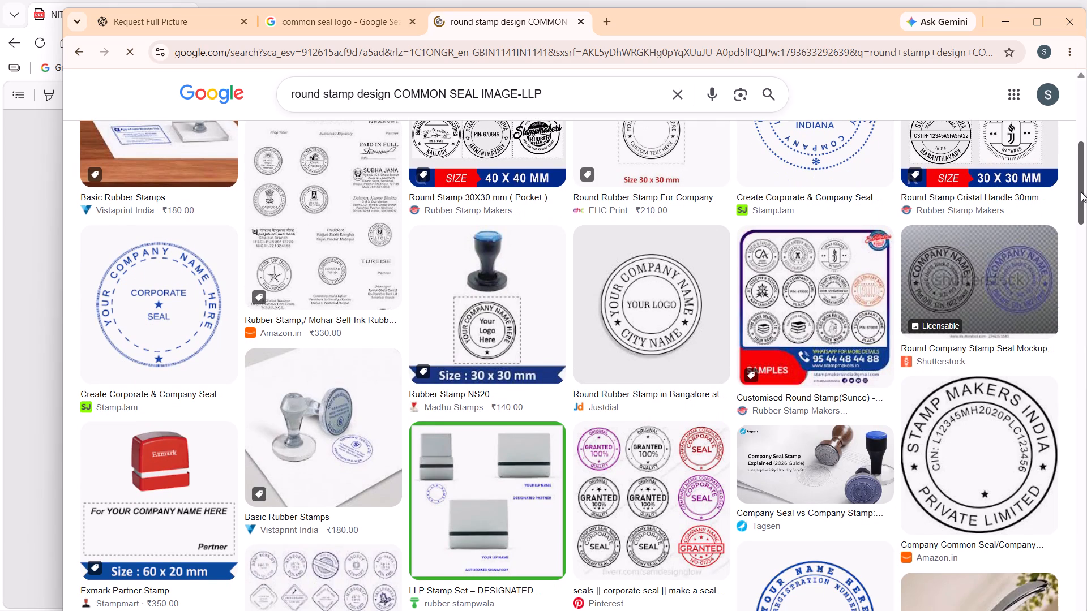
{"action": "left_click_drag", "start_coordinate": [1081, 192], "coordinate": [1083, 213]}
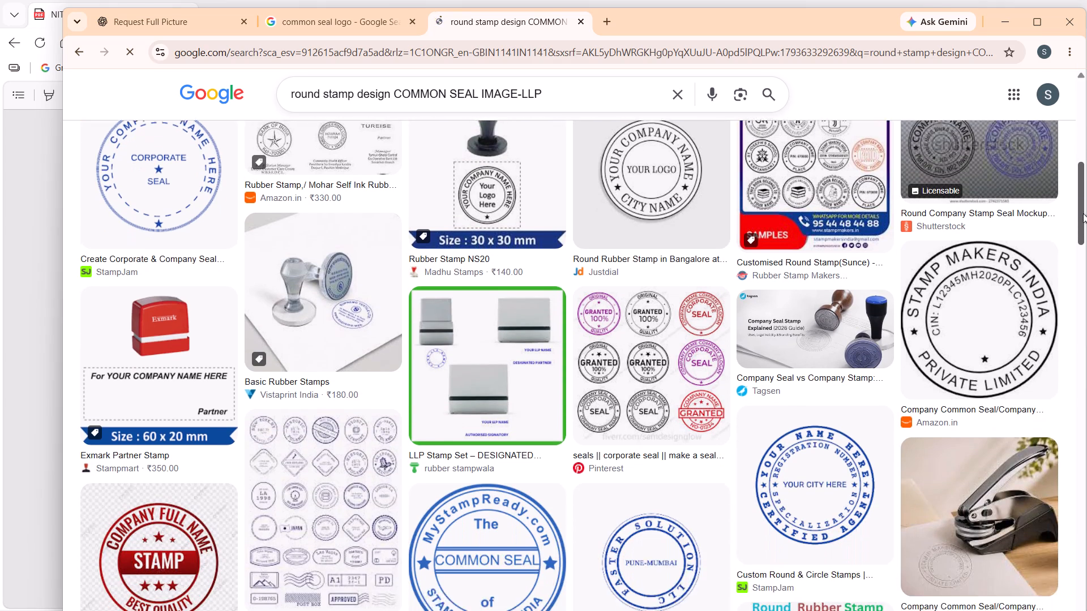
{"action": "left_click_drag", "start_coordinate": [1083, 213], "coordinate": [1086, 243]}
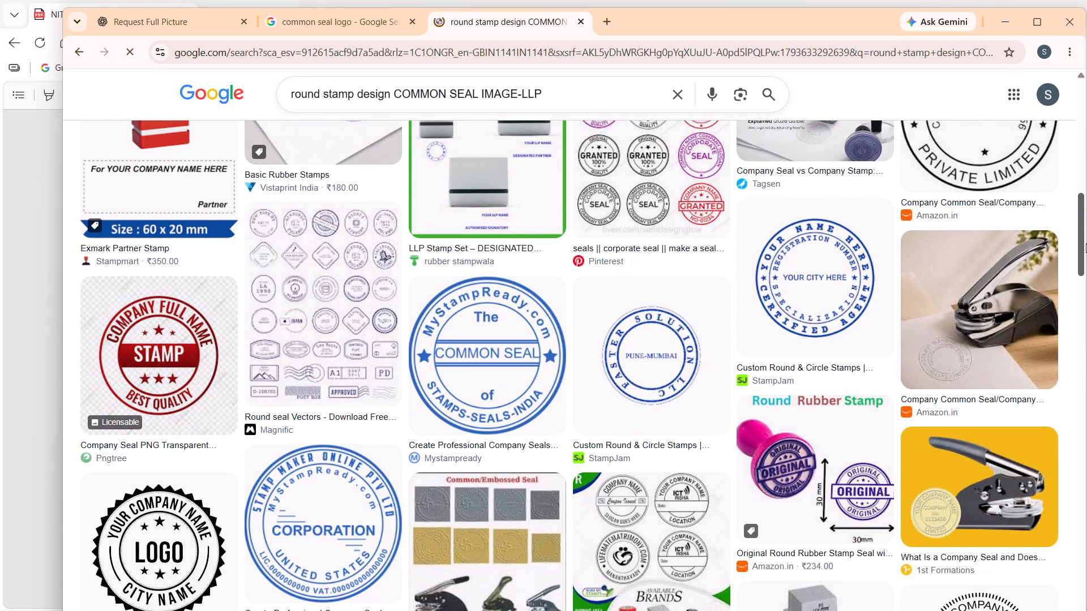
{"action": "left_click_drag", "start_coordinate": [1086, 243], "coordinate": [1086, 257]}
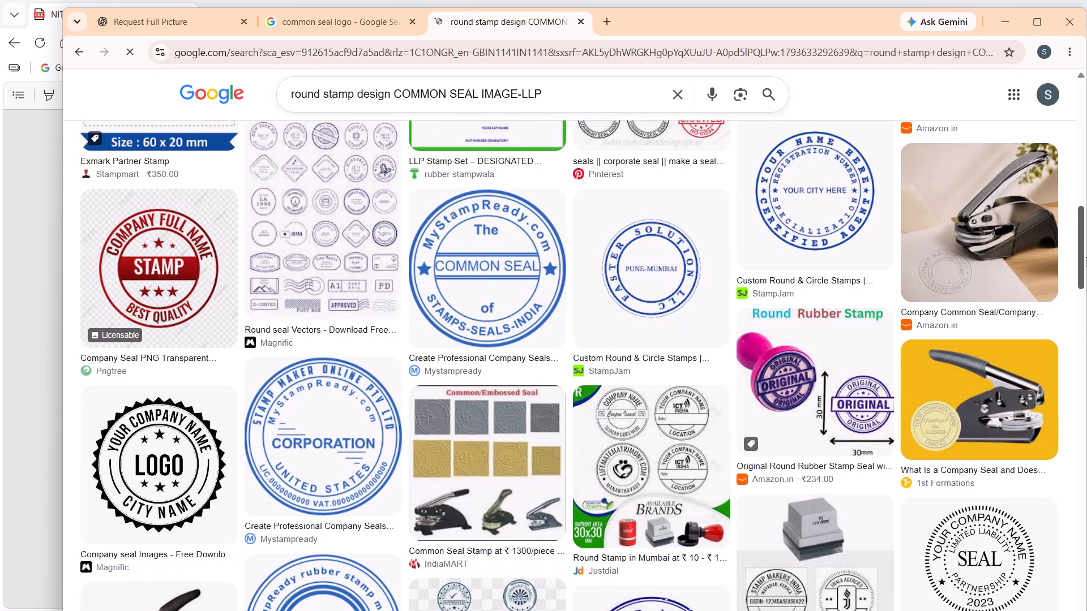
{"action": "left_click_drag", "start_coordinate": [1086, 257], "coordinate": [1086, 265]}
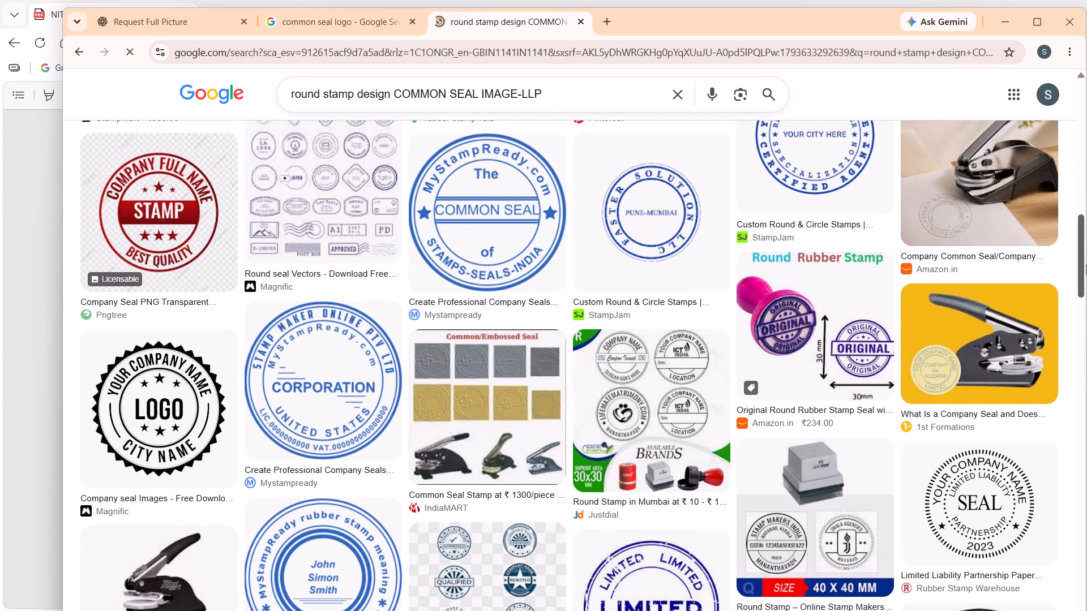
{"action": "left_click_drag", "start_coordinate": [1086, 265], "coordinate": [1086, 294]}
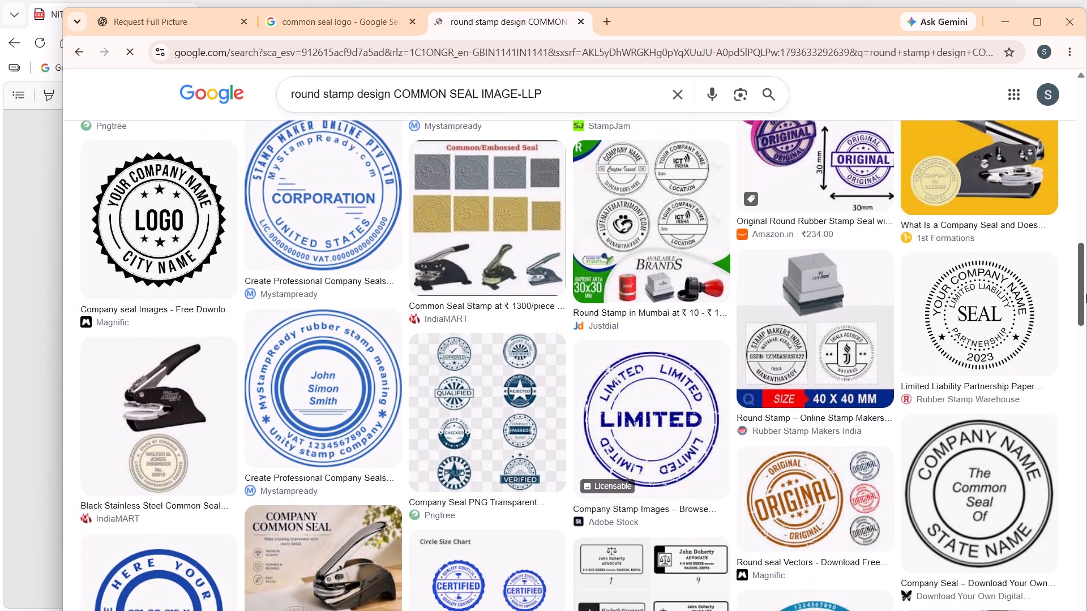
{"action": "left_click_drag", "start_coordinate": [1086, 294], "coordinate": [1086, 316]}
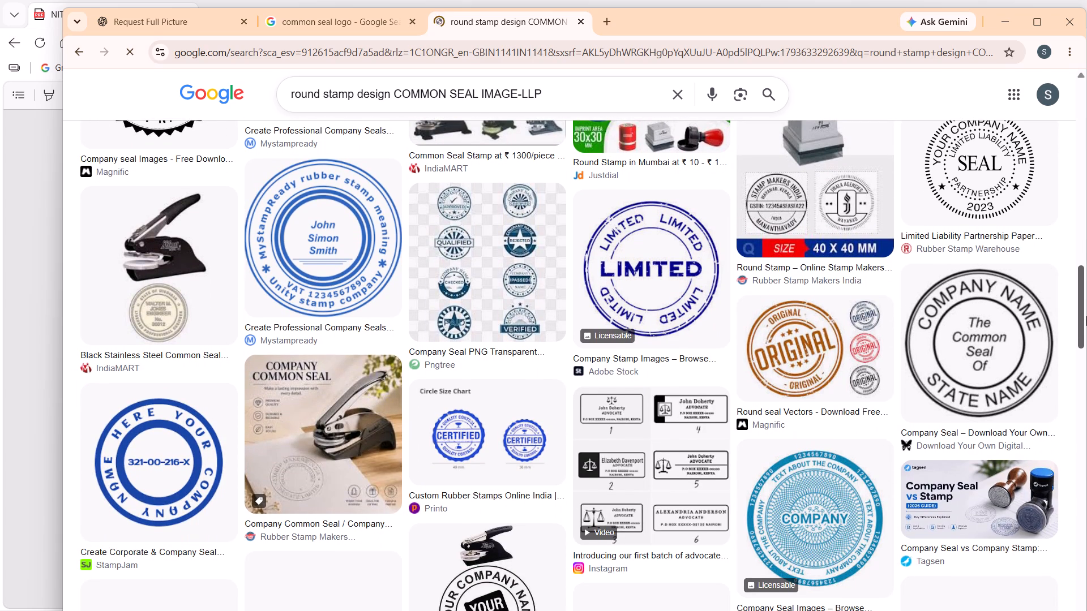
{"action": "left_click_drag", "start_coordinate": [1086, 316], "coordinate": [1085, 363]}
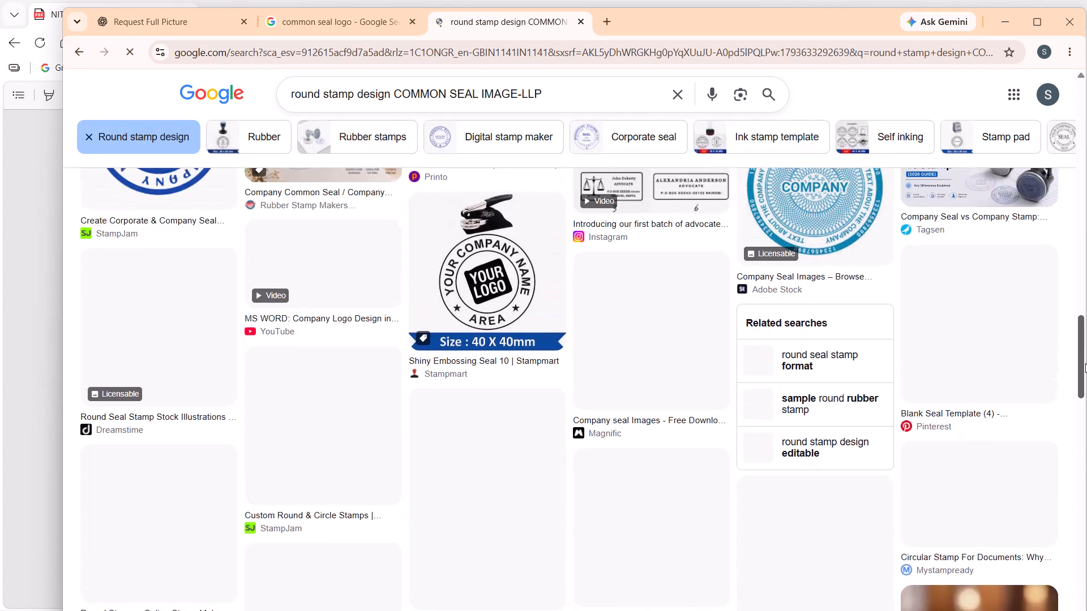
{"action": "left_click_drag", "start_coordinate": [1085, 363], "coordinate": [1085, 337]}
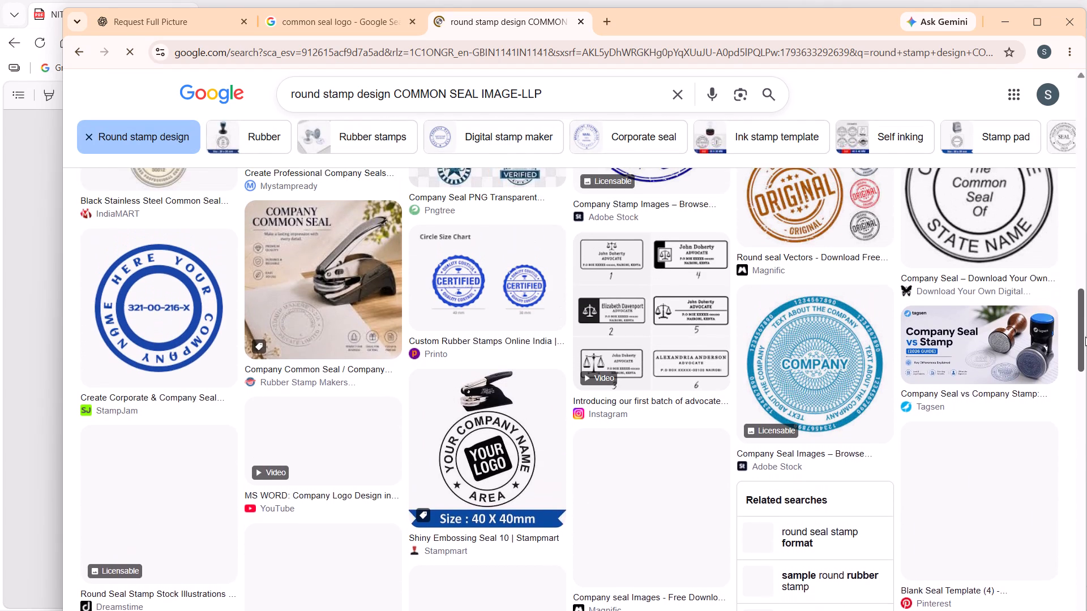
{"action": "left_click_drag", "start_coordinate": [1085, 337], "coordinate": [1086, 258]}
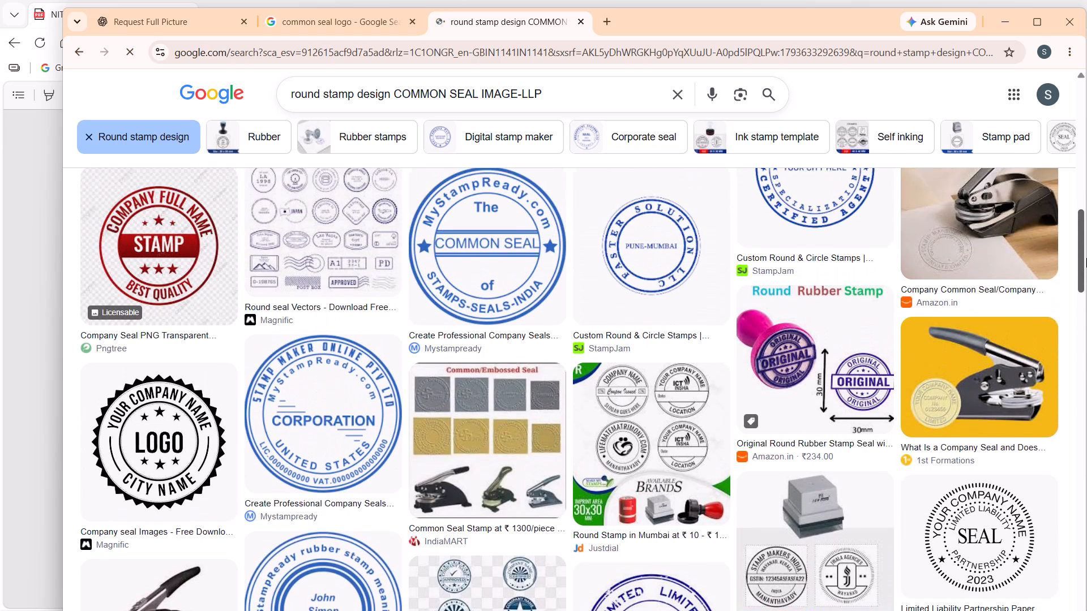
{"action": "left_click_drag", "start_coordinate": [1086, 258], "coordinate": [1086, 240]}
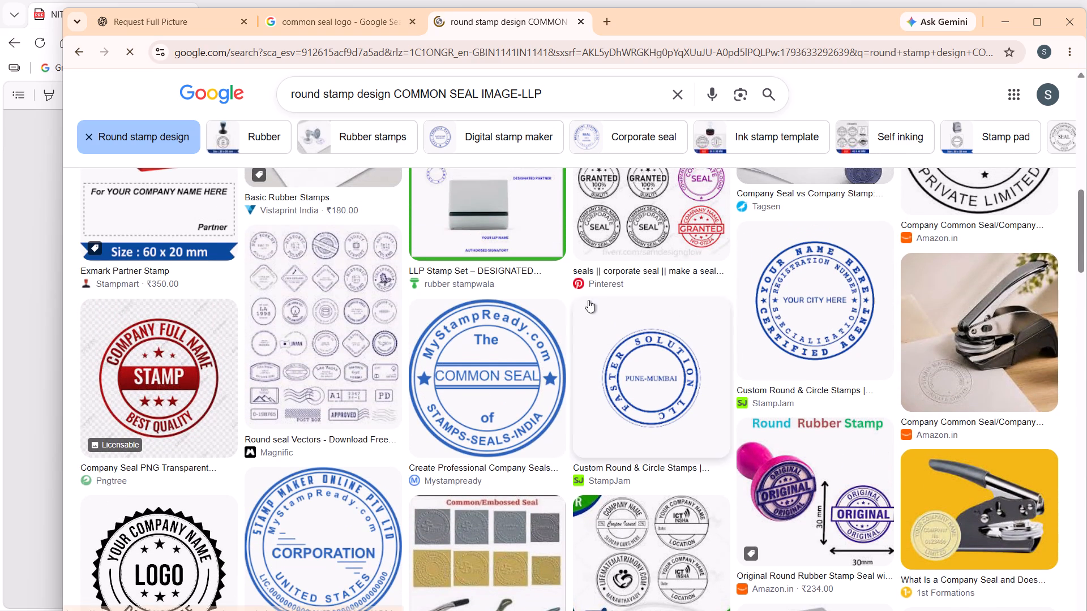
Open the blue MyStampReady "COMMON SEAL" image and save it as a PNG in Downloads under the suggested file name.
{"action": "left_click", "coordinate": [498, 351]}
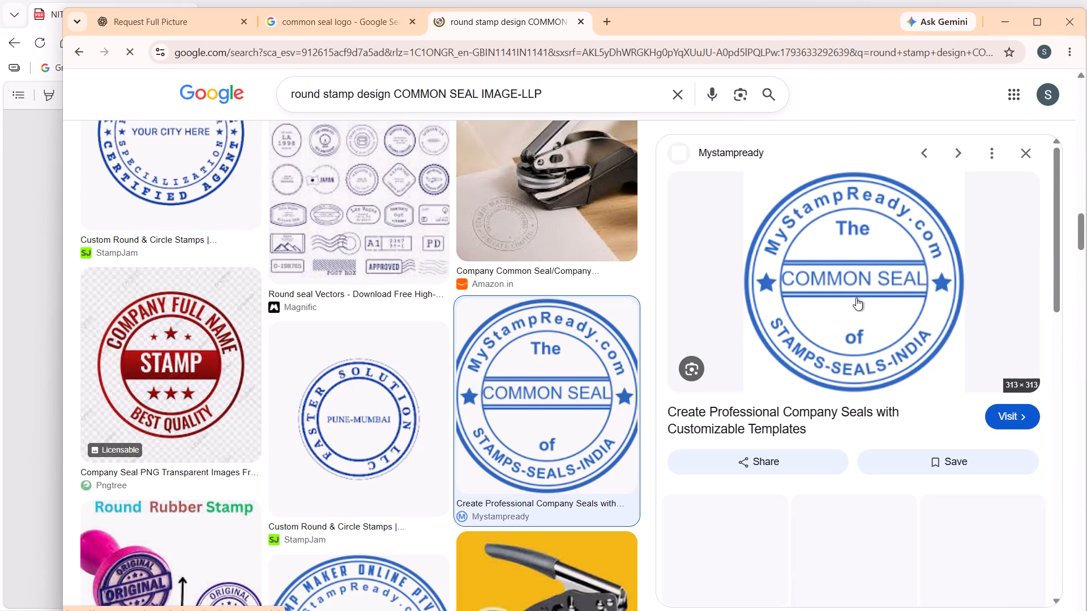
{"action": "key", "text": "ctrl+c"}
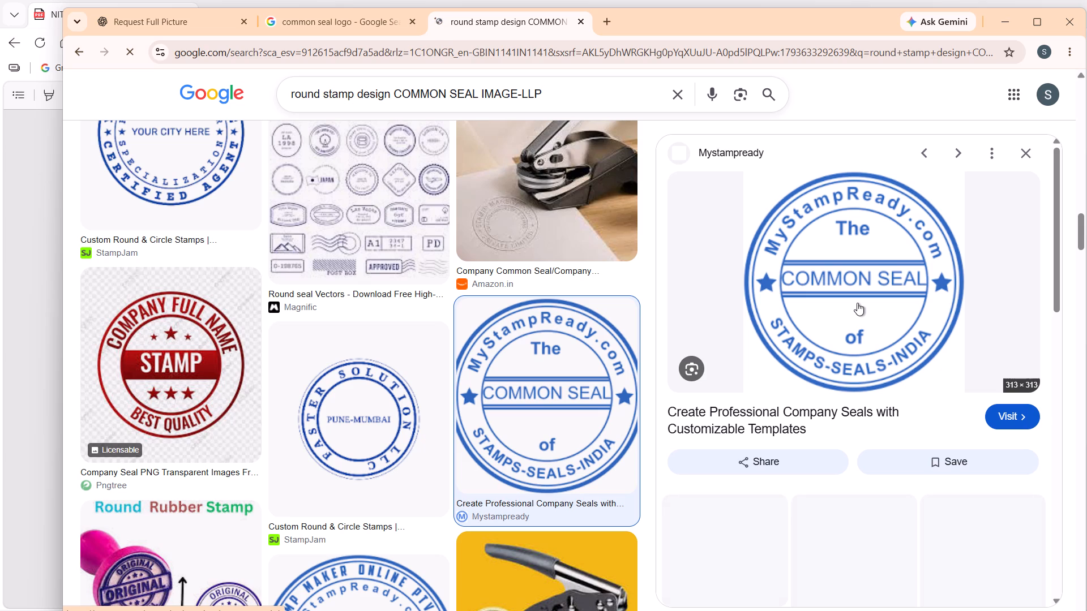
{"action": "right_click", "coordinate": [857, 303]}
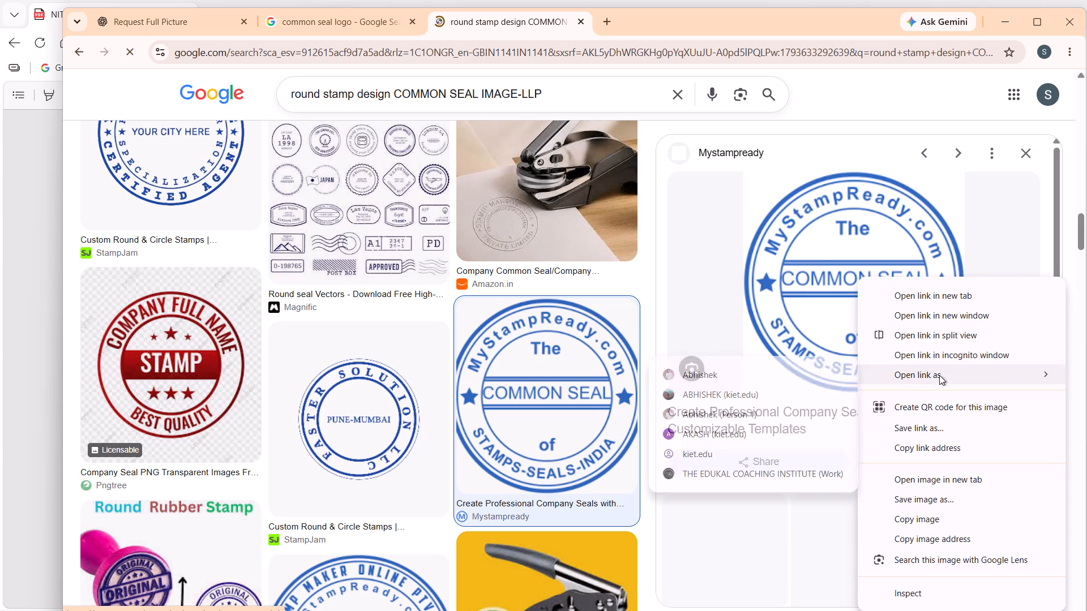
{"action": "left_click", "coordinate": [932, 501]}
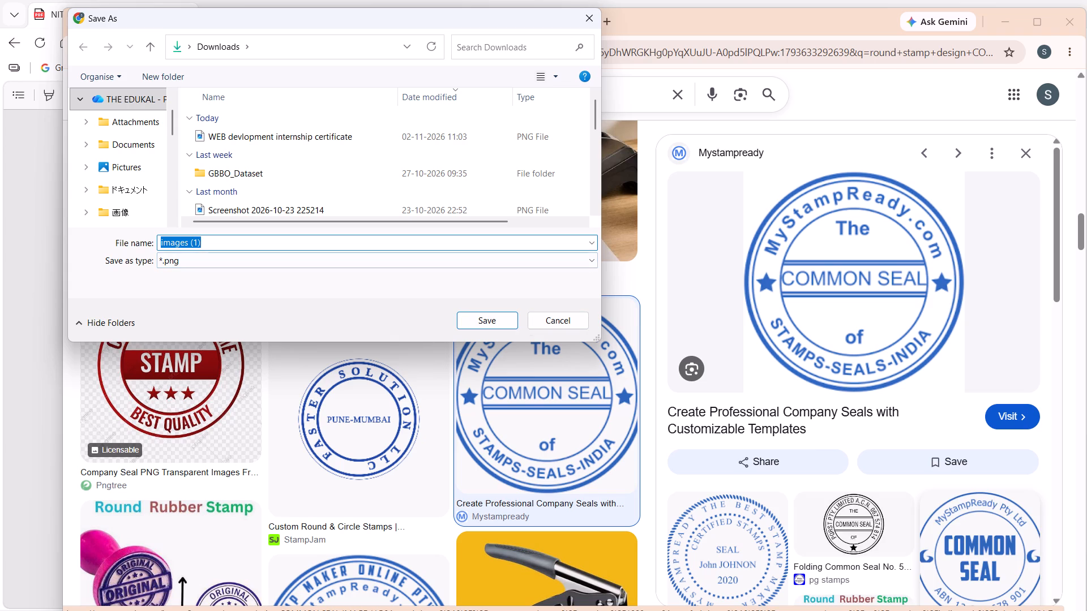
{"action": "key", "text": "Return"}
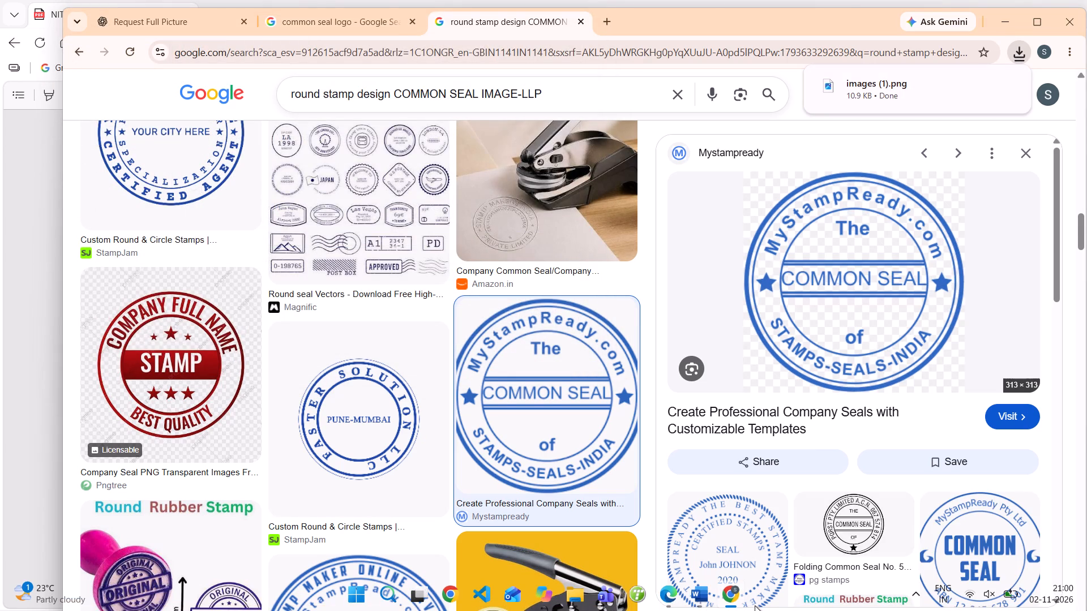
Switch to the Word document and insert the downloaded picture images (1).png below the COMMON SEAL IMAGE- heading.
{"action": "left_click", "coordinate": [694, 593]}
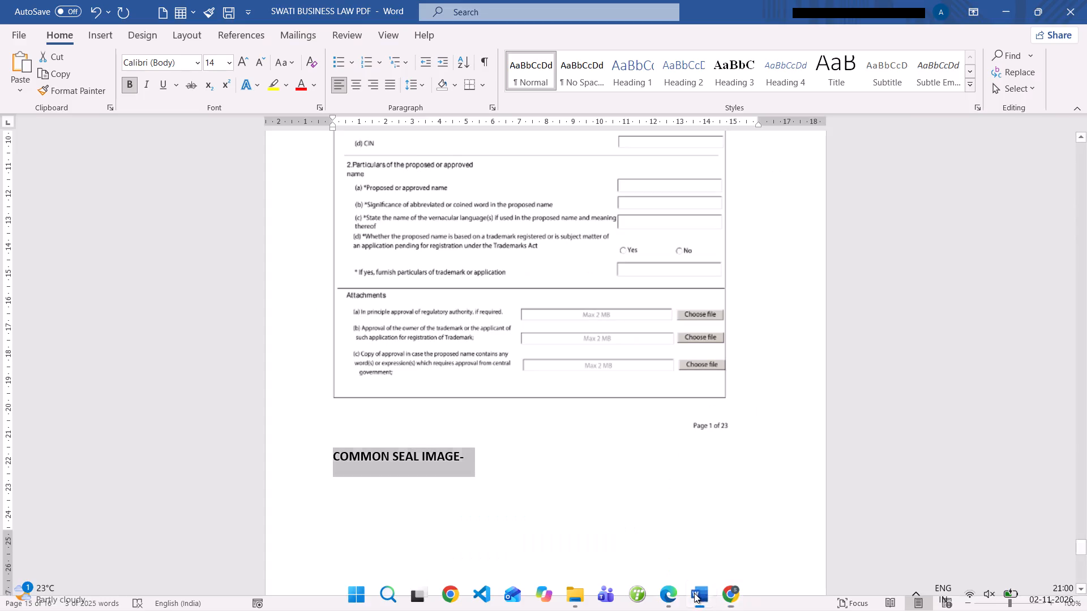
{"action": "left_click", "coordinate": [364, 533]}
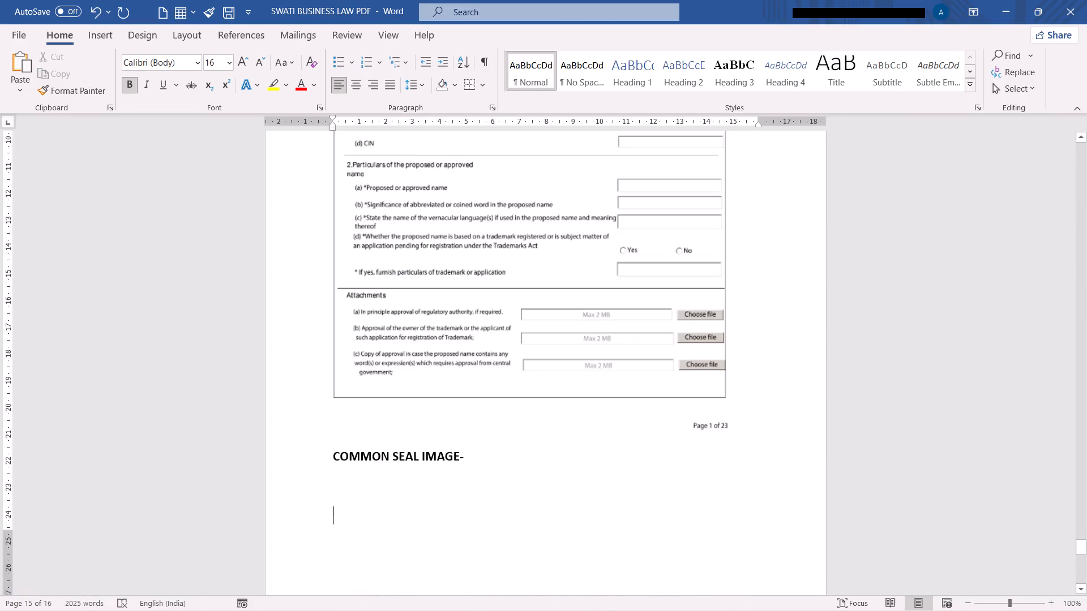
{"action": "left_click", "coordinate": [97, 31]}
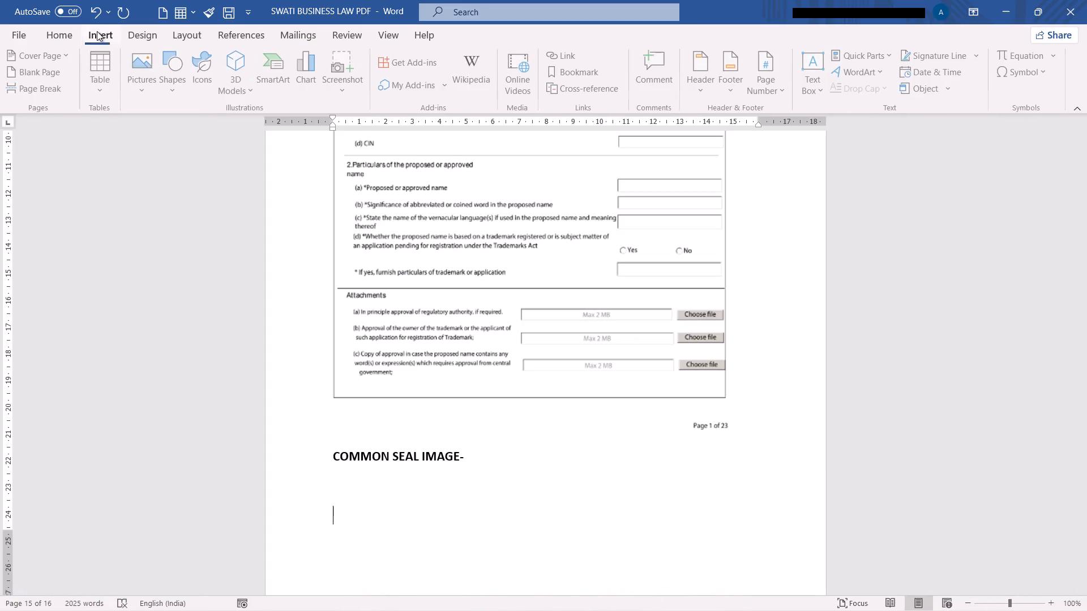
{"action": "left_click", "coordinate": [137, 87]}
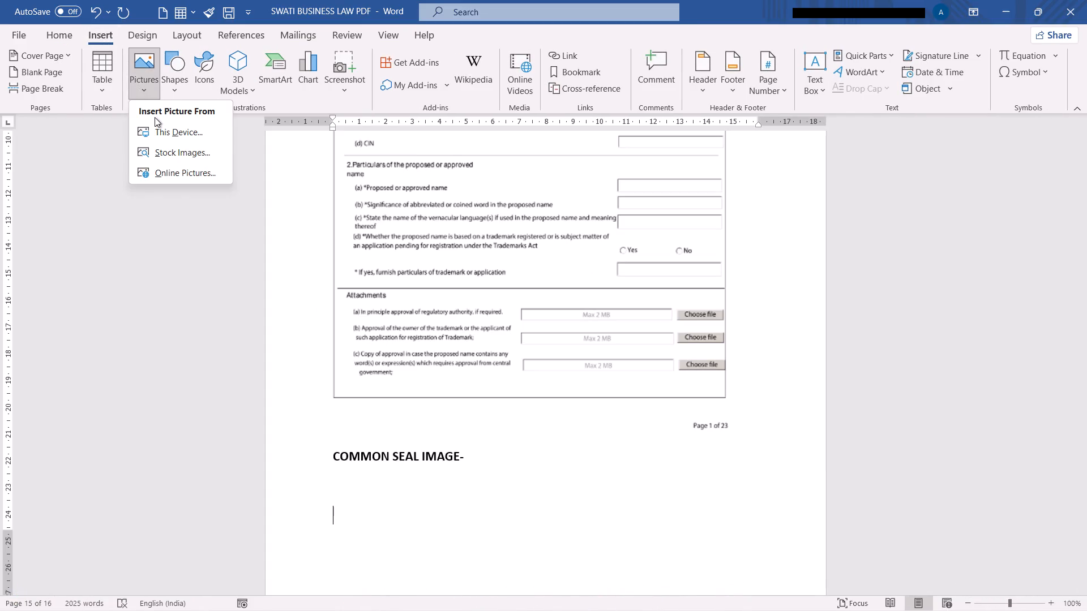
{"action": "left_click", "coordinate": [166, 131]}
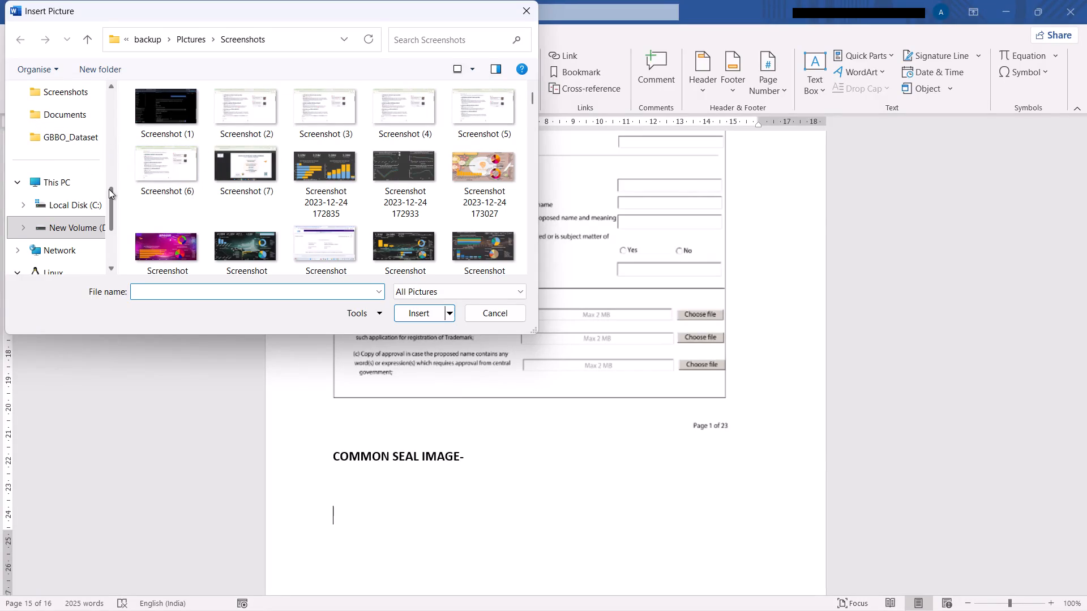
{"action": "left_click_drag", "start_coordinate": [115, 187], "coordinate": [126, 93]}
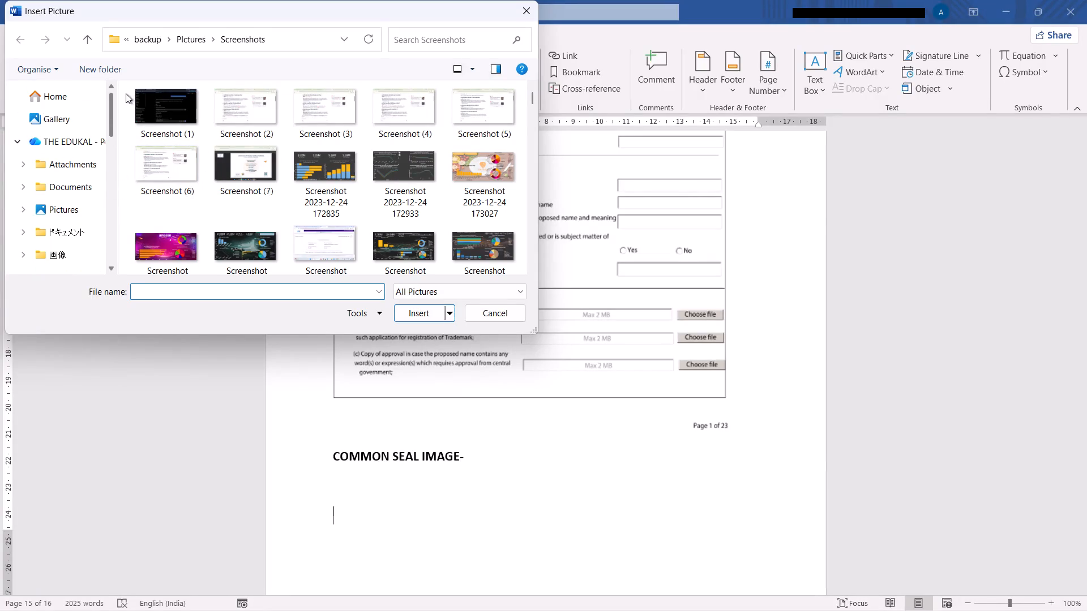
{"action": "left_click_drag", "start_coordinate": [126, 93], "coordinate": [125, 89]}
{"action": "left_click", "coordinate": [64, 90]}
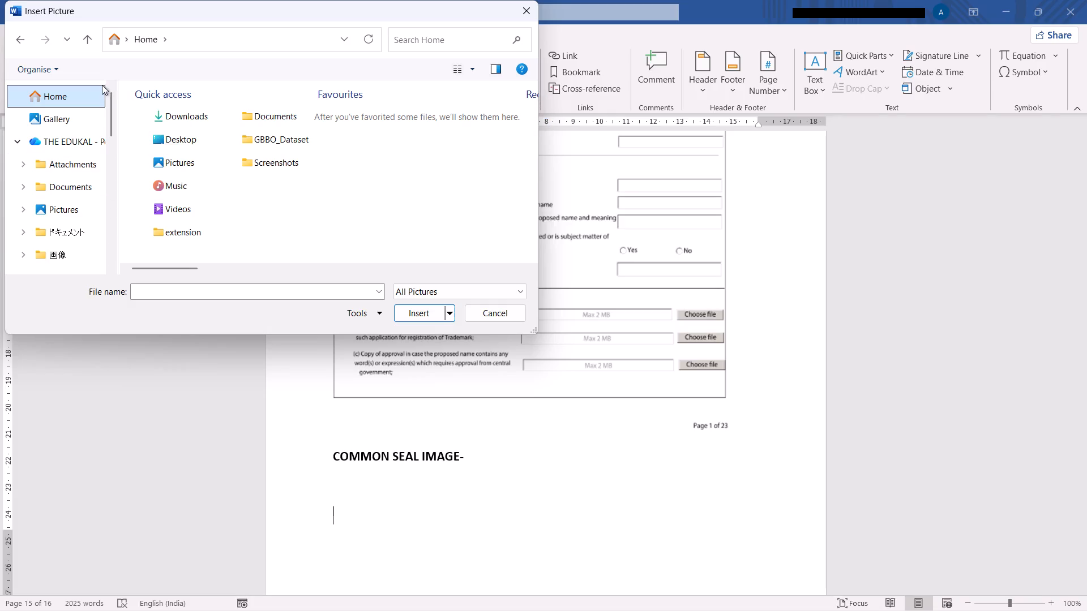
{"action": "left_click", "coordinate": [91, 118]}
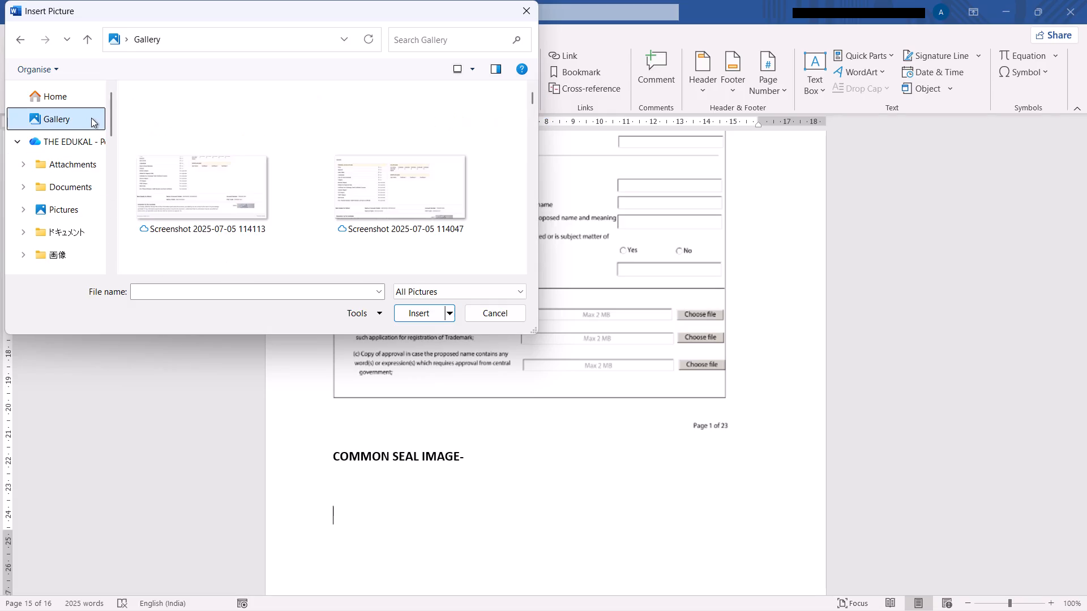
{"action": "left_click", "coordinate": [72, 101]}
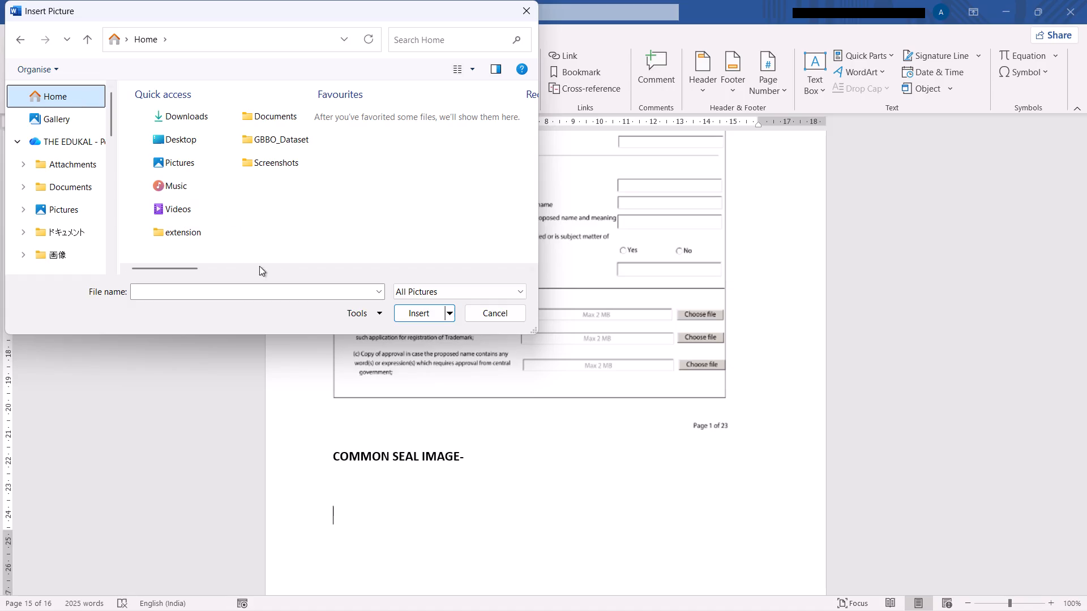
{"action": "left_click", "coordinate": [305, 294]}
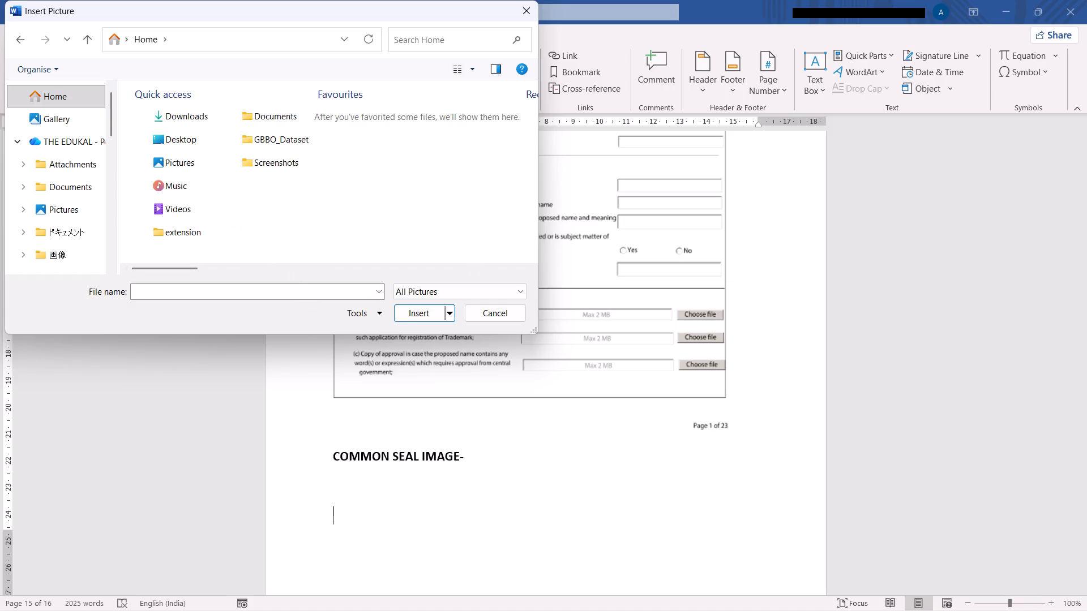
{"action": "type", "text": "IMAG"}
{"action": "key", "text": "BackSpace"}
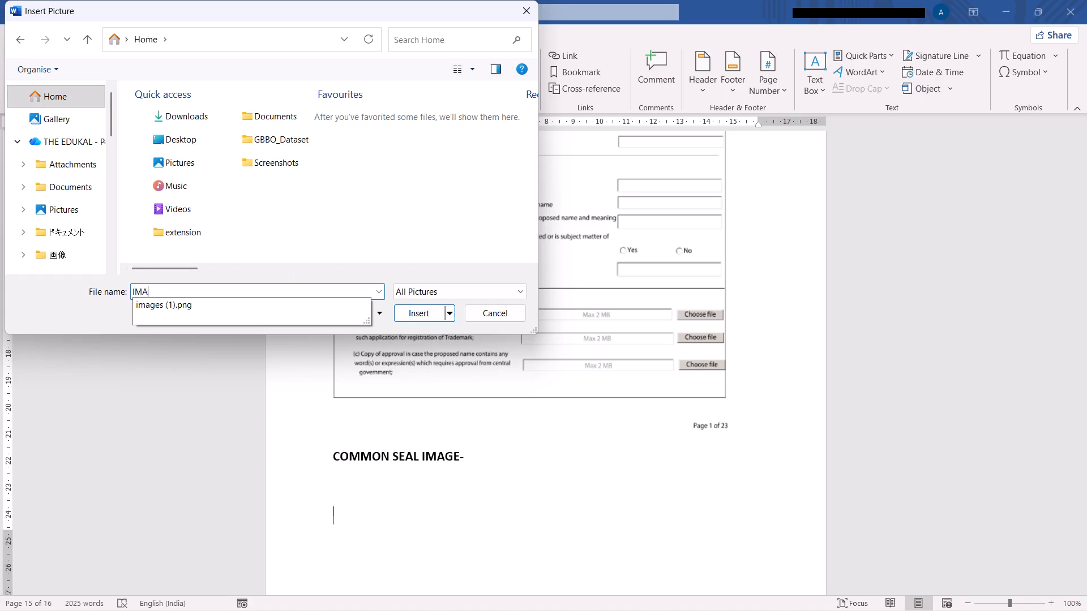
{"action": "key", "text": "BackSpace"}
{"action": "key", "text": "BackSpace"}
{"action": "key", "text": "shift+BackSpace"}
{"action": "type", "text": "IM"}
{"action": "key", "text": "Down"}
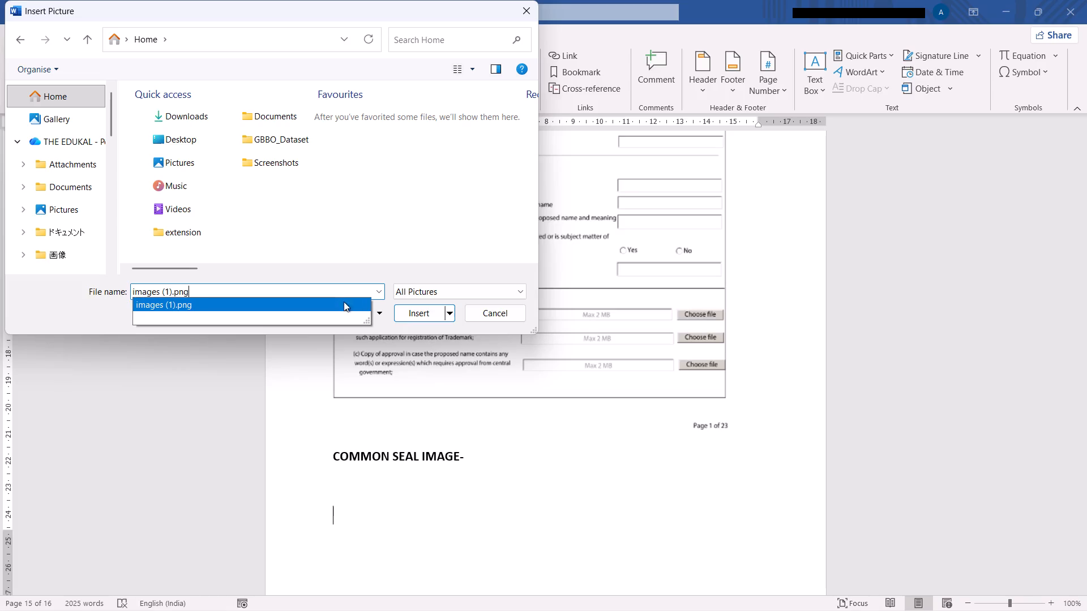
{"action": "left_click", "coordinate": [409, 315]}
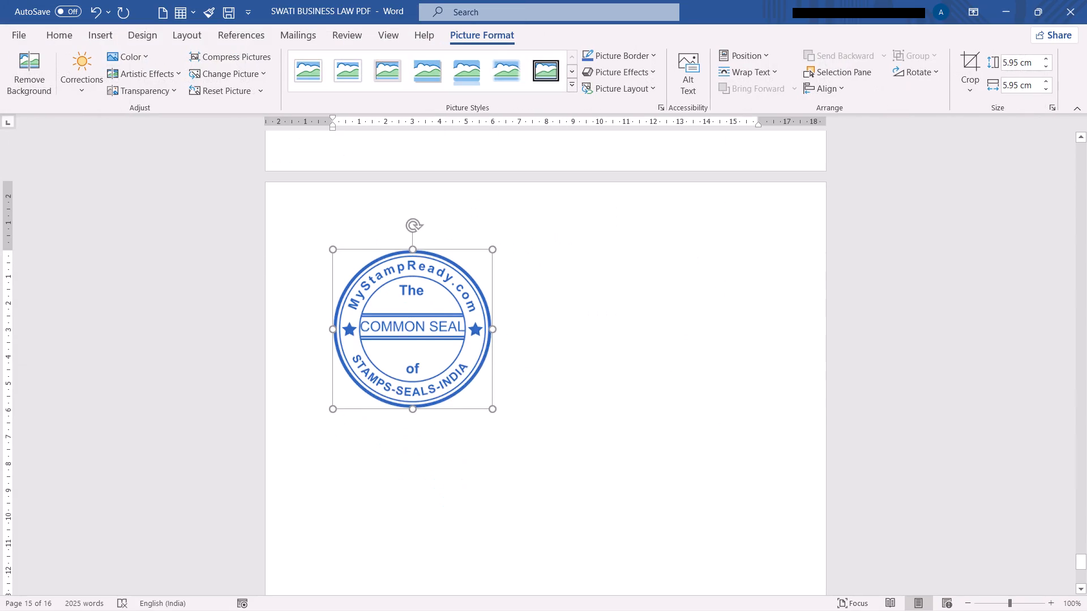
Enlarge the inserted common seal picture to about 14.99 cm wide and 14.35 cm high.
{"action": "left_click_drag", "start_coordinate": [492, 332], "coordinate": [664, 327]}
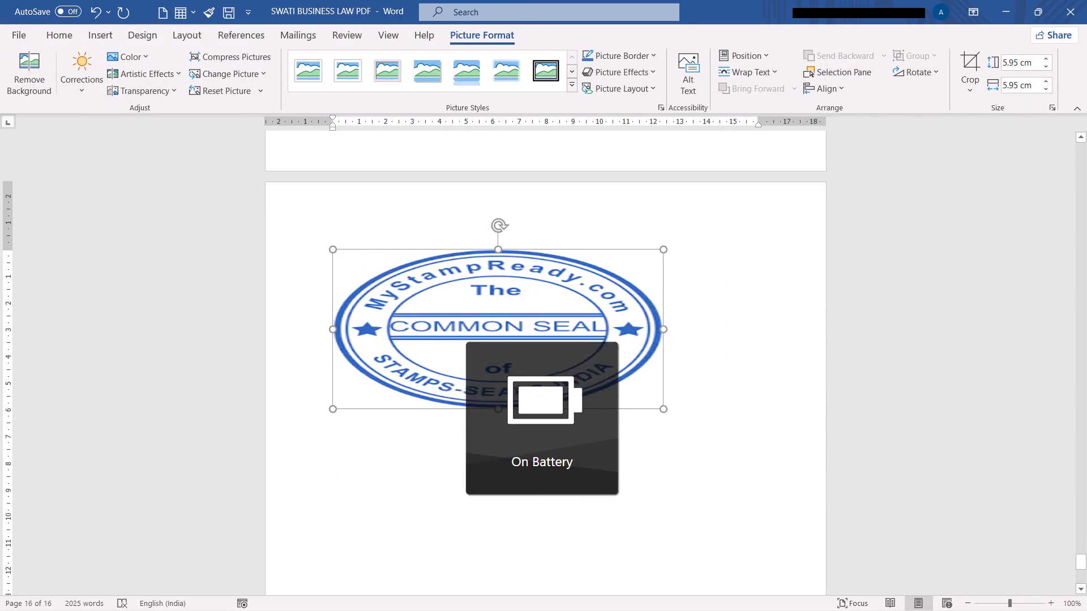
{"action": "left_click_drag", "start_coordinate": [664, 327], "coordinate": [734, 339]}
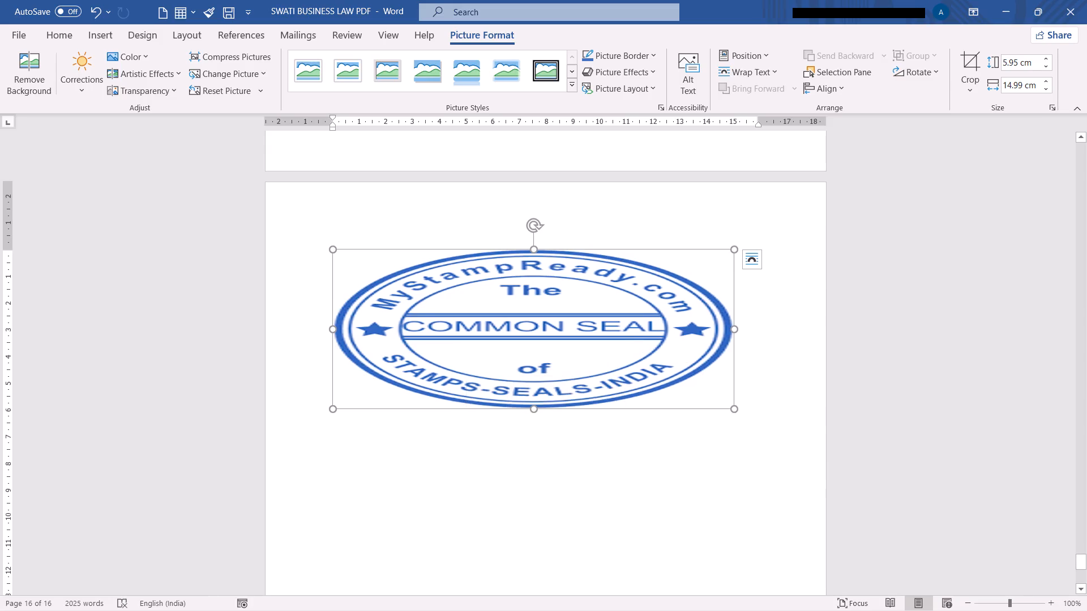
{"action": "left_click_drag", "start_coordinate": [537, 412], "coordinate": [523, 551]}
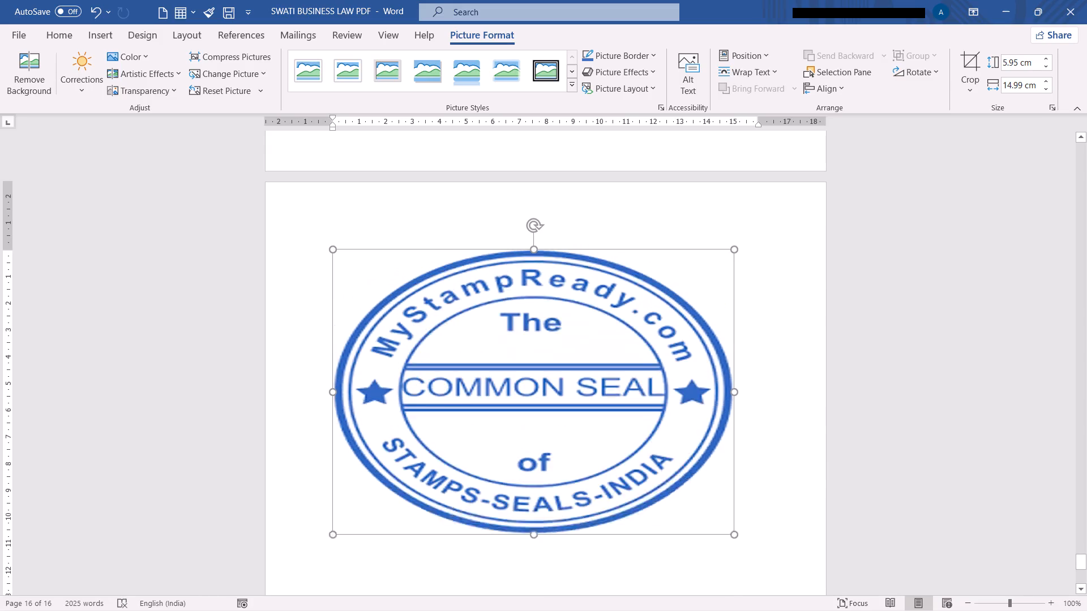
{"action": "left_click_drag", "start_coordinate": [523, 551], "coordinate": [532, 600]}
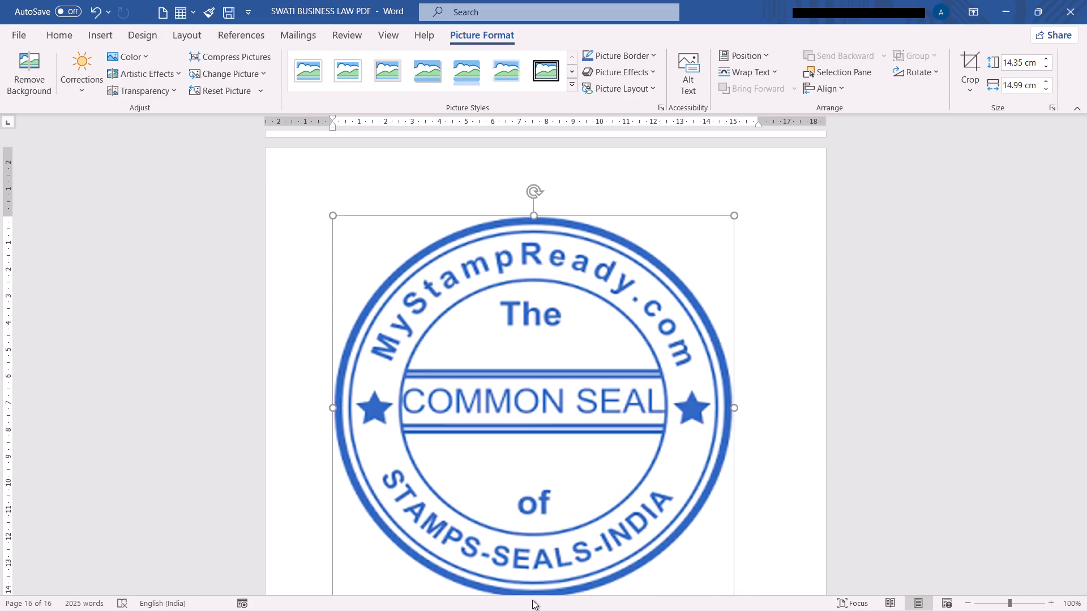
{"action": "left_click", "coordinate": [828, 448]}
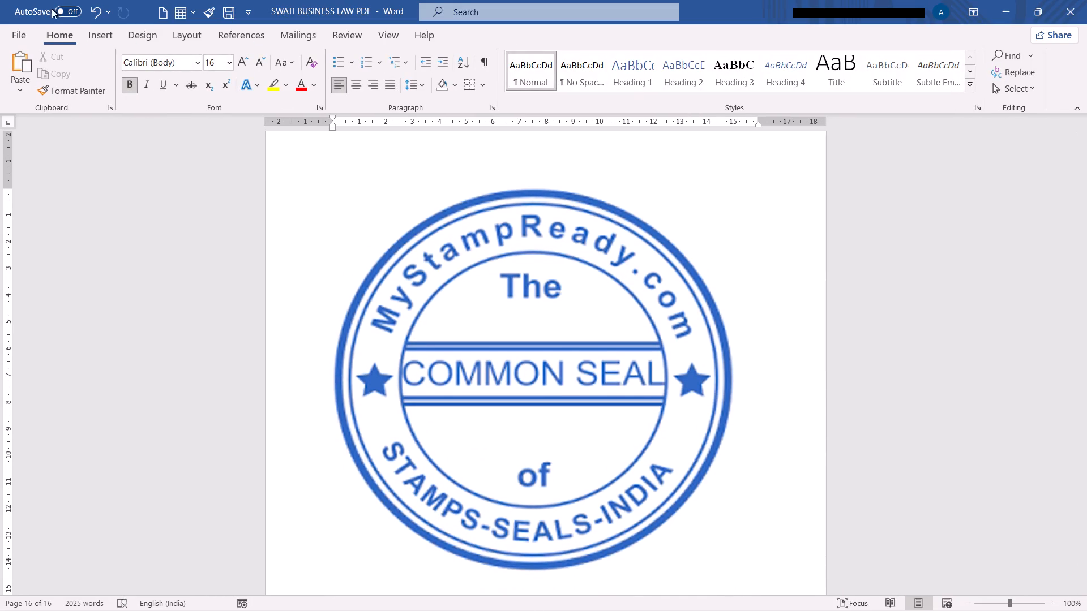
Save the business law document under its existing name.
{"action": "left_click", "coordinate": [26, 31]}
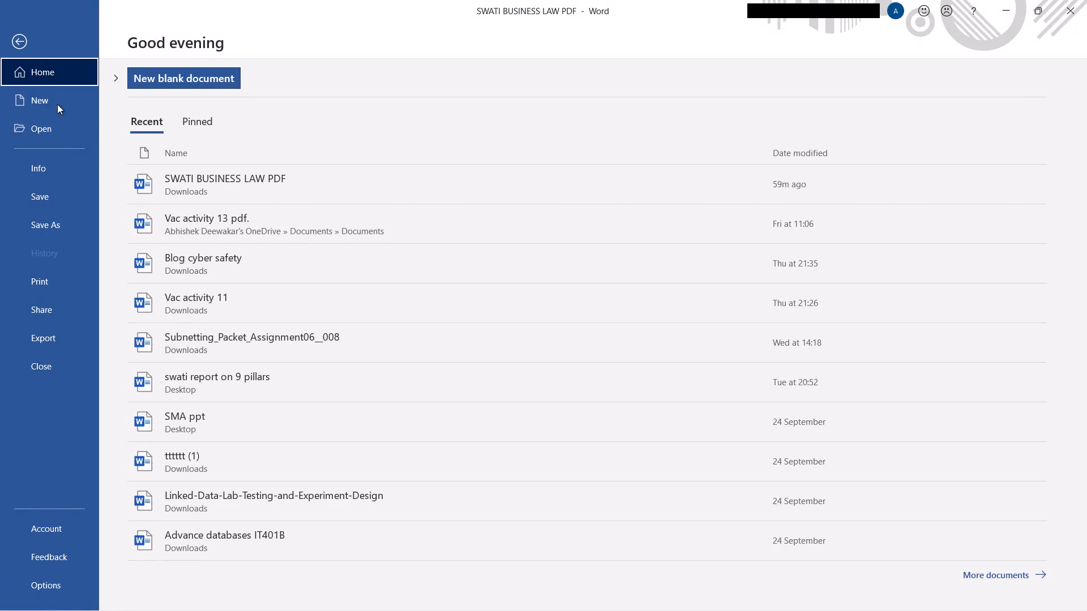
{"action": "left_click", "coordinate": [74, 206]}
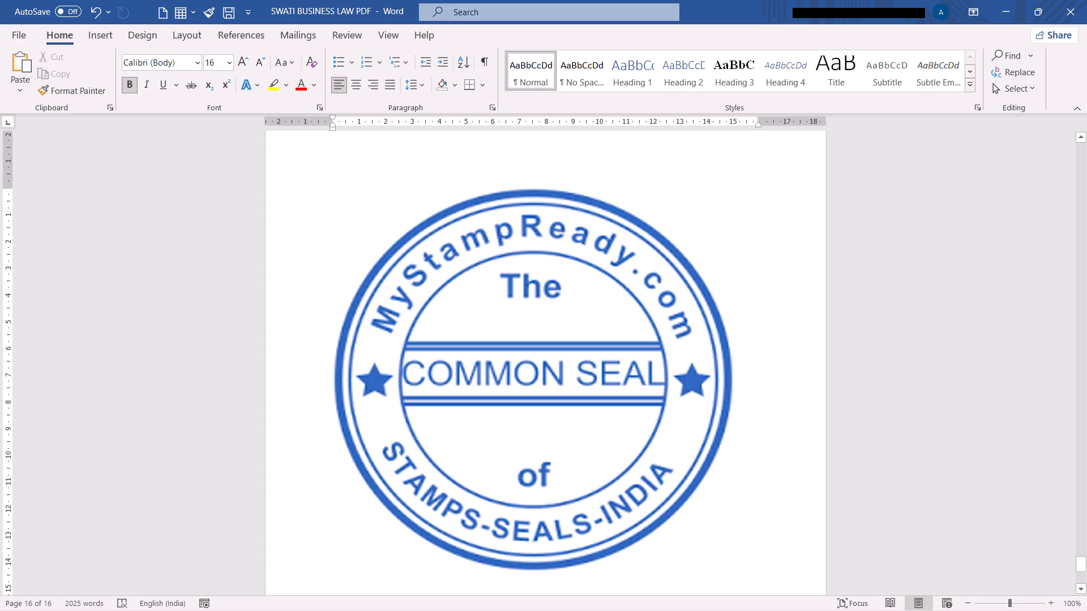
{"action": "left_click", "coordinate": [24, 31]}
{"action": "left_click", "coordinate": [63, 228]}
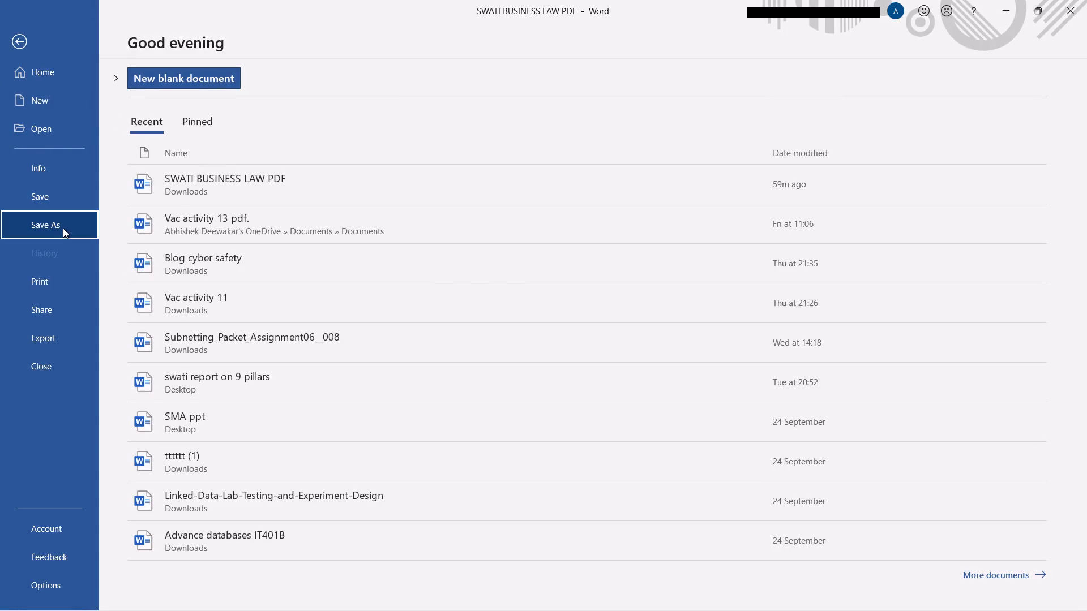
{"action": "left_click", "coordinate": [489, 157]}
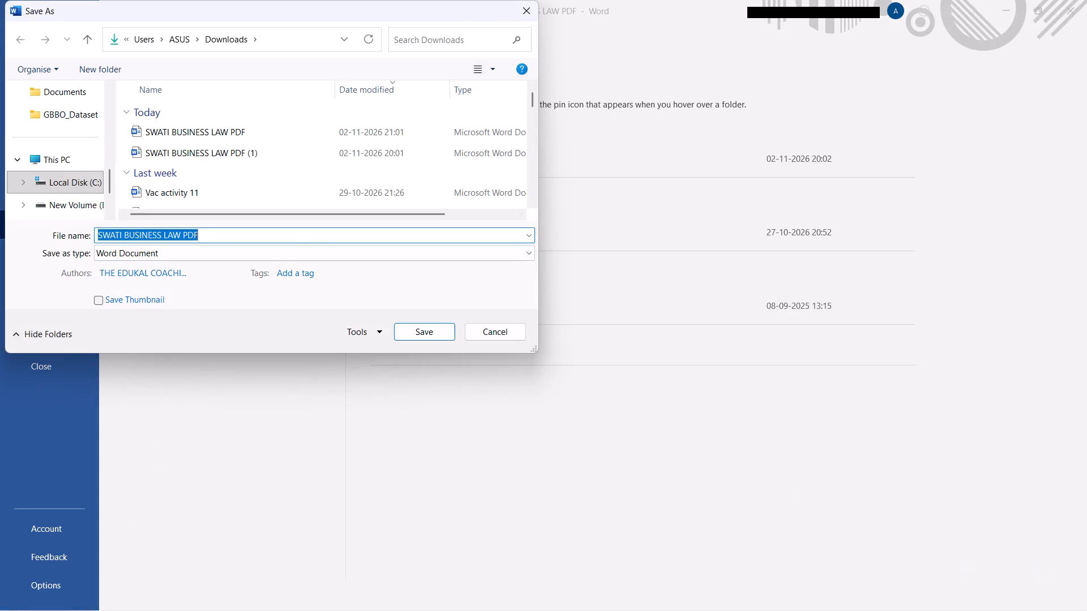
{"action": "left_click", "coordinate": [295, 237]}
{"action": "key", "text": "BackSpace"}
{"action": "key", "text": "BackSpace"}
{"action": "key", "text": "BackSpace"}
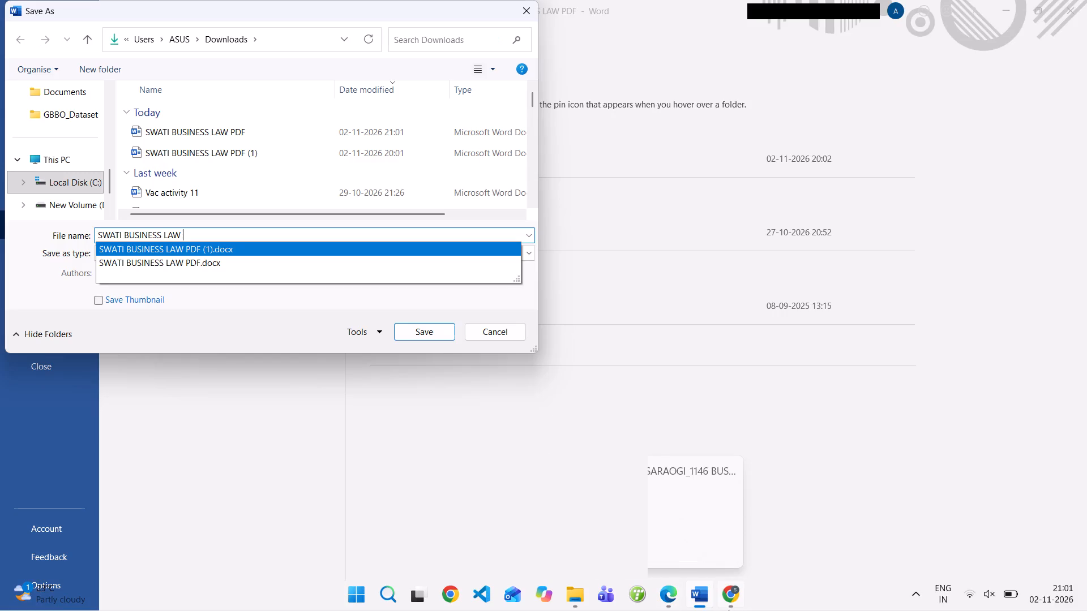
{"action": "key", "text": "Left"}
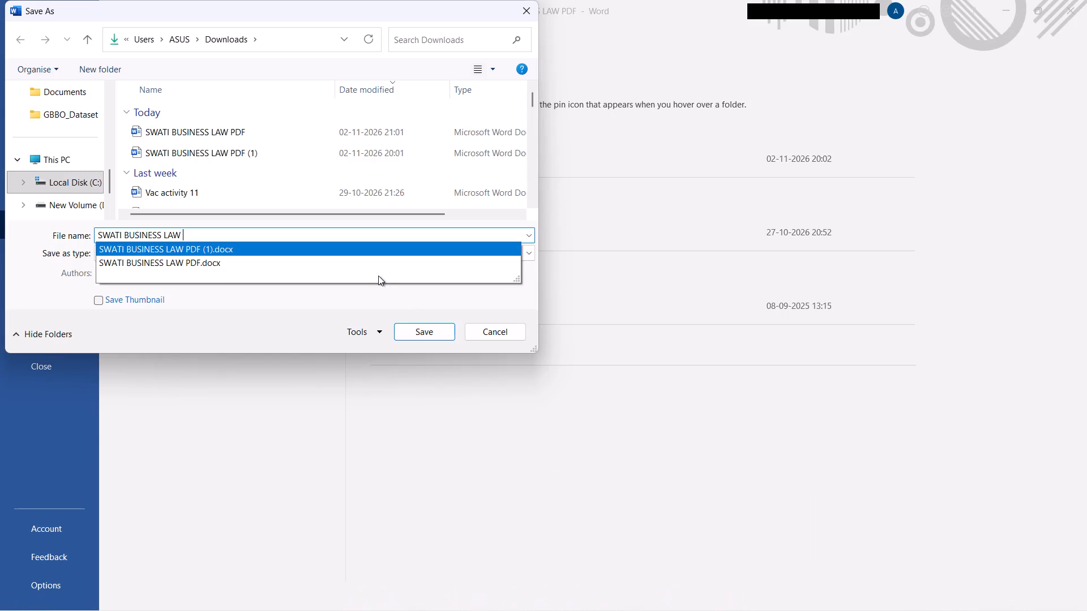
{"action": "key", "text": "Left"}
{"action": "key", "text": "Left"}
{"action": "key", "text": "Left"}
{"action": "key", "text": "Left"}
{"action": "key", "text": "Left"}
{"action": "key", "text": "Left"}
{"action": "key", "text": "Left"}
{"action": "key", "text": "Left"}
{"action": "key", "text": "Left"}
{"action": "key", "text": "Left"}
{"action": "key", "text": "Left"}
{"action": "key", "text": "Left"}
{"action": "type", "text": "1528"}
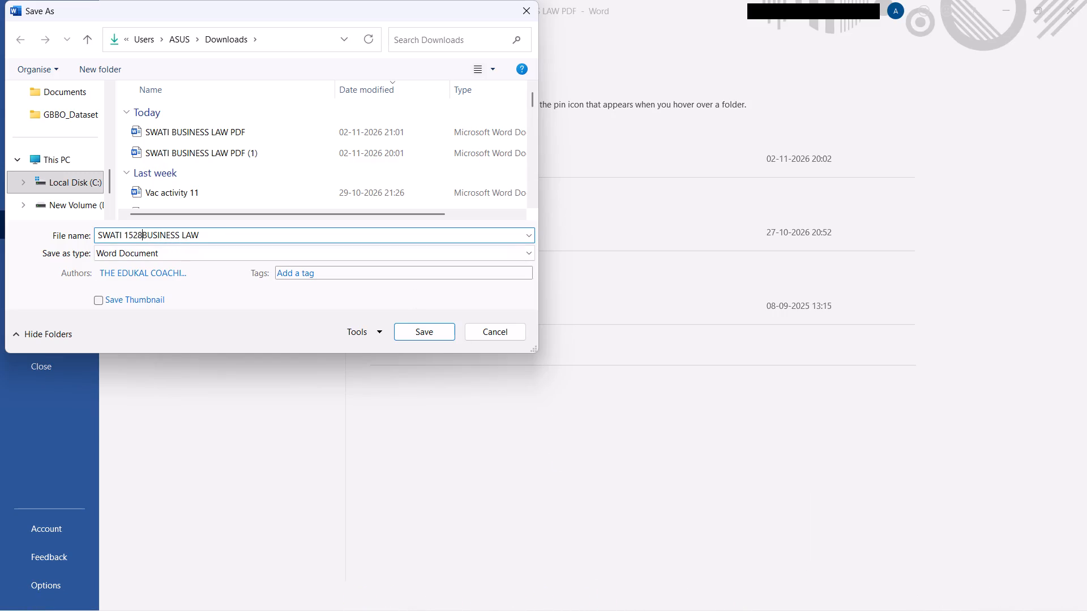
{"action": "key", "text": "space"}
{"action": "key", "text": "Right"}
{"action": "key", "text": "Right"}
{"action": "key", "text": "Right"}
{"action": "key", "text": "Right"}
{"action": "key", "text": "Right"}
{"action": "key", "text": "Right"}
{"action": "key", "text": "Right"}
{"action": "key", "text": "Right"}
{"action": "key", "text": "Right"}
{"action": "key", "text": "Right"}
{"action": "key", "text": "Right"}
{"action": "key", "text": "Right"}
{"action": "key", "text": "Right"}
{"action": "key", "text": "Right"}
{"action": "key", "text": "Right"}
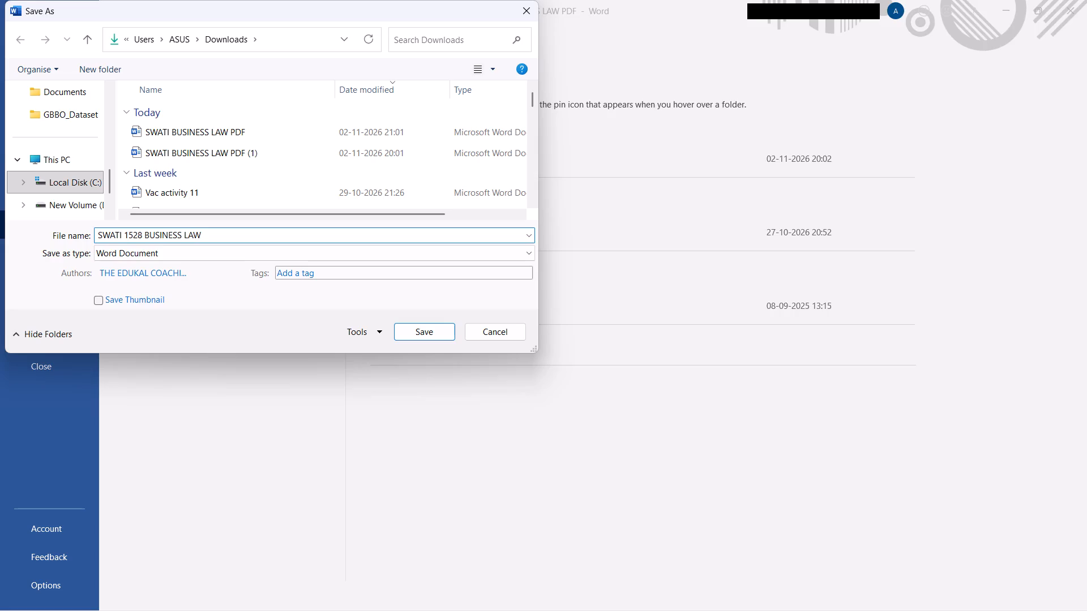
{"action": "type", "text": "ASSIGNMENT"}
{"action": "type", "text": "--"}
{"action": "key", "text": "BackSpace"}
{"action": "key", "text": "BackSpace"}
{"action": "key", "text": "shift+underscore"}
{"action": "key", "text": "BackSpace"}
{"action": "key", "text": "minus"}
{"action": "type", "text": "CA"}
{"action": "left_click", "coordinate": [430, 330]}
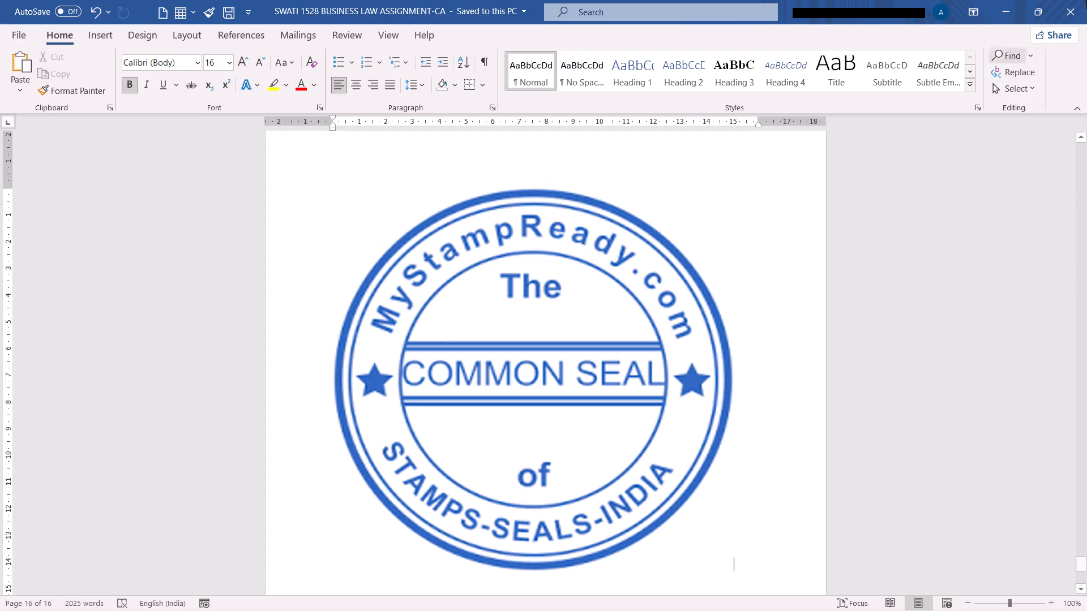
Close the Word document and the open Chrome and Edge windows to return to the desktop.
{"action": "left_click", "coordinate": [1071, 17]}
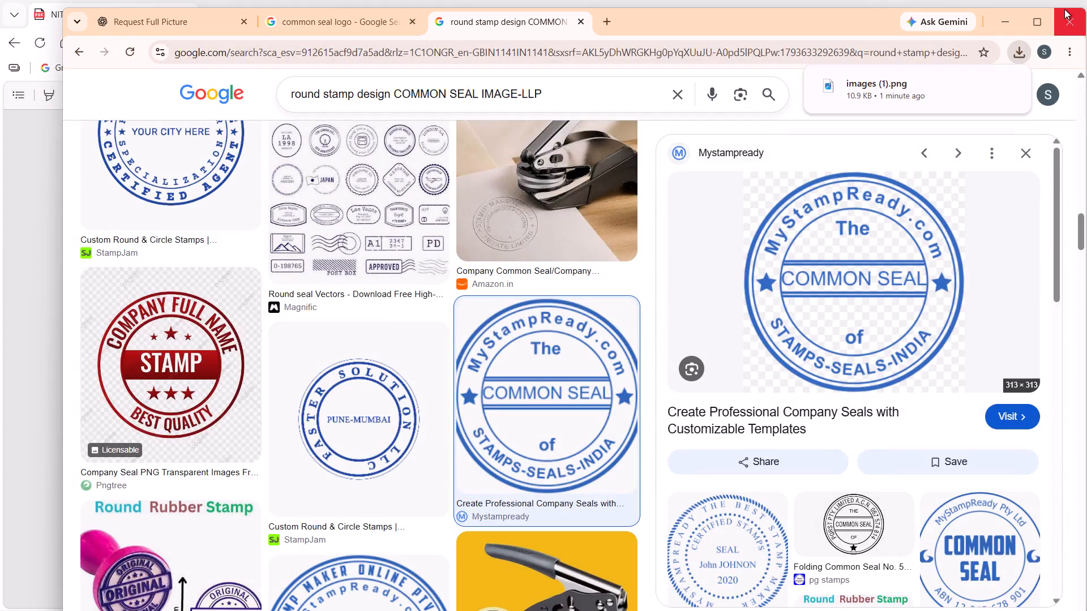
{"action": "left_click", "coordinate": [1064, 9]}
{"action": "left_click", "coordinate": [1064, 9]}
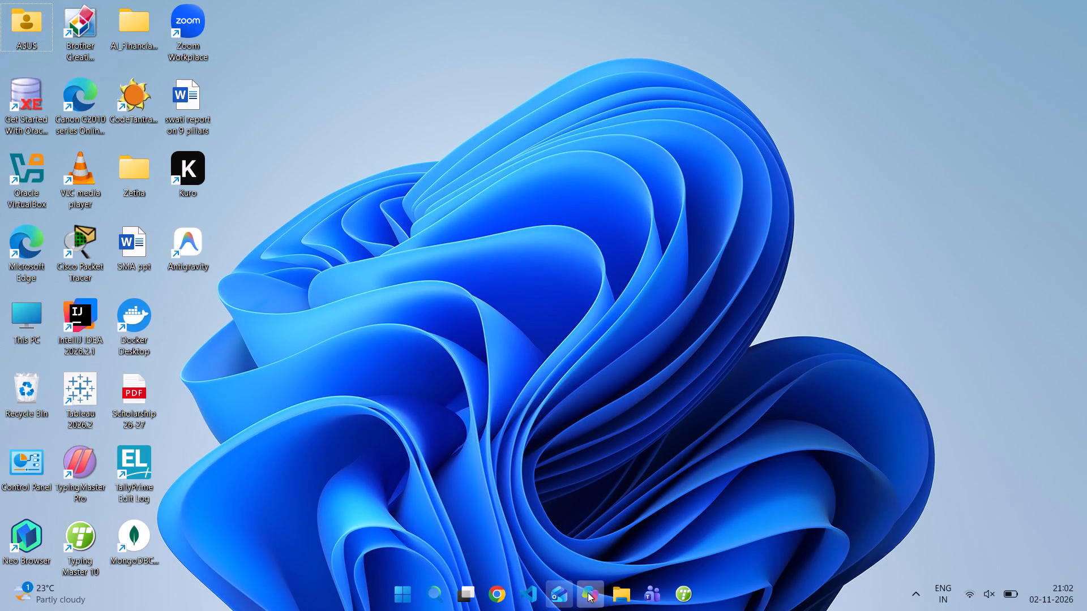
In File Explorer, share the recent BUSINESS LAW ASSIGNMENT-CA Word document from the Home view through WhatsApp.
{"action": "left_click", "coordinate": [619, 593]}
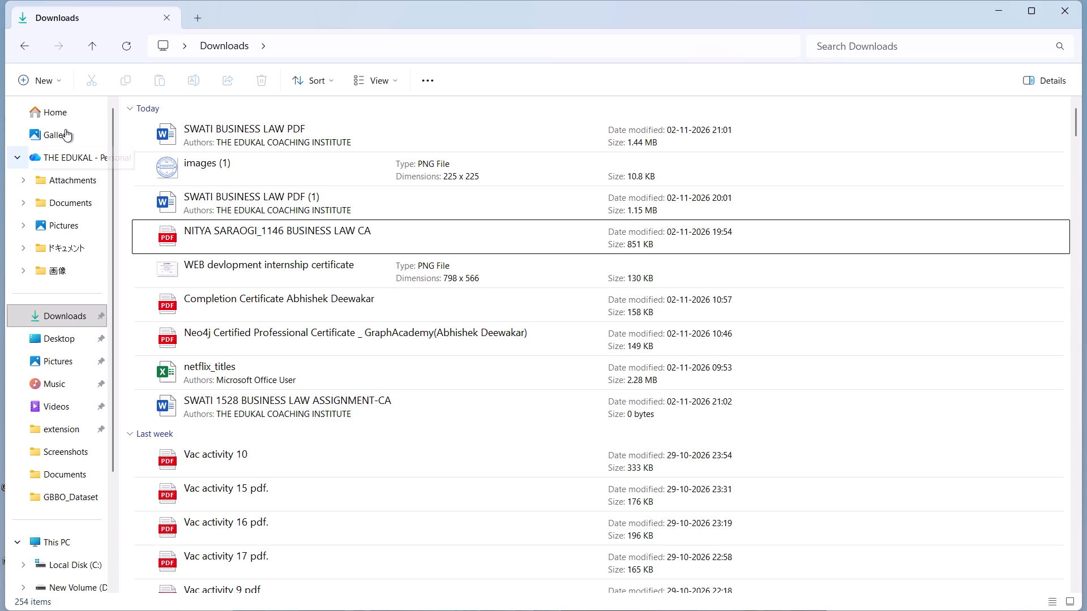
{"action": "left_click", "coordinate": [65, 111]}
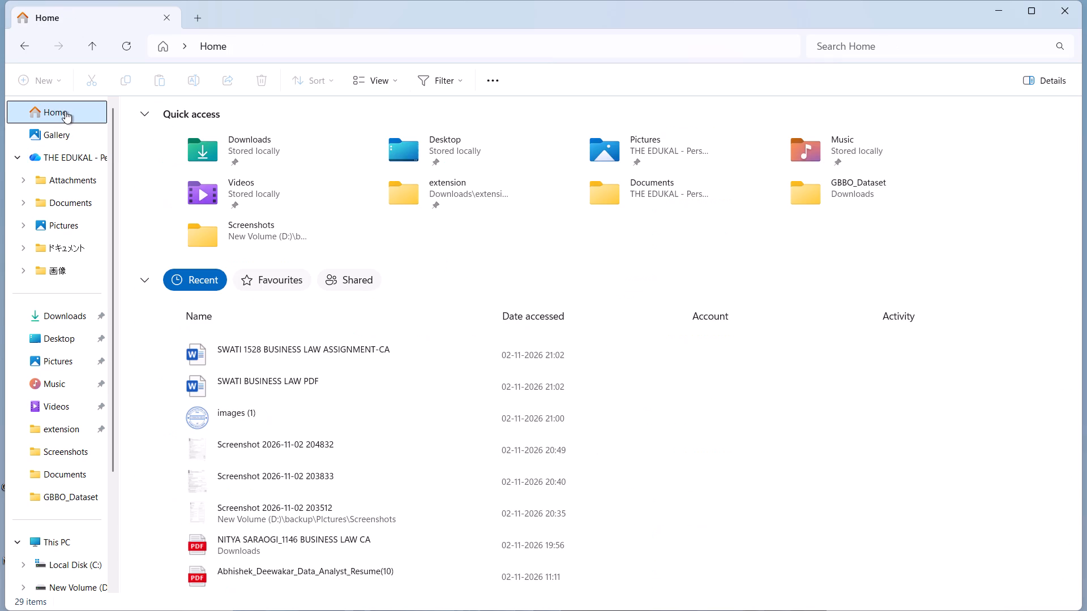
{"action": "left_click", "coordinate": [309, 364]}
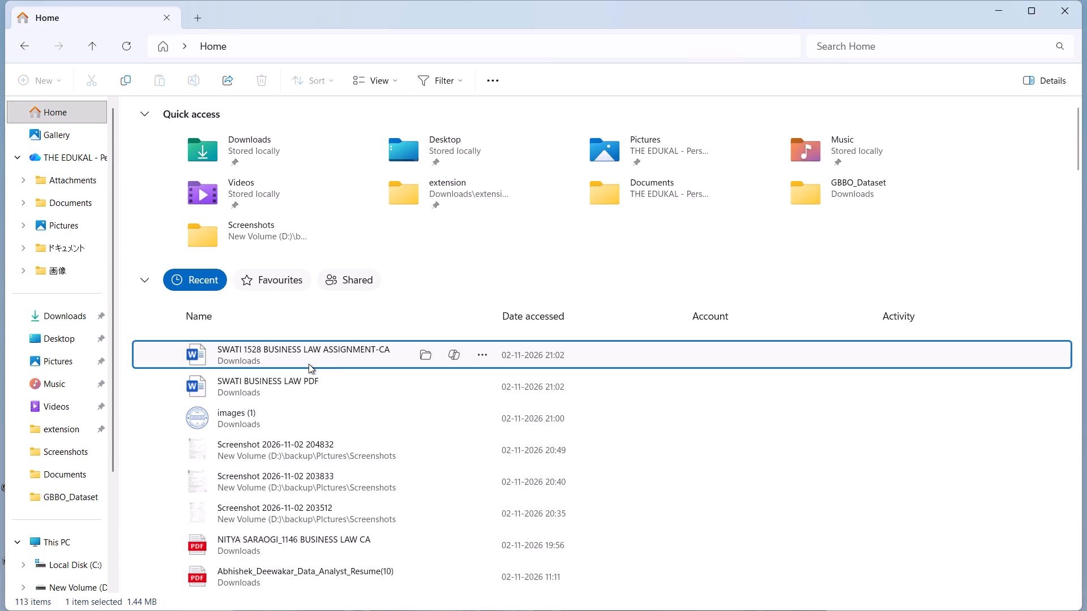
{"action": "right_click", "coordinate": [309, 364]}
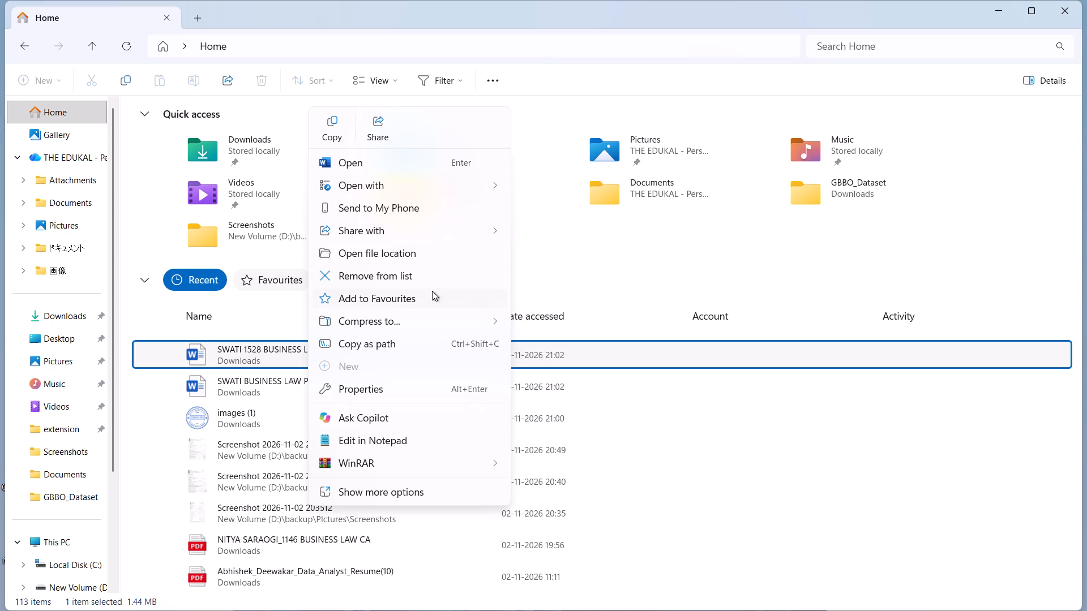
{"action": "left_click", "coordinate": [374, 124]}
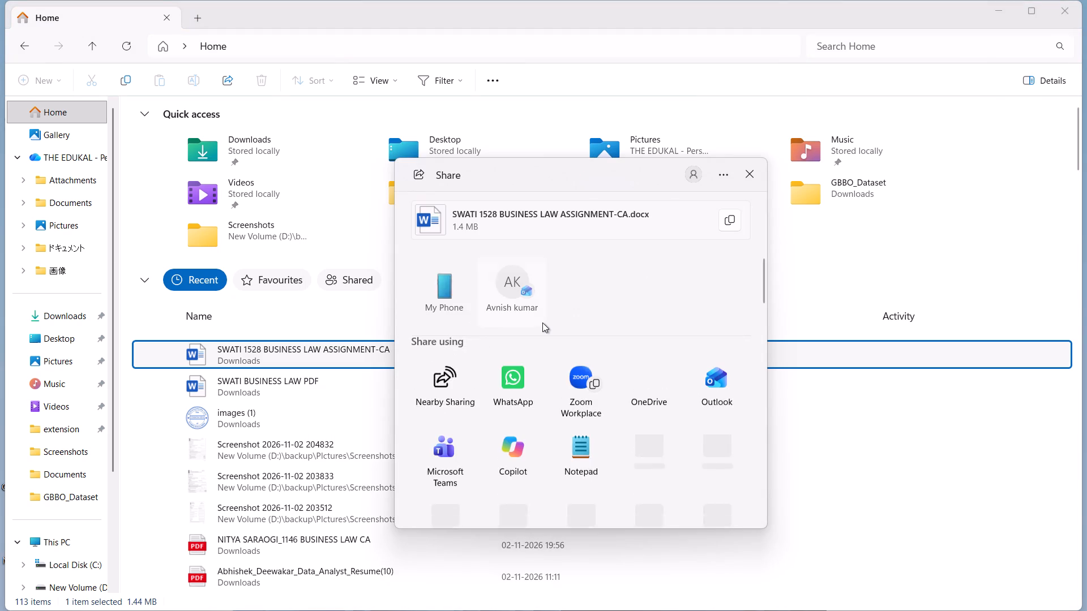
{"action": "left_click", "coordinate": [508, 379]}
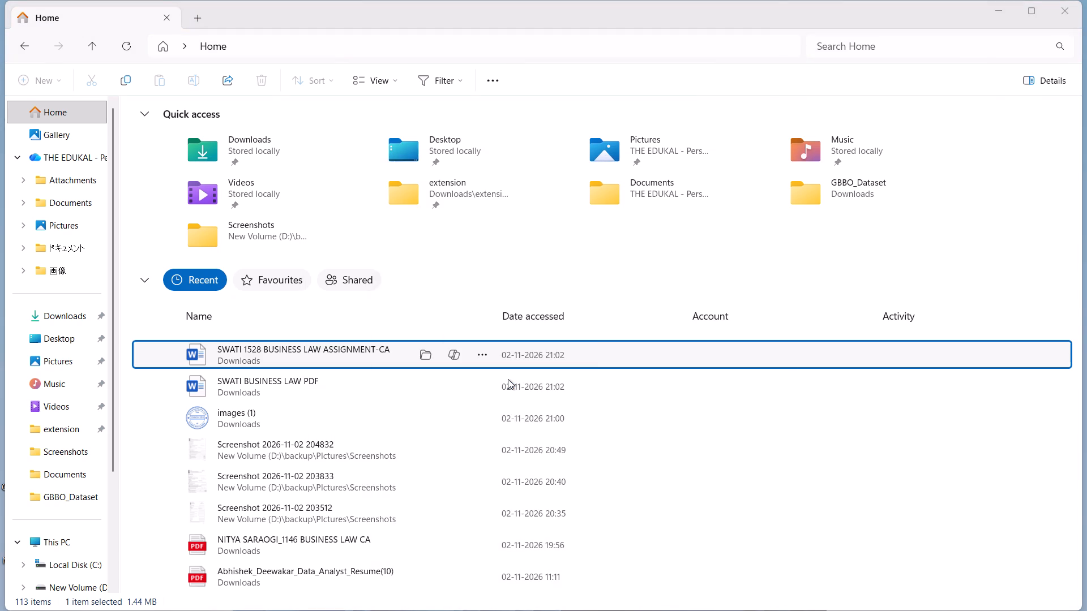